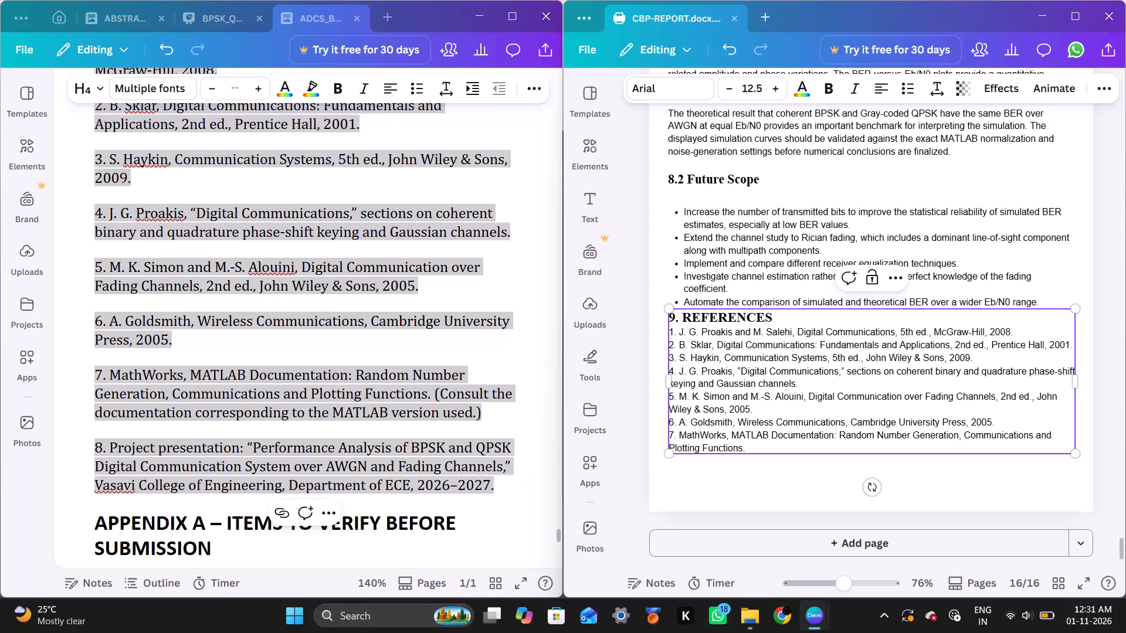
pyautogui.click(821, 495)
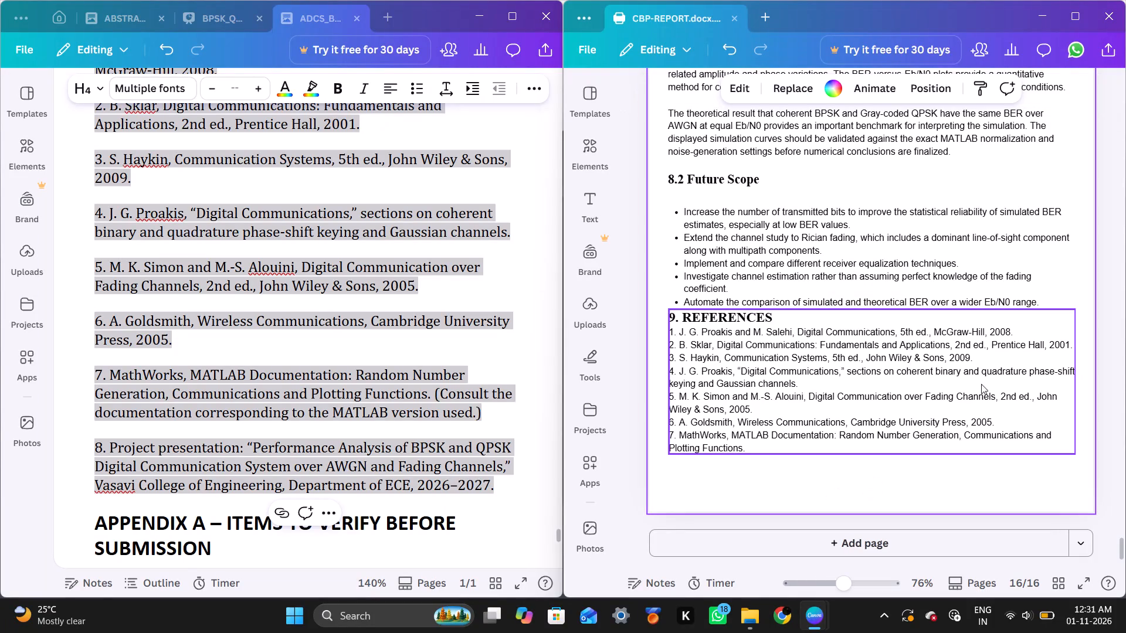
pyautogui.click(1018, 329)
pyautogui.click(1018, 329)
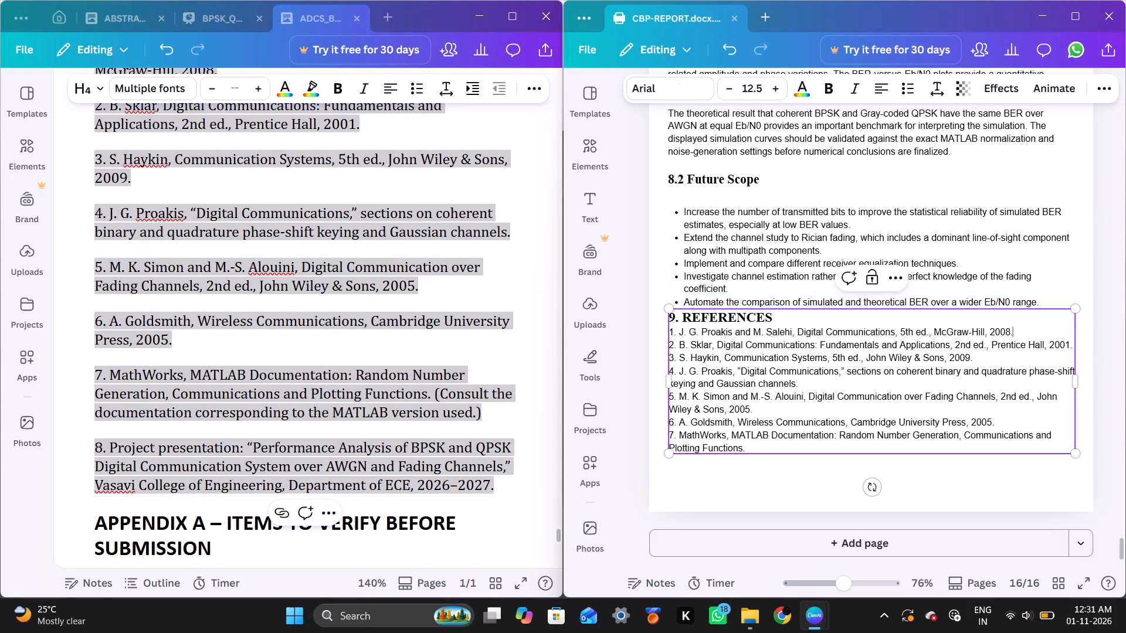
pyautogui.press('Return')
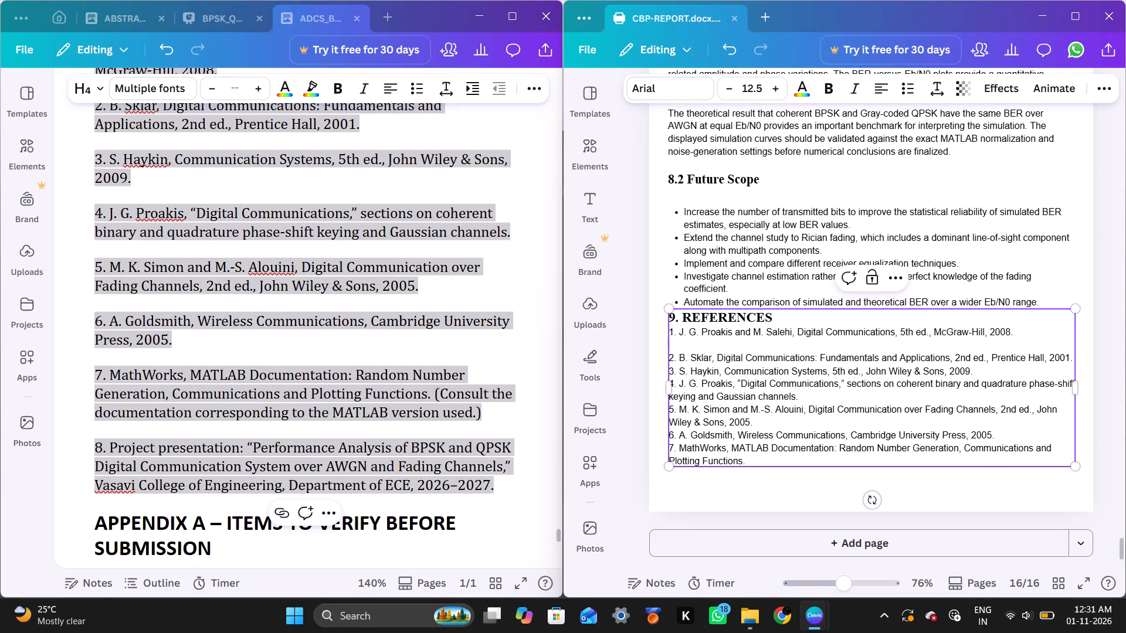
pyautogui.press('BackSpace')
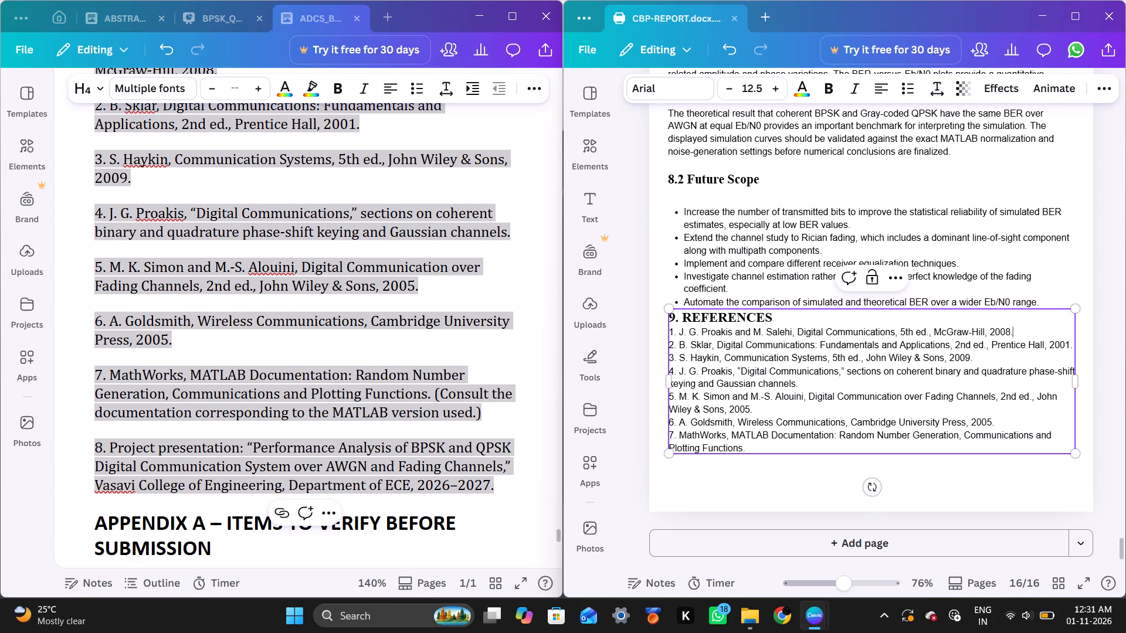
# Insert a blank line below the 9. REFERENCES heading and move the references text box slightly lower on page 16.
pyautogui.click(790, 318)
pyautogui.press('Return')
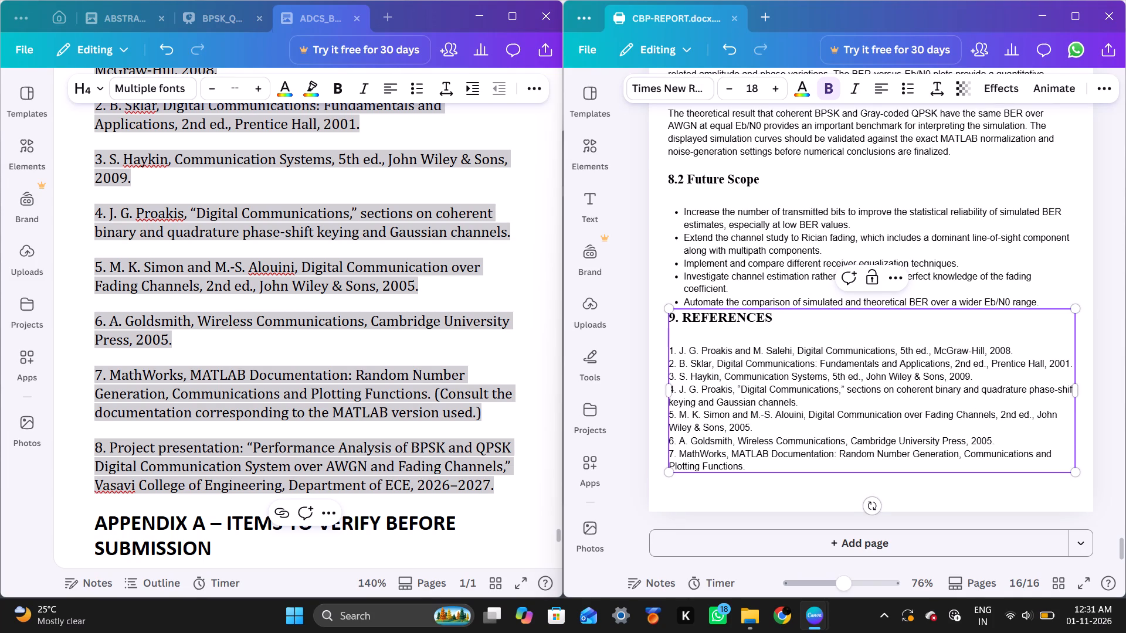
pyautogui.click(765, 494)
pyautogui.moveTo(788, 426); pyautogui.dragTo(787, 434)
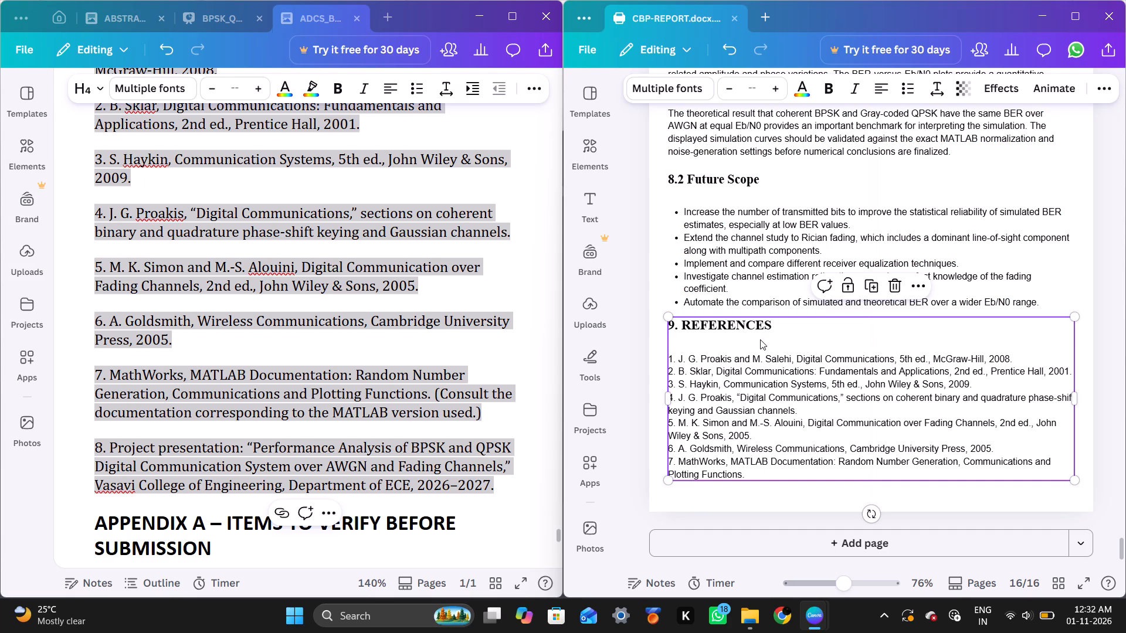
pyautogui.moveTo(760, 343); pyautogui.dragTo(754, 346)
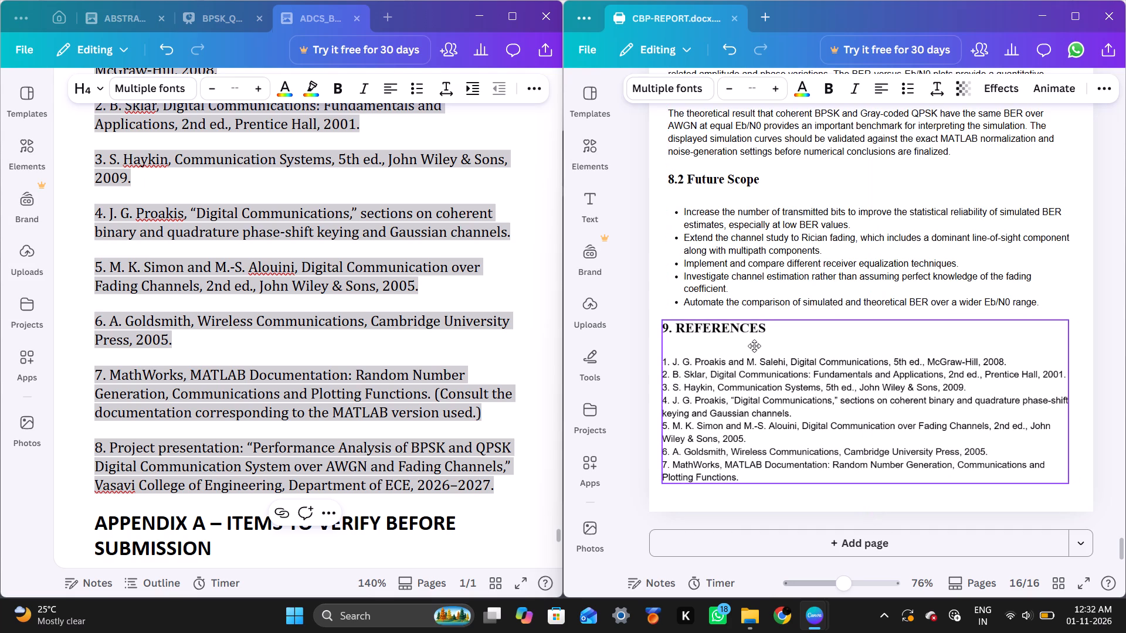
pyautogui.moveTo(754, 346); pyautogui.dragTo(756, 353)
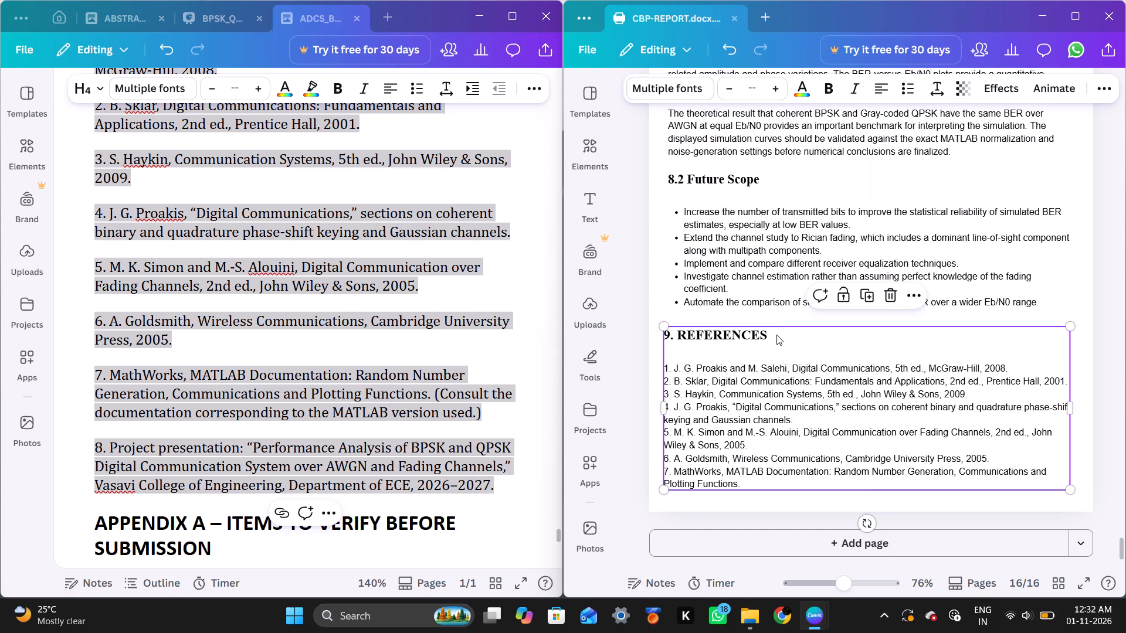
# Copy the 9. REFERENCES heading, then delete it and the empty lines above the first reference.
pyautogui.click(776, 335)
pyautogui.moveTo(776, 335); pyautogui.dragTo(659, 336)
pyautogui.hotkey('ctrl', 'c')
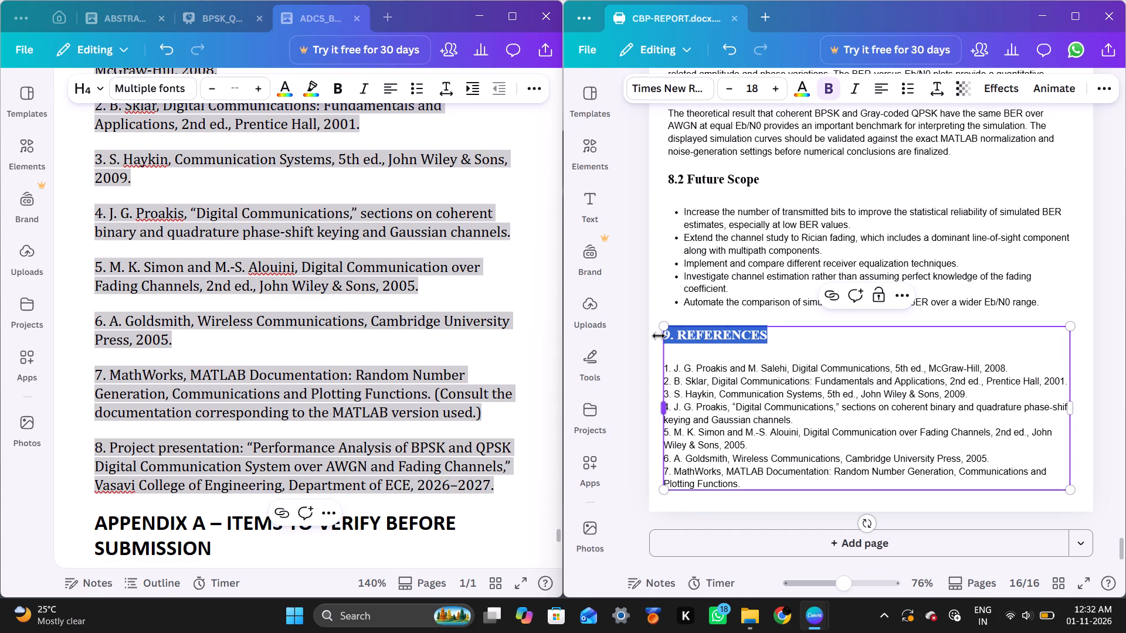
pyautogui.press('BackSpace')
pyautogui.press('Down')
pyautogui.press('Down')
pyautogui.press('BackSpace')
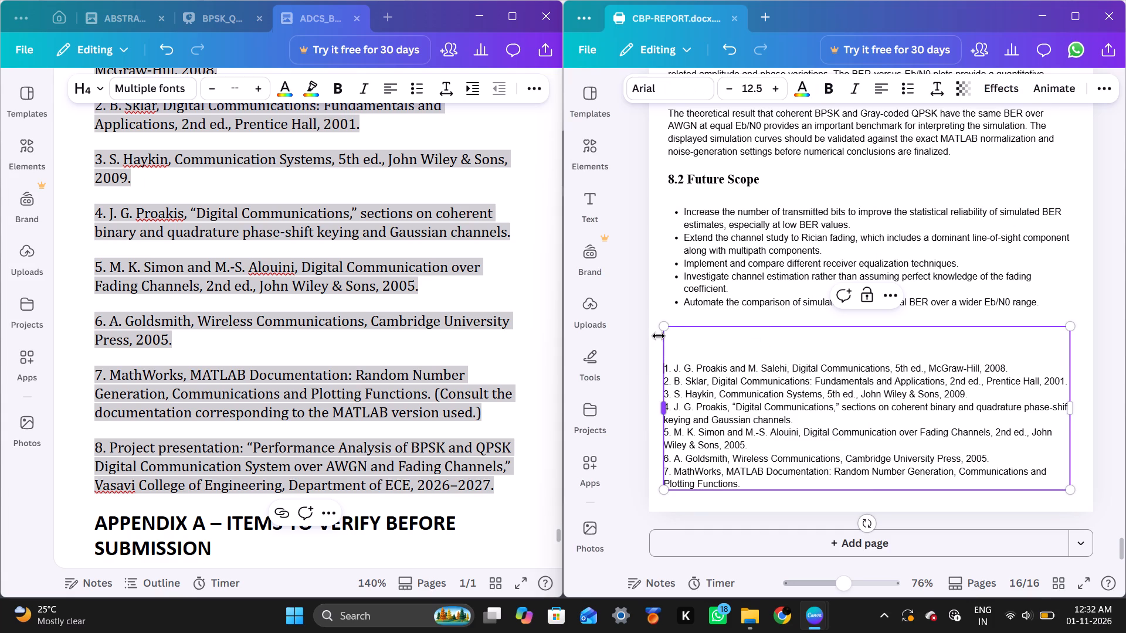
pyautogui.press('BackSpace')
# Move the references list lower on the page to leave room for a separate heading above it.
pyautogui.click(751, 492)
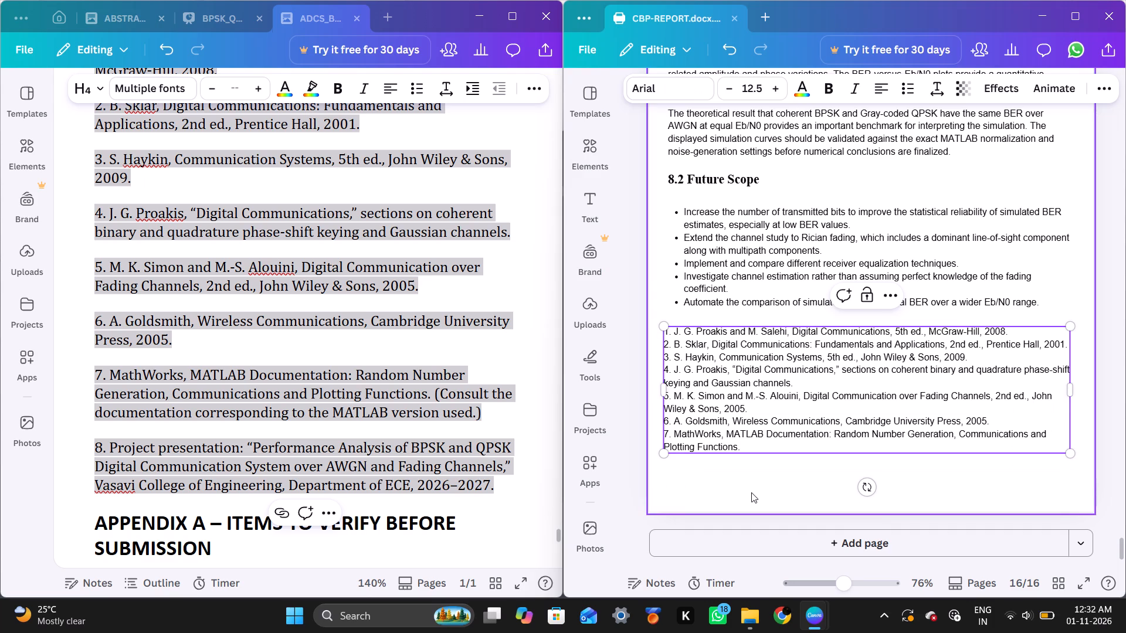
pyautogui.moveTo(762, 447); pyautogui.dragTo(762, 486)
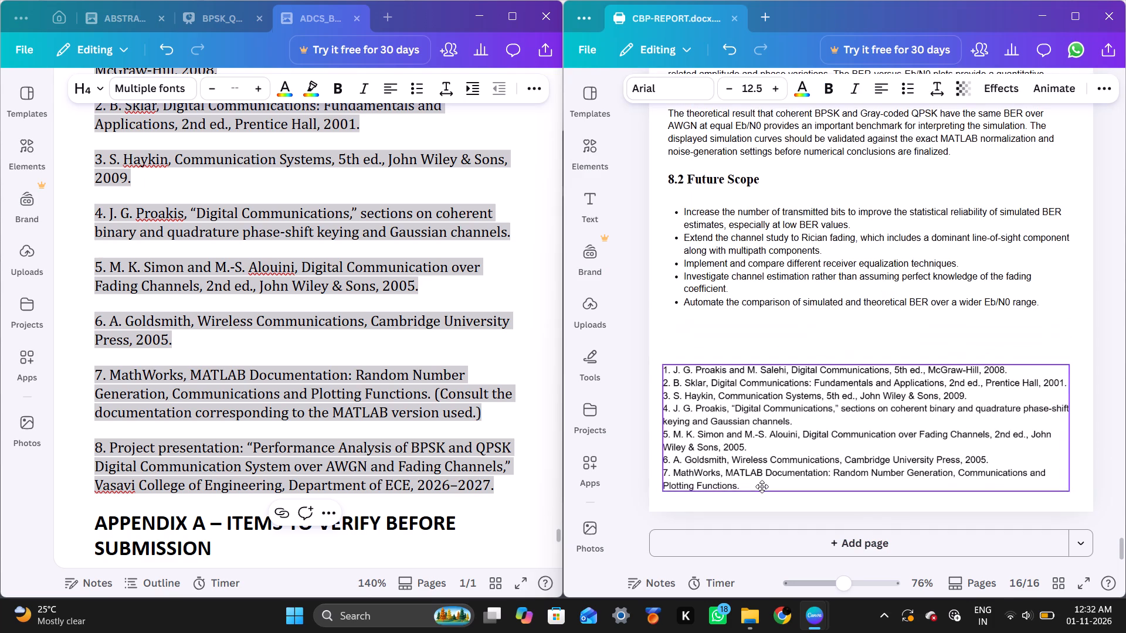
pyautogui.moveTo(762, 486); pyautogui.dragTo(761, 487)
# Duplicate the references list box above the original and turn it into a bold, size 18 Times New Roman heading reading 9. REFERENCES.
pyautogui.click(866, 335)
pyautogui.moveTo(839, 418); pyautogui.dragTo(836, 356)
pyautogui.tripleClick(836, 356)
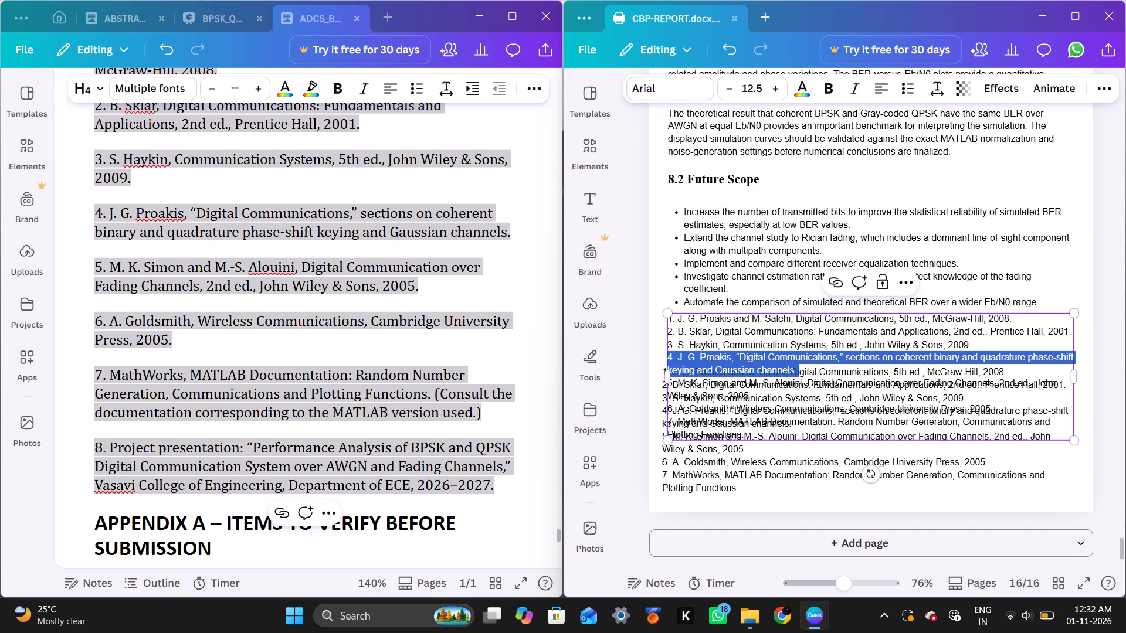
pyautogui.hotkey('ctrl', 'a')
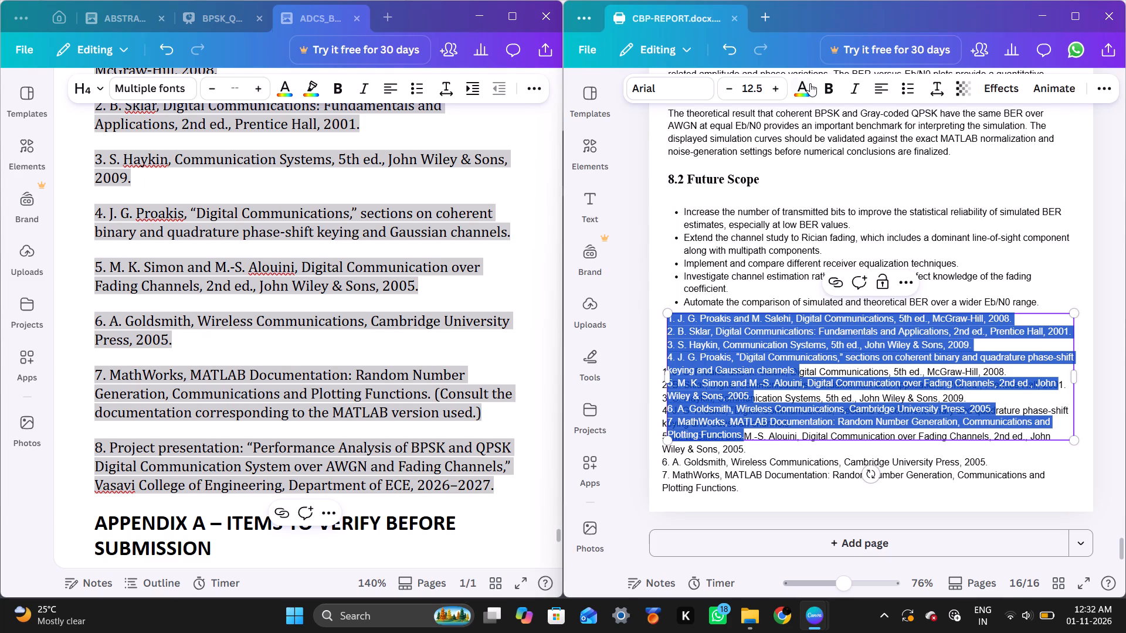
pyautogui.click(827, 91)
pyautogui.click(743, 89)
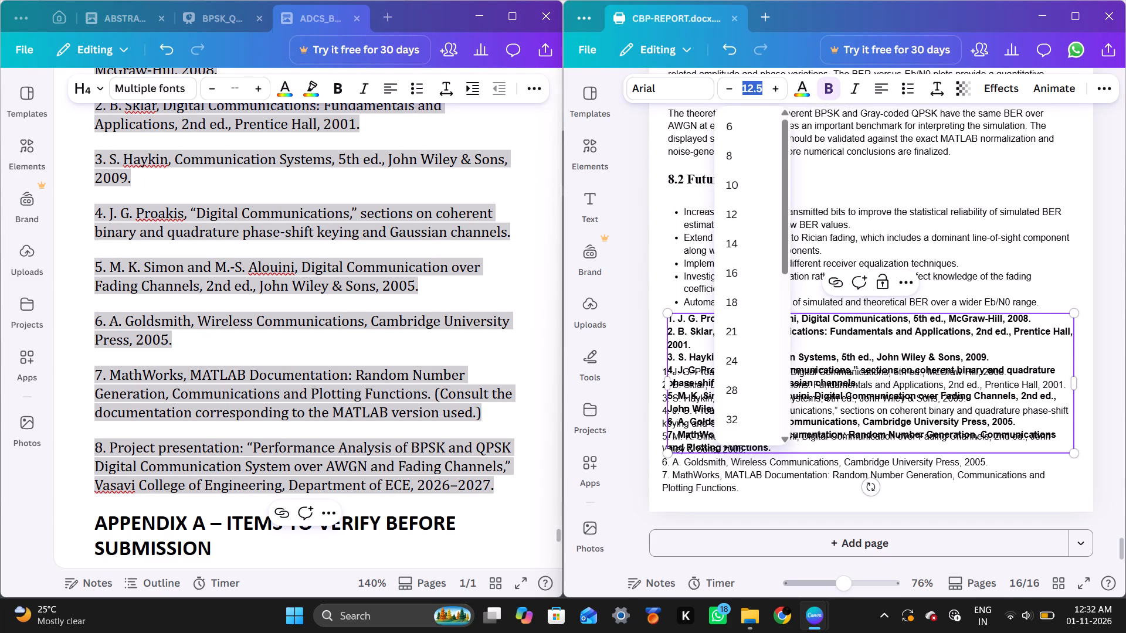
pyautogui.write('18')
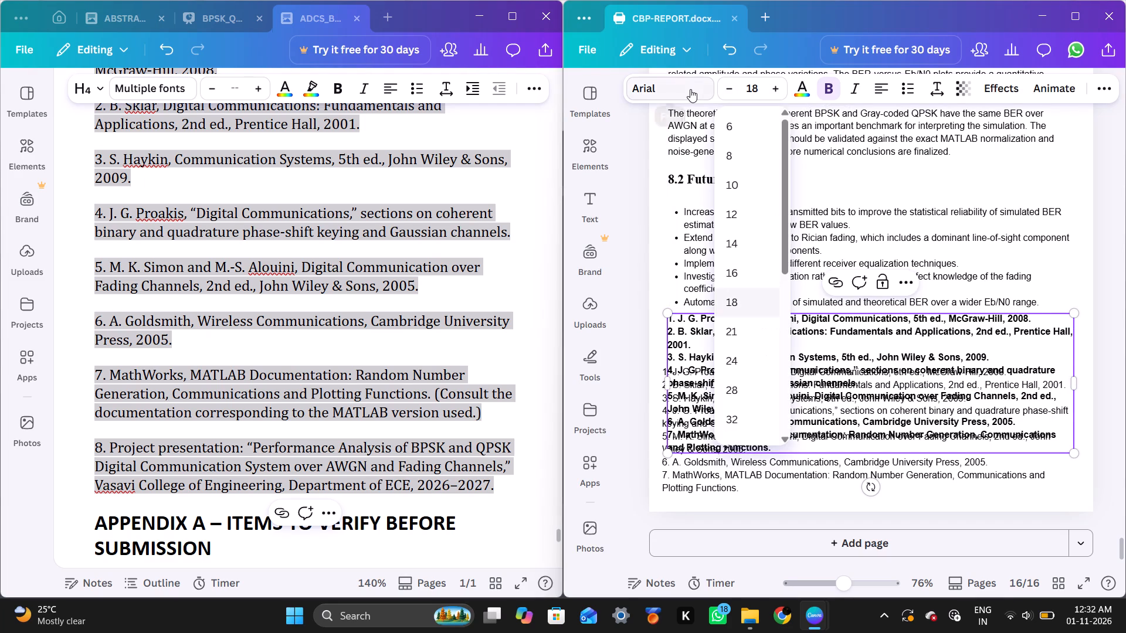
pyautogui.click(690, 89)
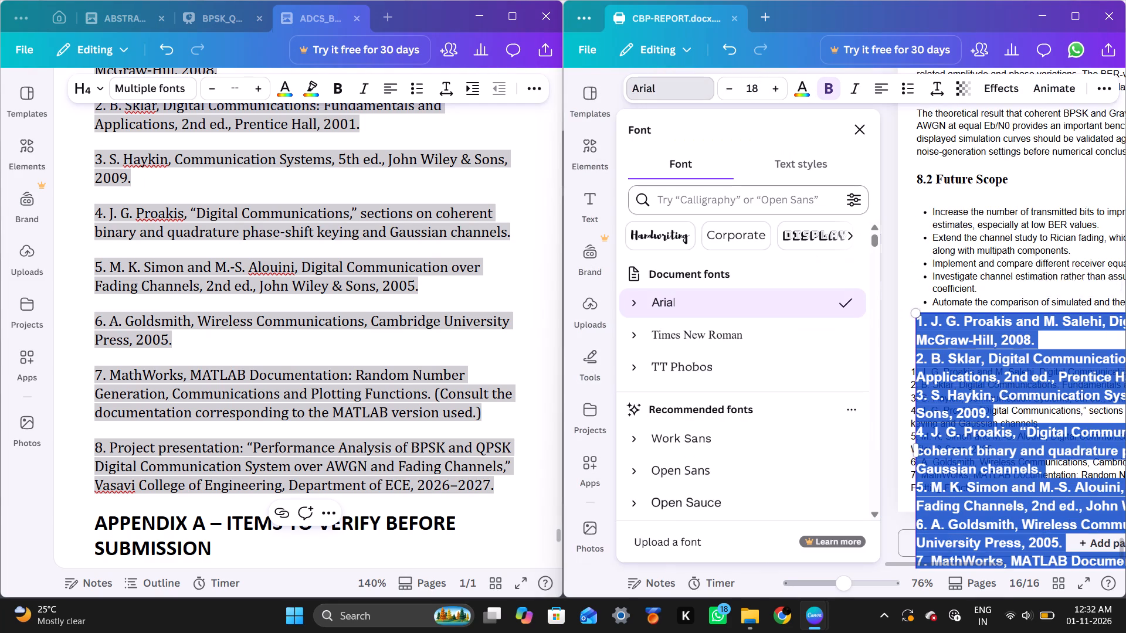
pyautogui.click(704, 337)
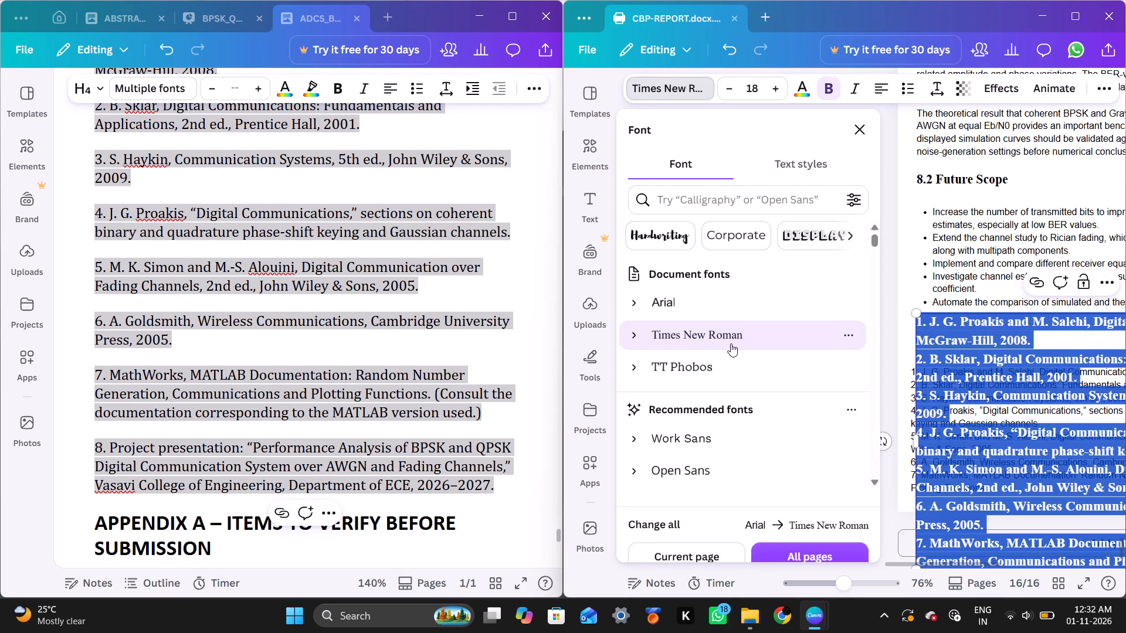
pyautogui.click(864, 128)
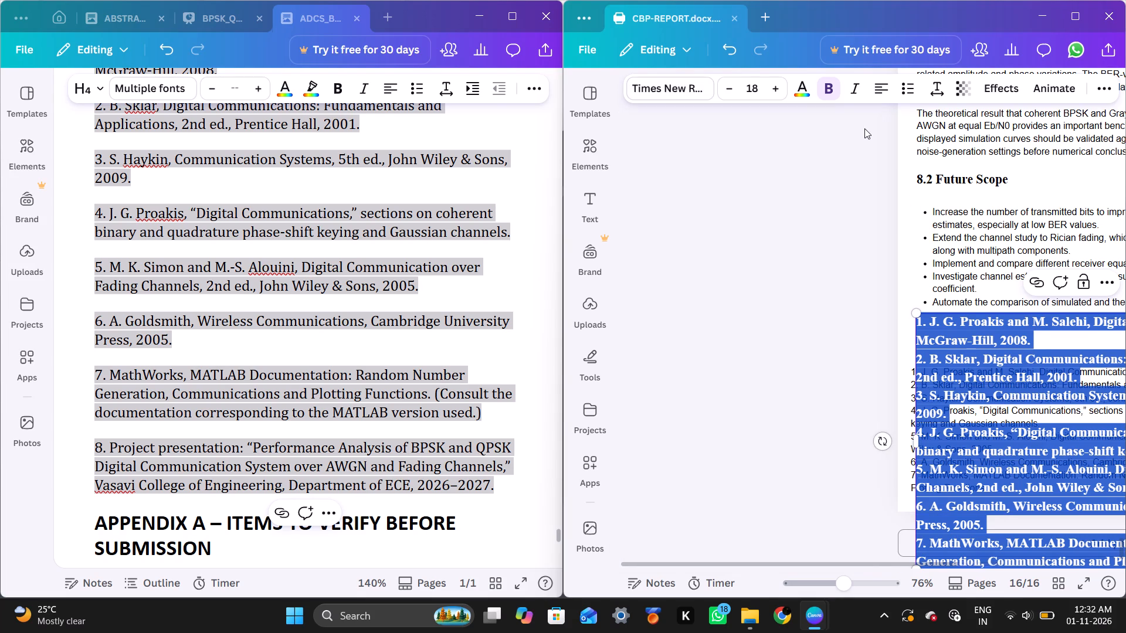
pyautogui.hotkey('ctrl', 'v')
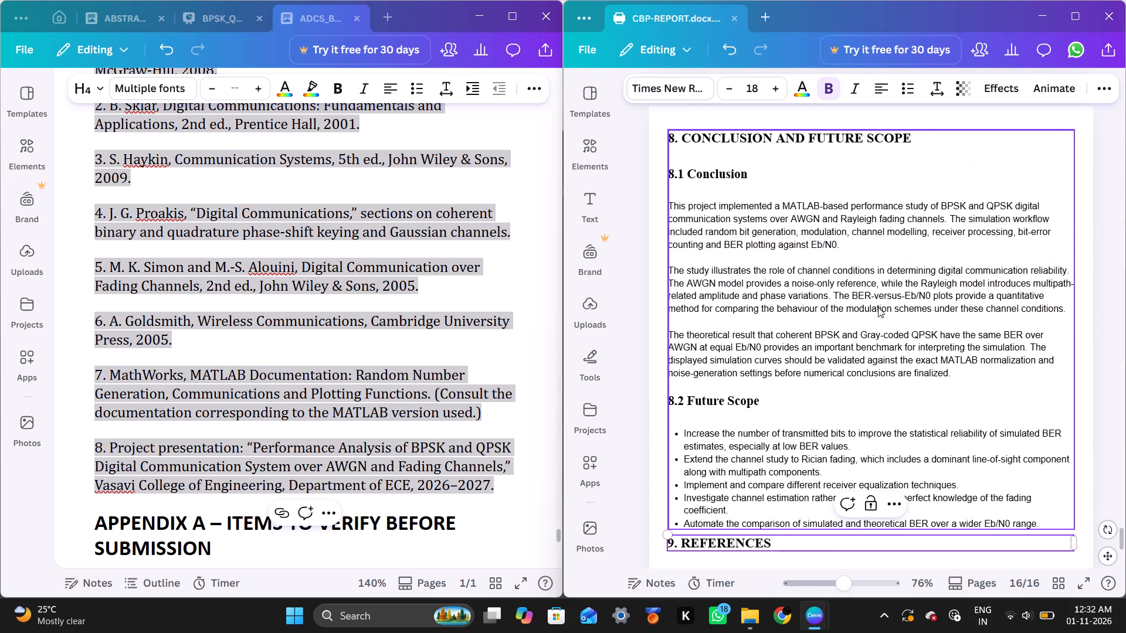
# Position the 9. REFERENCES heading just below the Future Scope bullets and align the references list directly beneath it.
pyautogui.scroll(-2, 899, 334)
pyautogui.click(878, 326)
pyautogui.moveTo(878, 326); pyautogui.dragTo(875, 343)
pyautogui.click(875, 343)
pyautogui.moveTo(852, 316); pyautogui.dragTo(854, 335)
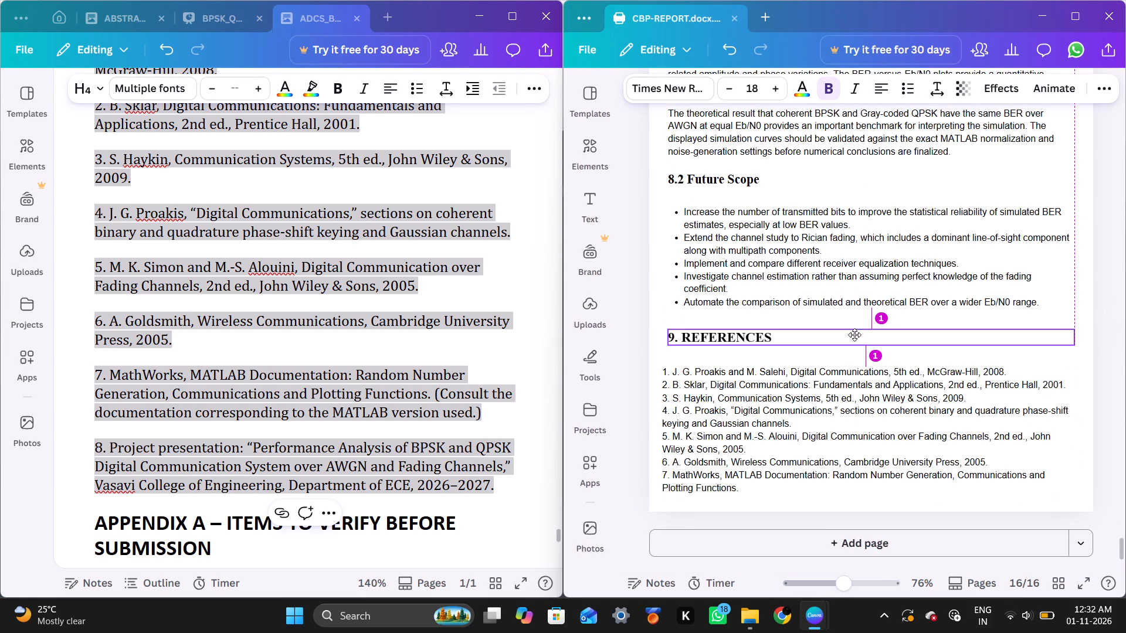
pyautogui.moveTo(854, 335); pyautogui.dragTo(854, 325)
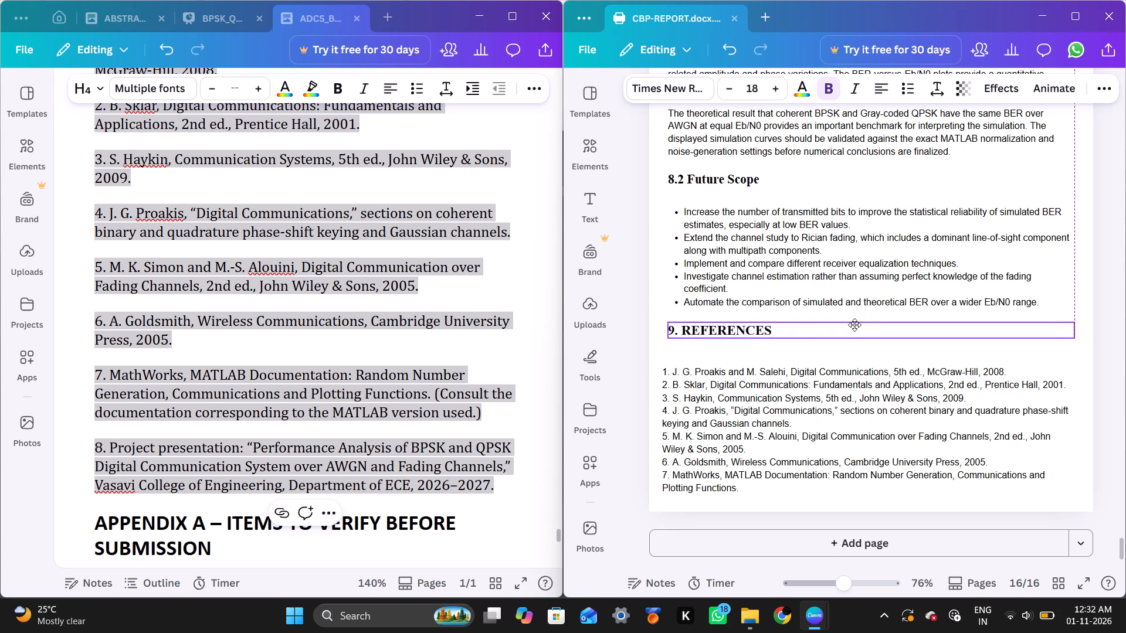
pyautogui.moveTo(854, 325); pyautogui.dragTo(853, 323)
pyautogui.moveTo(861, 398); pyautogui.dragTo(863, 381)
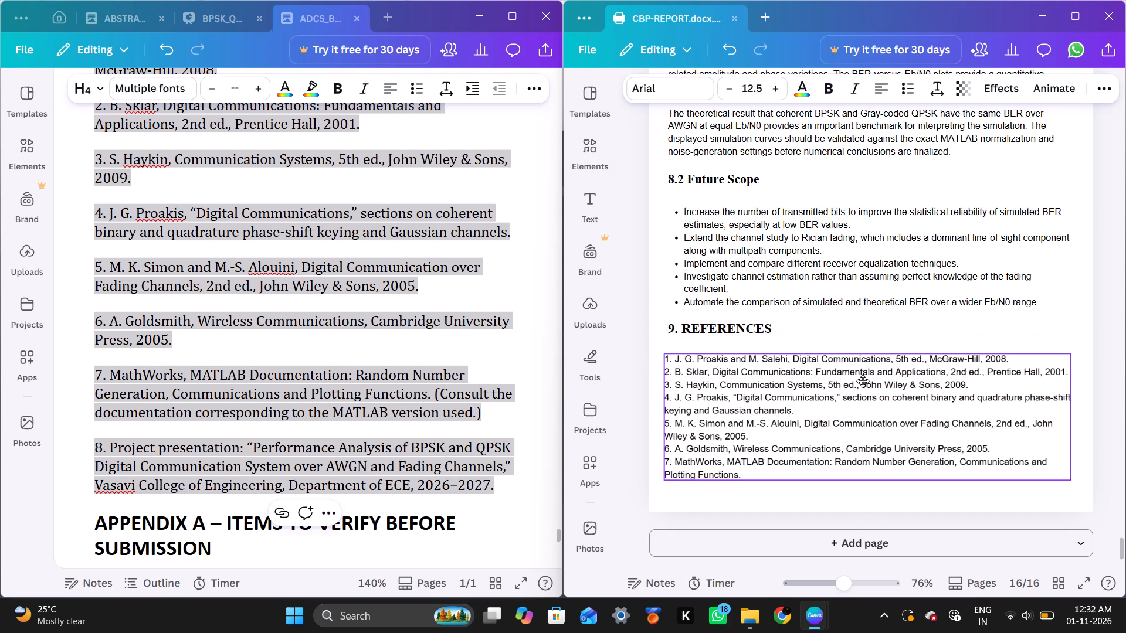
pyautogui.moveTo(863, 381); pyautogui.dragTo(863, 375)
# Copy the 8.1 Conclusion heading text on page 16.
pyautogui.scroll(1, 746, 281)
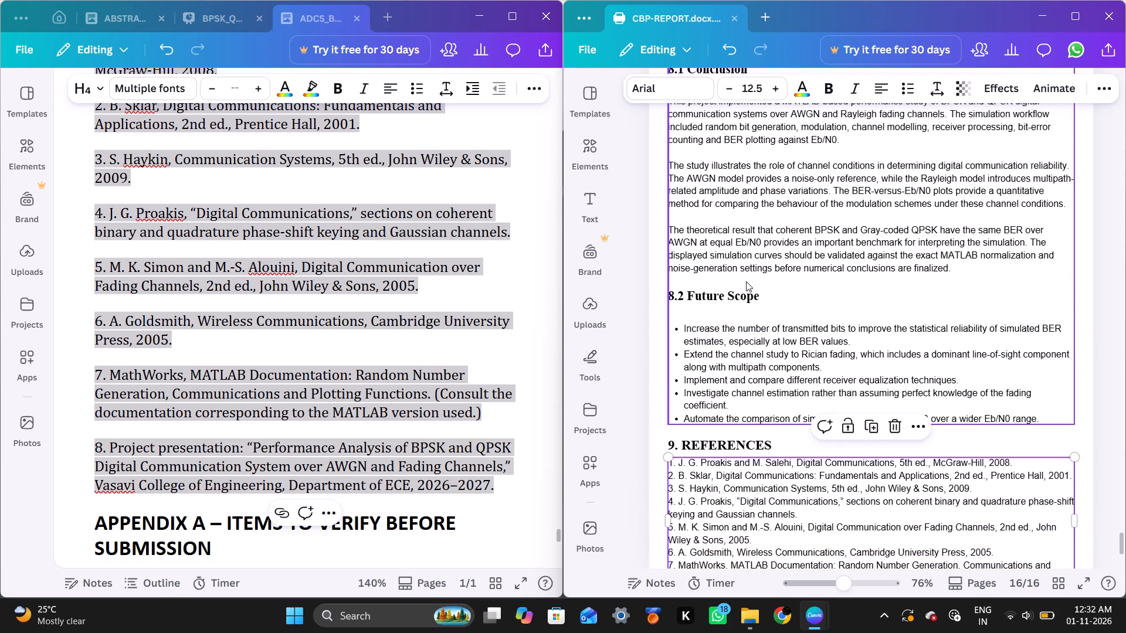
pyautogui.click(762, 292)
pyautogui.doubleClick(762, 292)
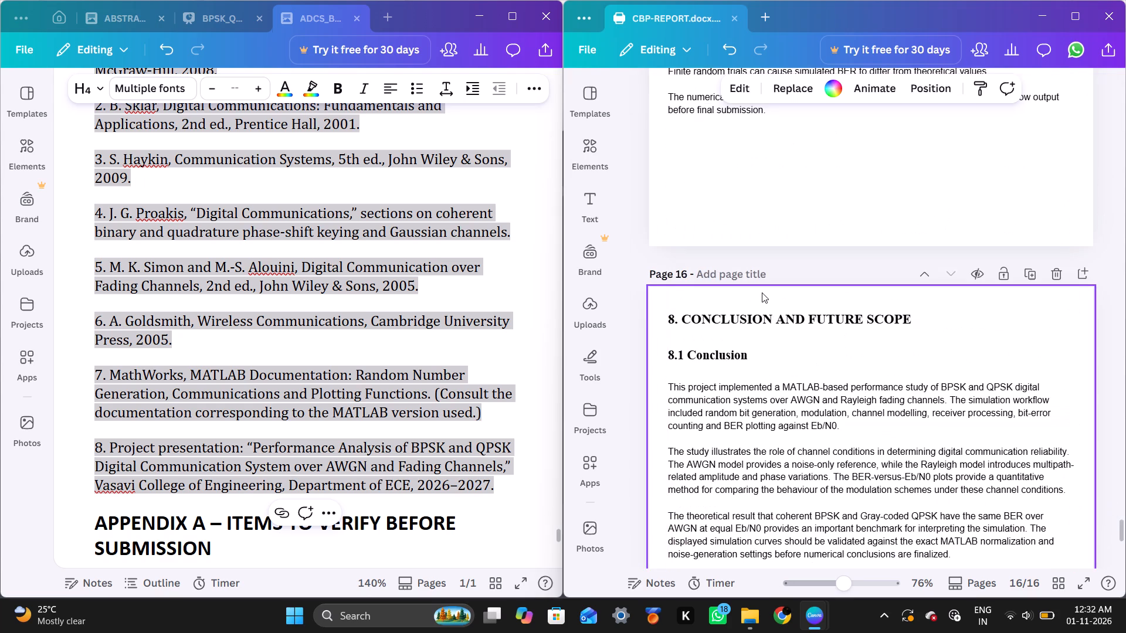
pyautogui.scroll(-2, 762, 292)
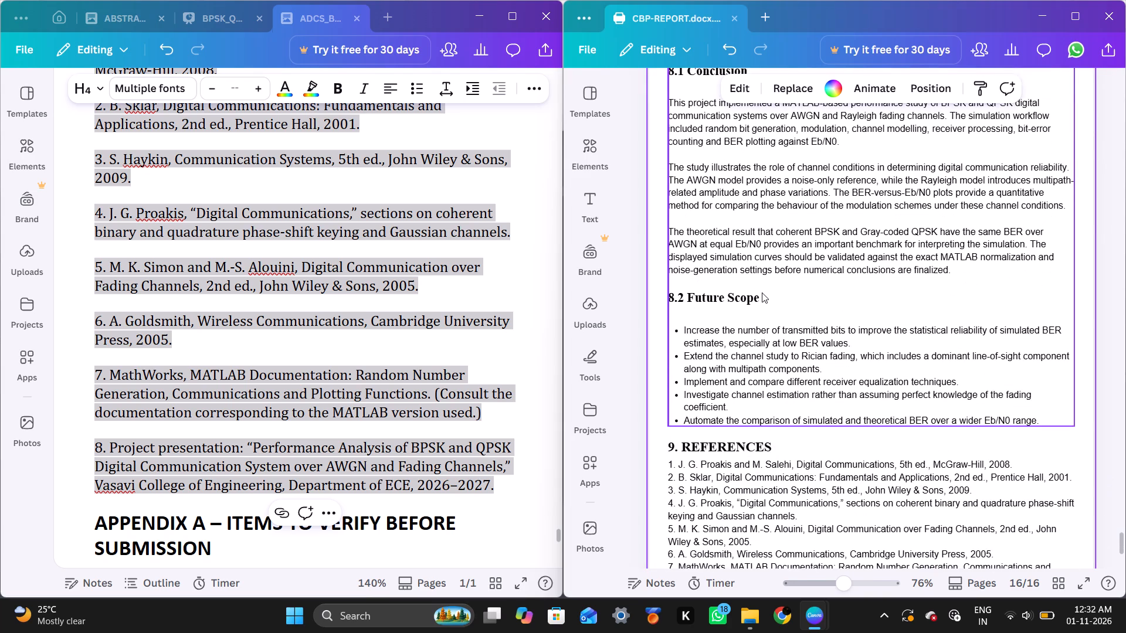
pyautogui.scroll(-1, 762, 292)
pyautogui.click(762, 297)
pyautogui.click(762, 297)
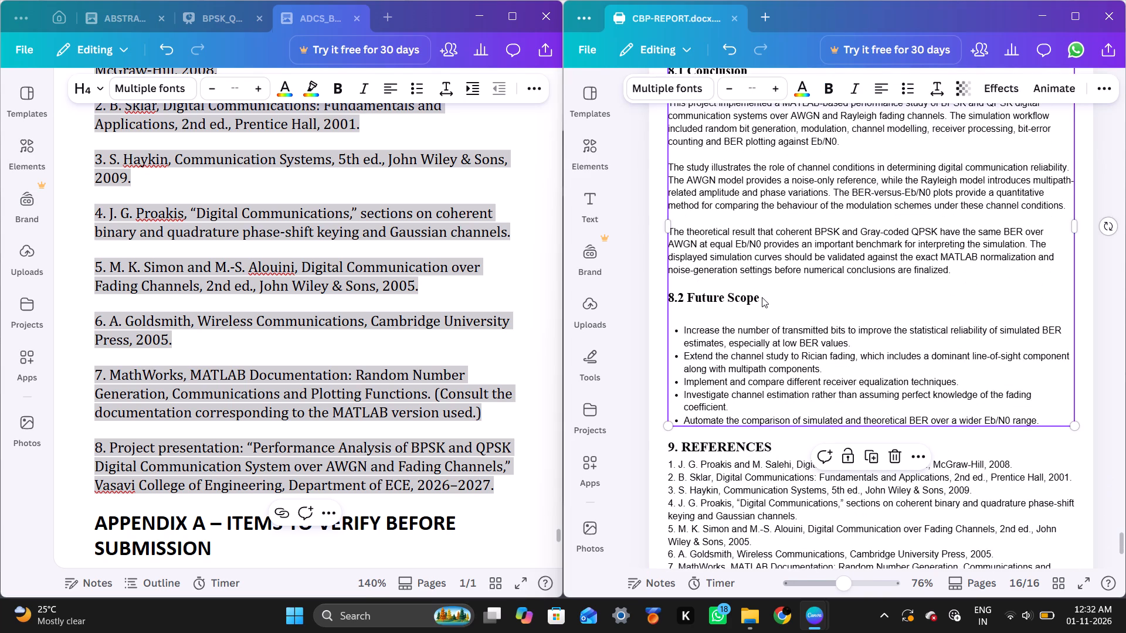
pyautogui.moveTo(753, 354); pyautogui.dragTo(700, 353)
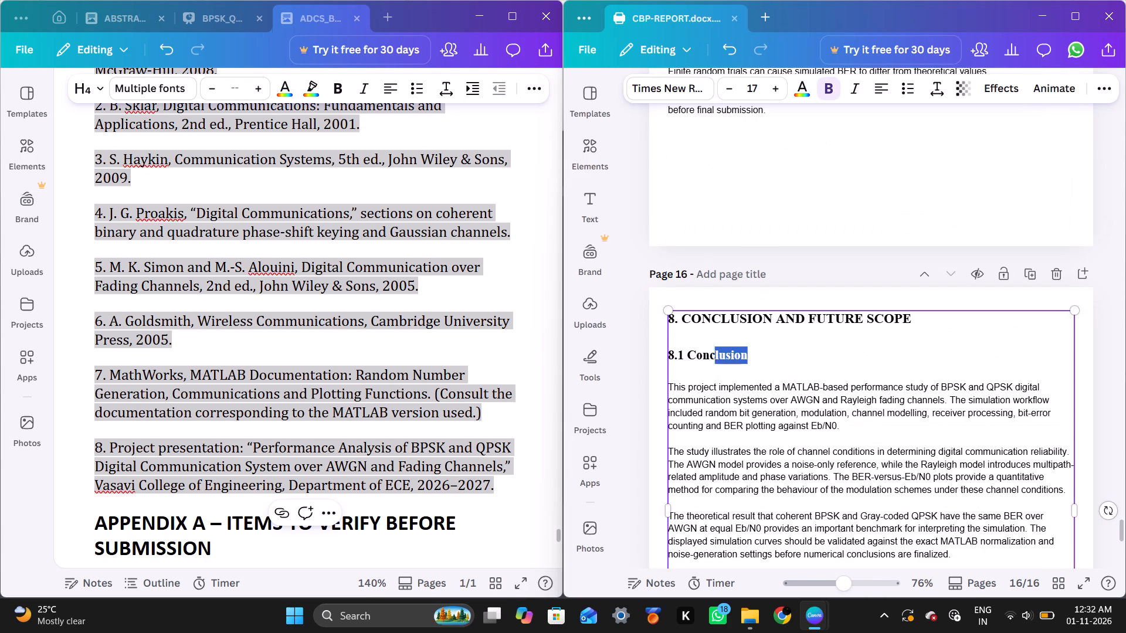
pyautogui.moveTo(700, 353); pyautogui.dragTo(666, 353)
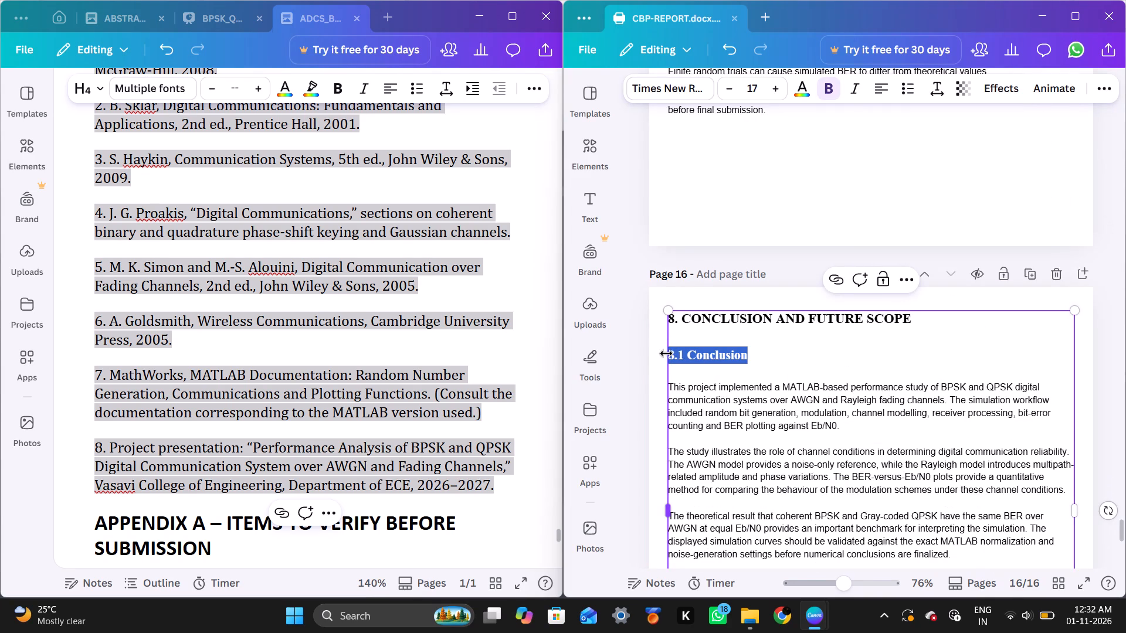
pyautogui.hotkey('ctrl', 'c')
pyautogui.click(782, 240)
# Duplicate the 9. REFERENCES heading, move the copy up beside 8.2 Future Scope, and replace its text with the copied 8.1 Conclusion.
pyautogui.scroll(-4, 782, 240)
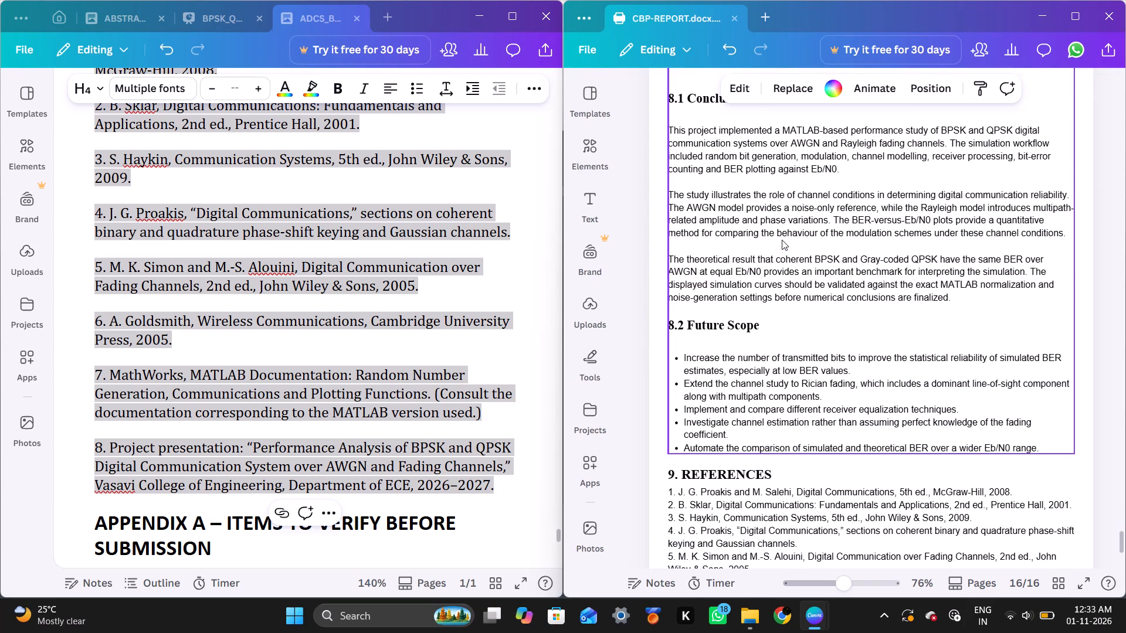
pyautogui.click(762, 468)
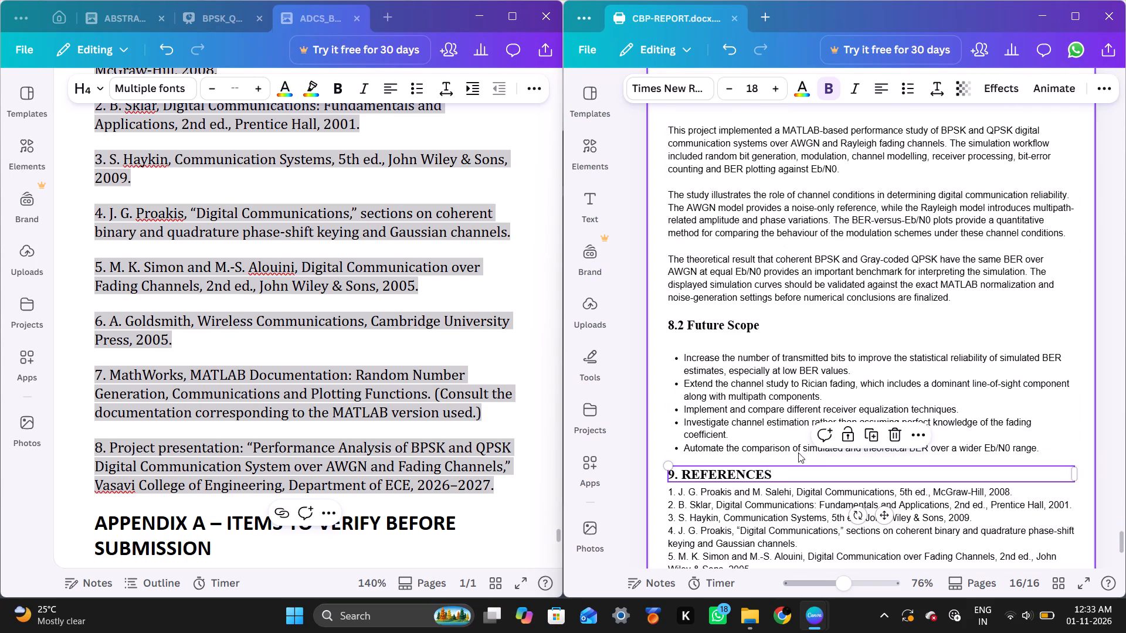
pyautogui.click(871, 431)
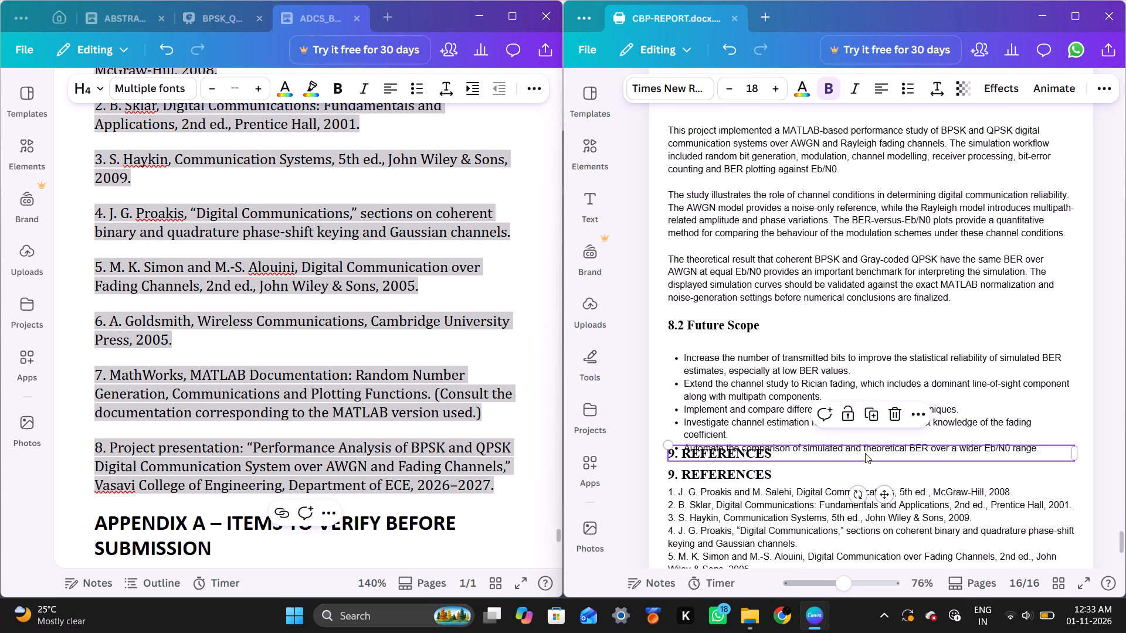
pyautogui.moveTo(865, 454); pyautogui.dragTo(854, 315)
pyautogui.doubleClick(854, 315)
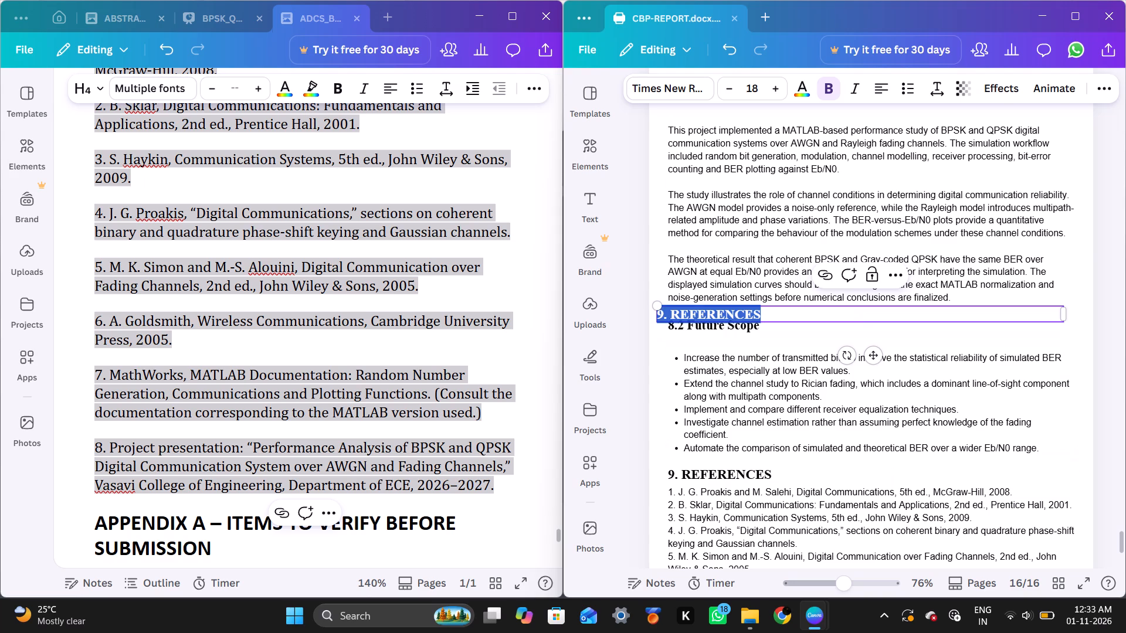
pyautogui.hotkey('ctrl', 'v')
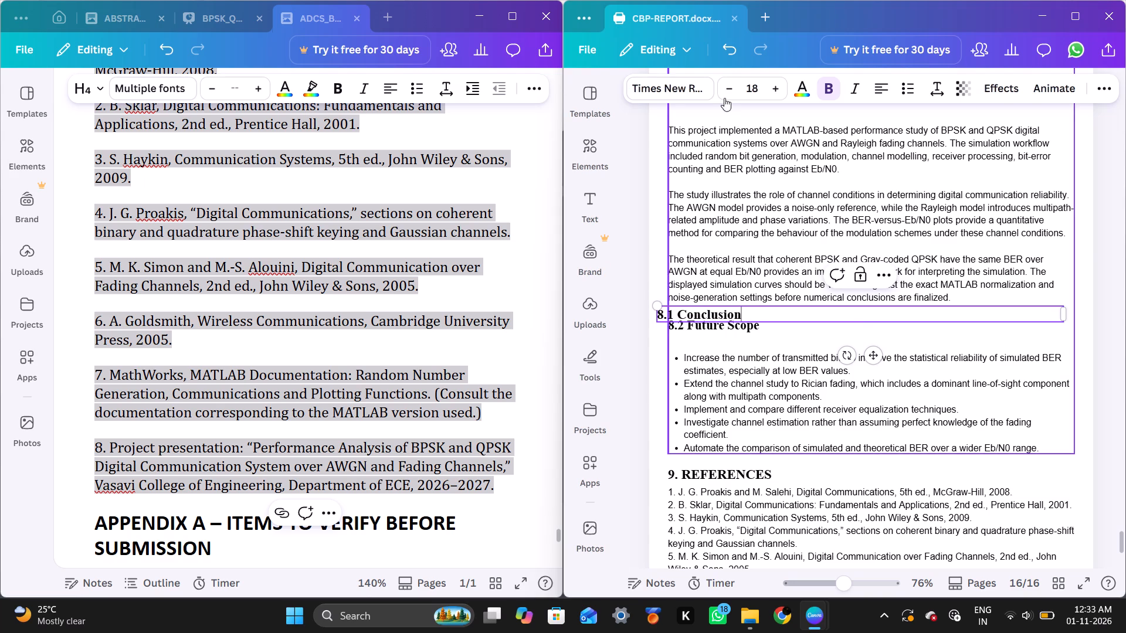
# Reduce the font size of the separate 8.1 Conclusion heading beside 8.2 Future Scope to 17.
pyautogui.click(724, 91)
# Copy the heading text 8. CONCLUSION AND FUTURE SCOPE from the start of page 16's body text box.
pyautogui.scroll(1, 751, 206)
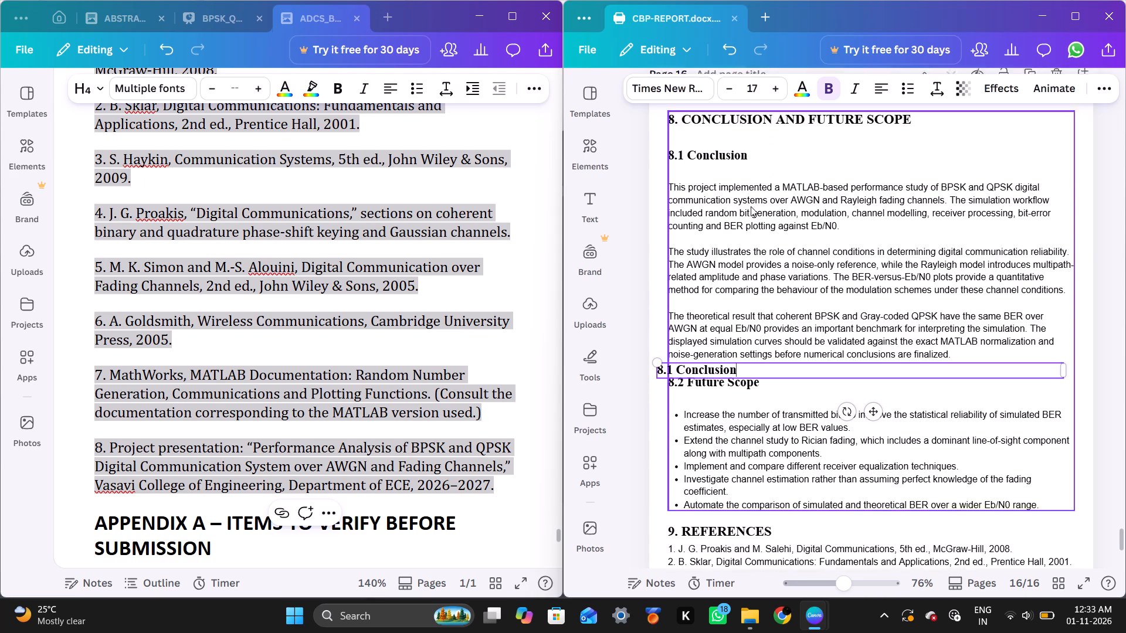
pyautogui.scroll(1, 751, 206)
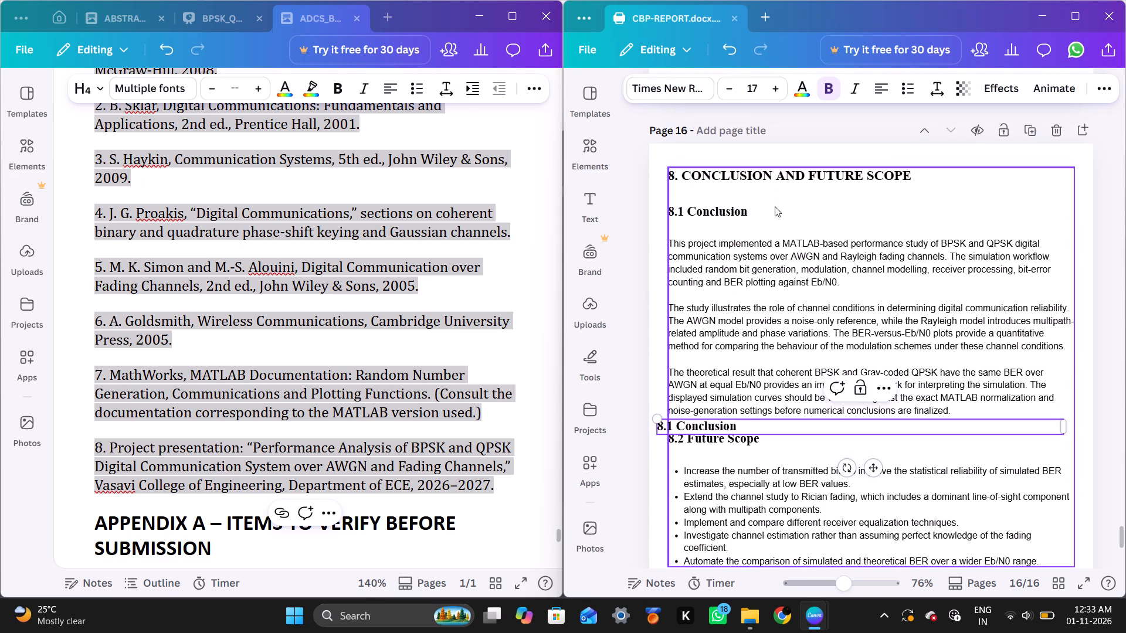
pyautogui.click(781, 141)
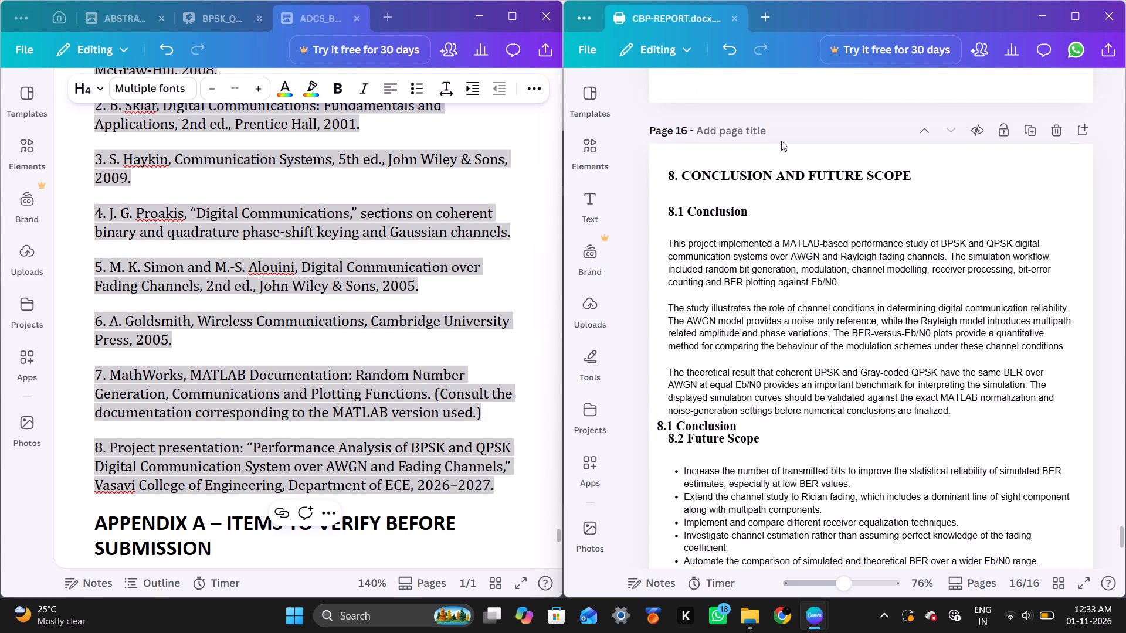
pyautogui.click(909, 175)
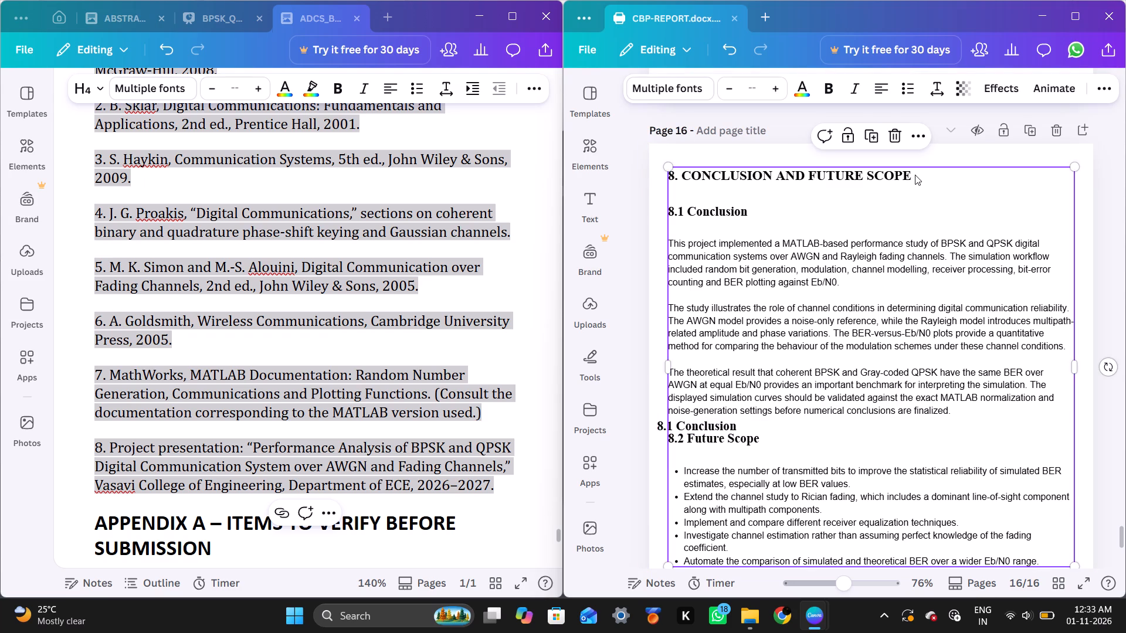
pyautogui.moveTo(915, 175); pyautogui.dragTo(897, 174)
pyautogui.hotkey('ctrl', 'z')
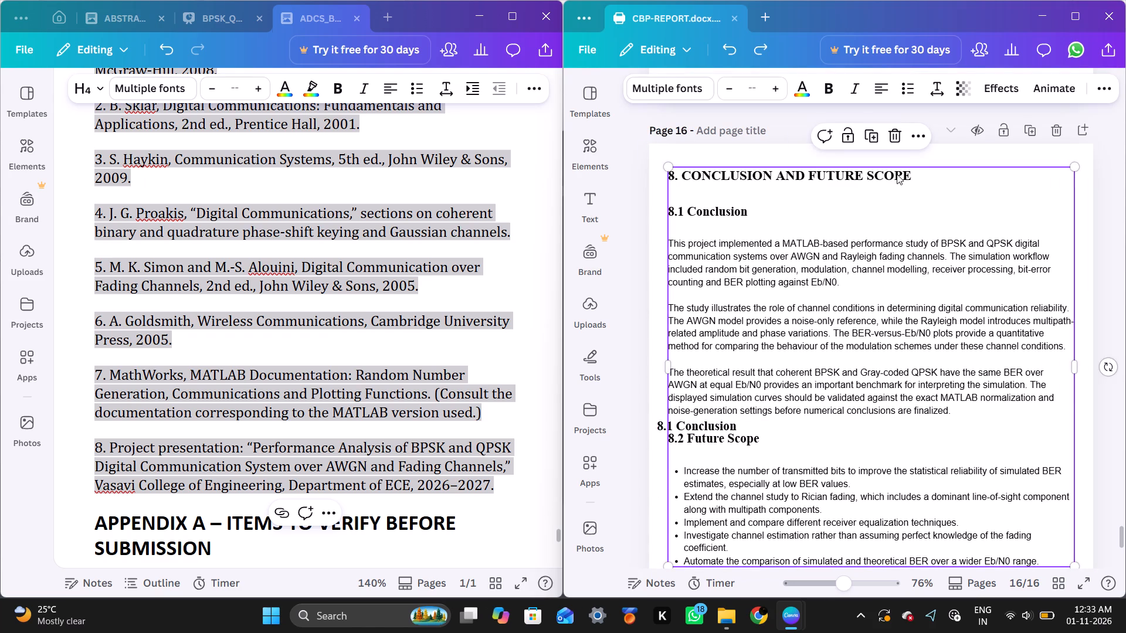
pyautogui.click(897, 174)
pyautogui.click(913, 175)
pyautogui.moveTo(913, 175); pyautogui.dragTo(894, 178)
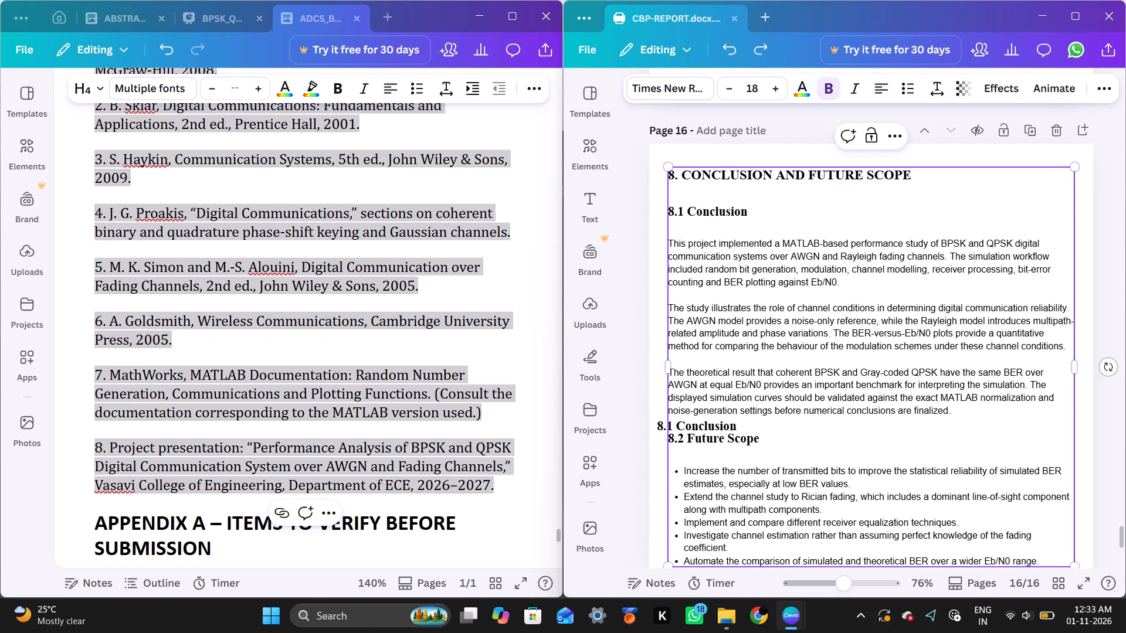
pyautogui.moveTo(894, 178); pyautogui.dragTo(671, 172)
pyautogui.hotkey('ctrl', 'c')
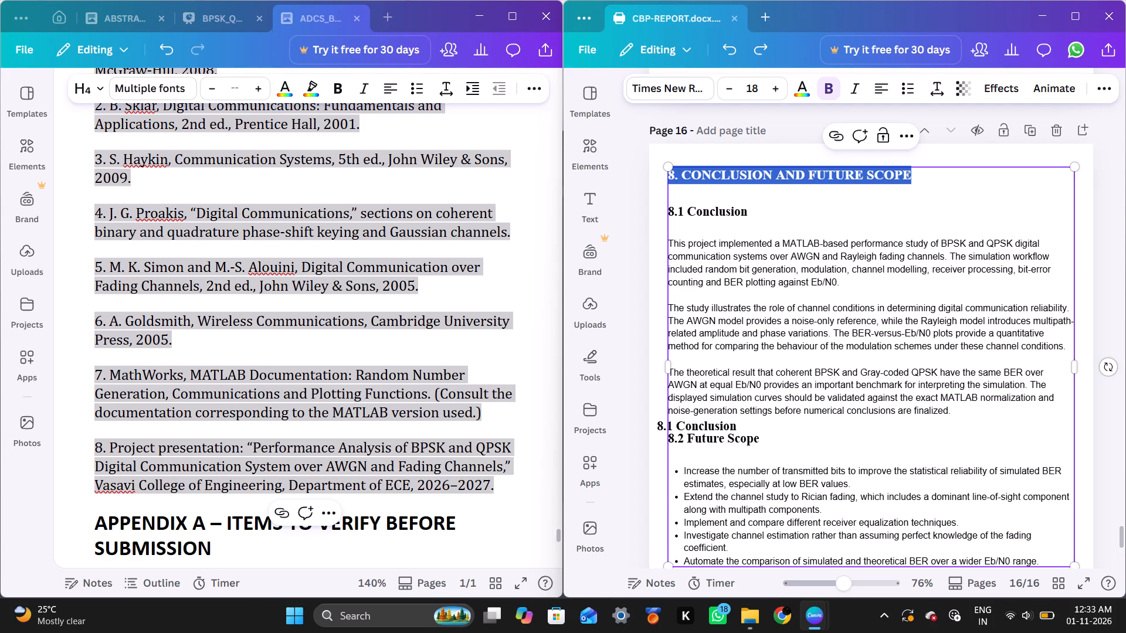
# Duplicate the separate 8.1 Conclusion heading box and replace the copy's text with the copied 8. CONCLUSION AND FUTURE SCOPE.
pyautogui.click(657, 448)
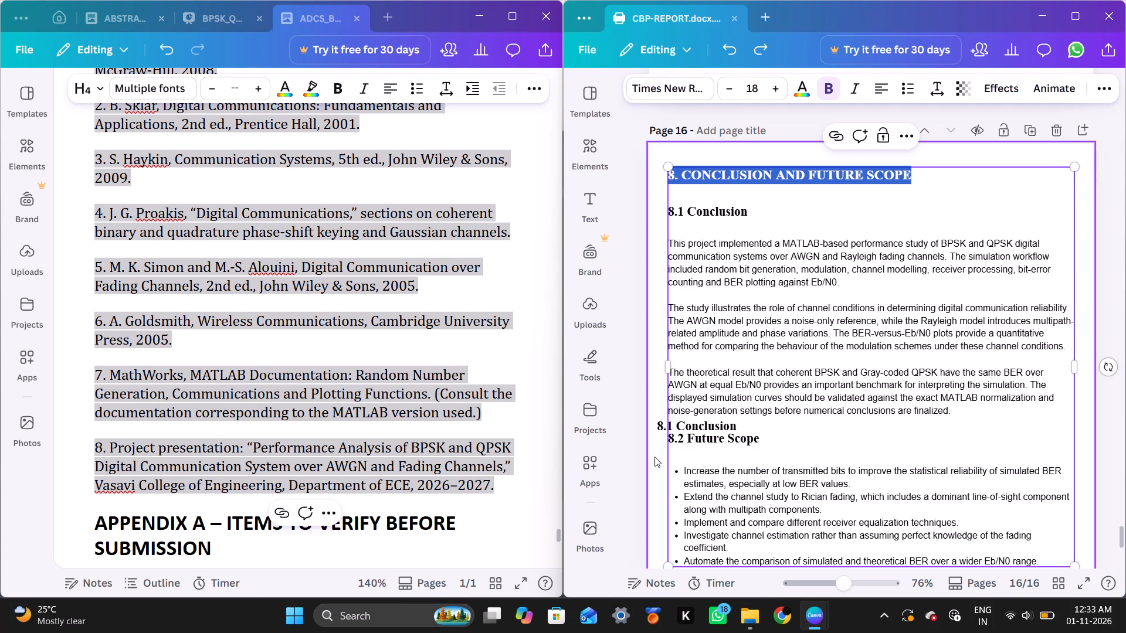
pyautogui.click(654, 461)
pyautogui.click(662, 431)
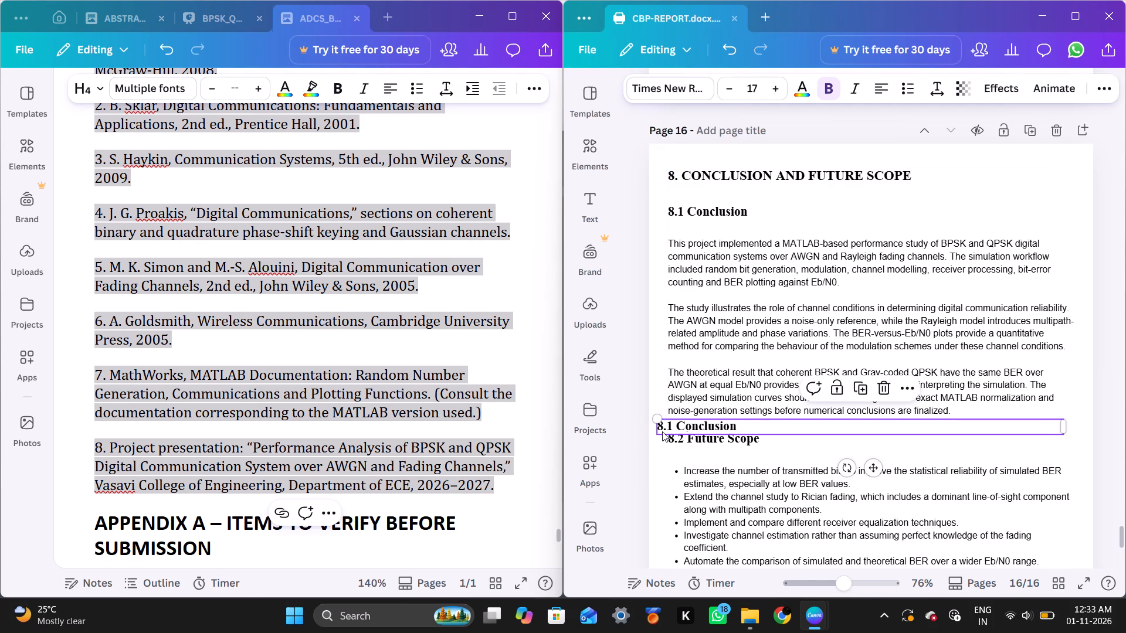
pyautogui.click(862, 385)
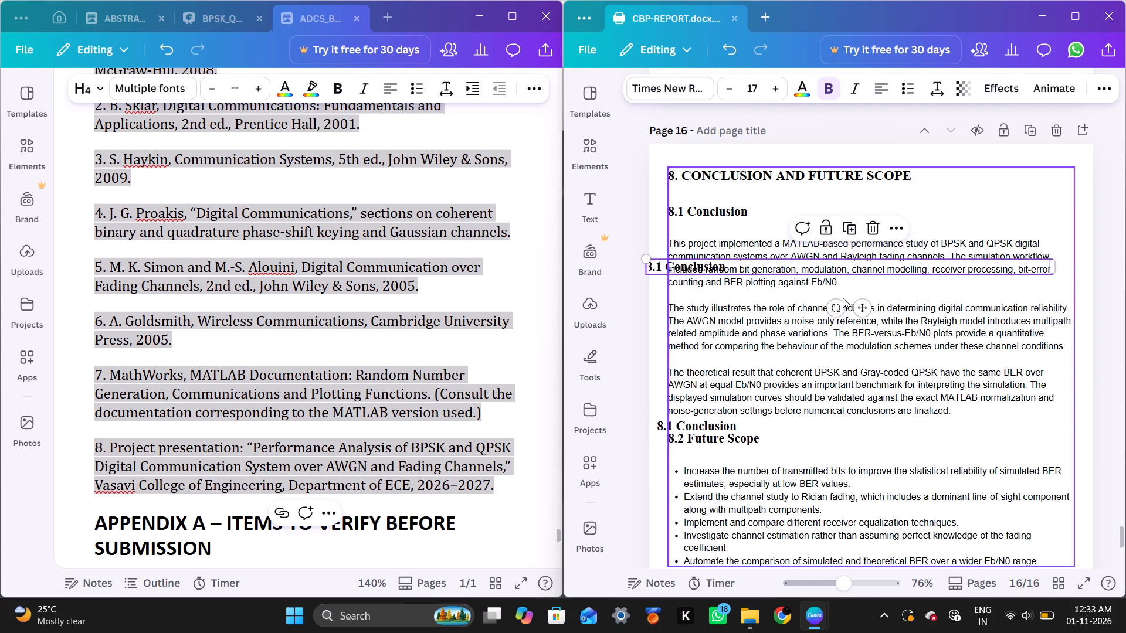
pyautogui.doubleClick(830, 267)
pyautogui.hotkey('ctrl', 'v')
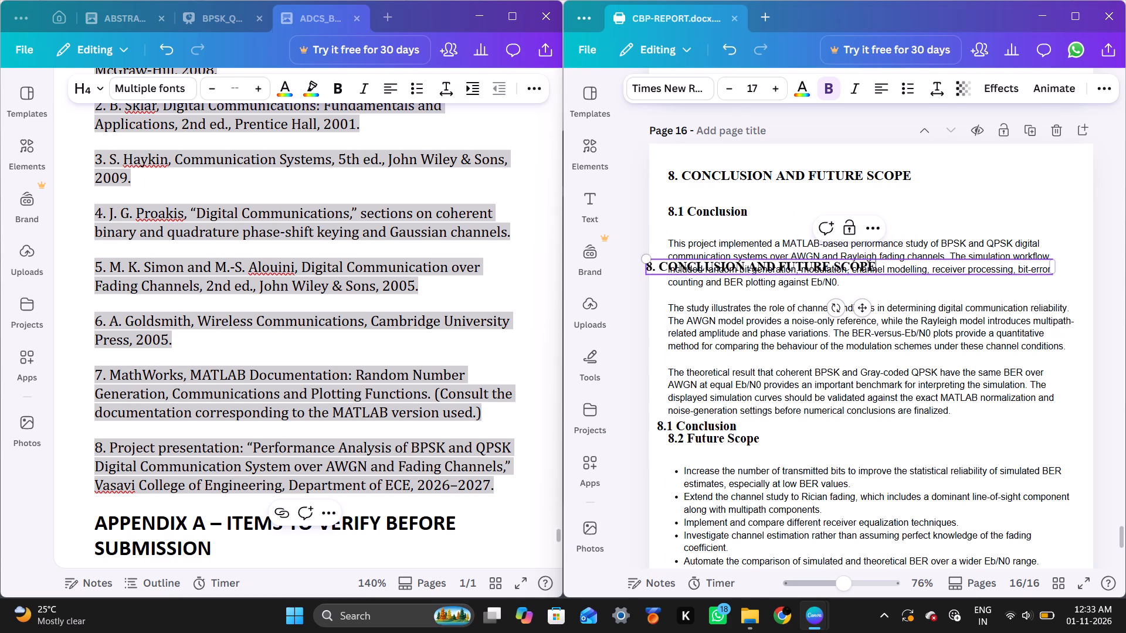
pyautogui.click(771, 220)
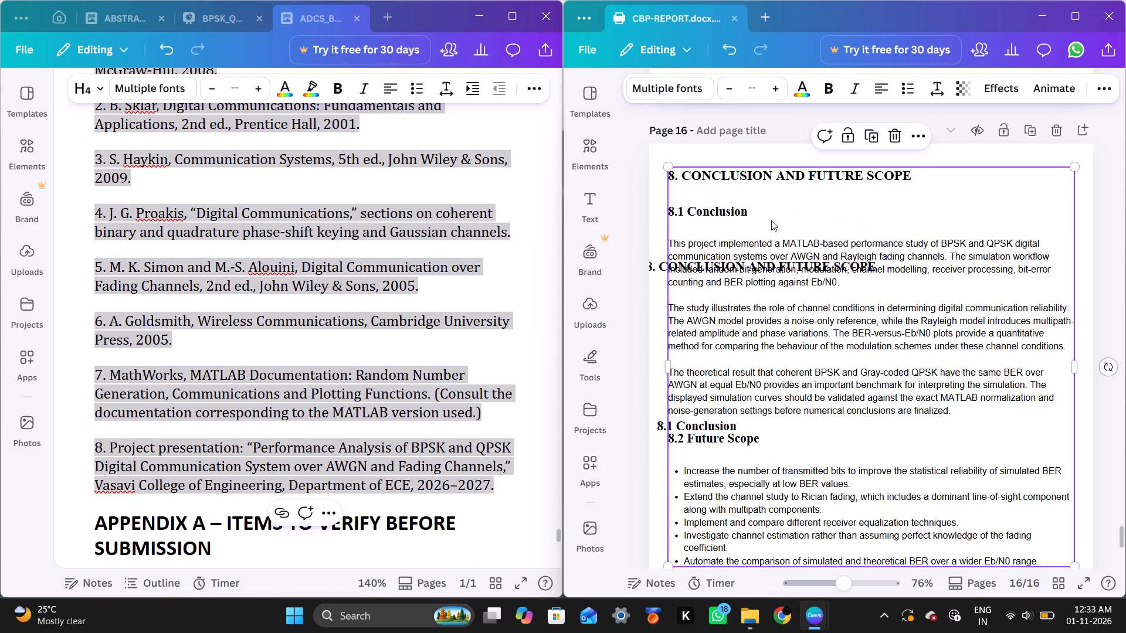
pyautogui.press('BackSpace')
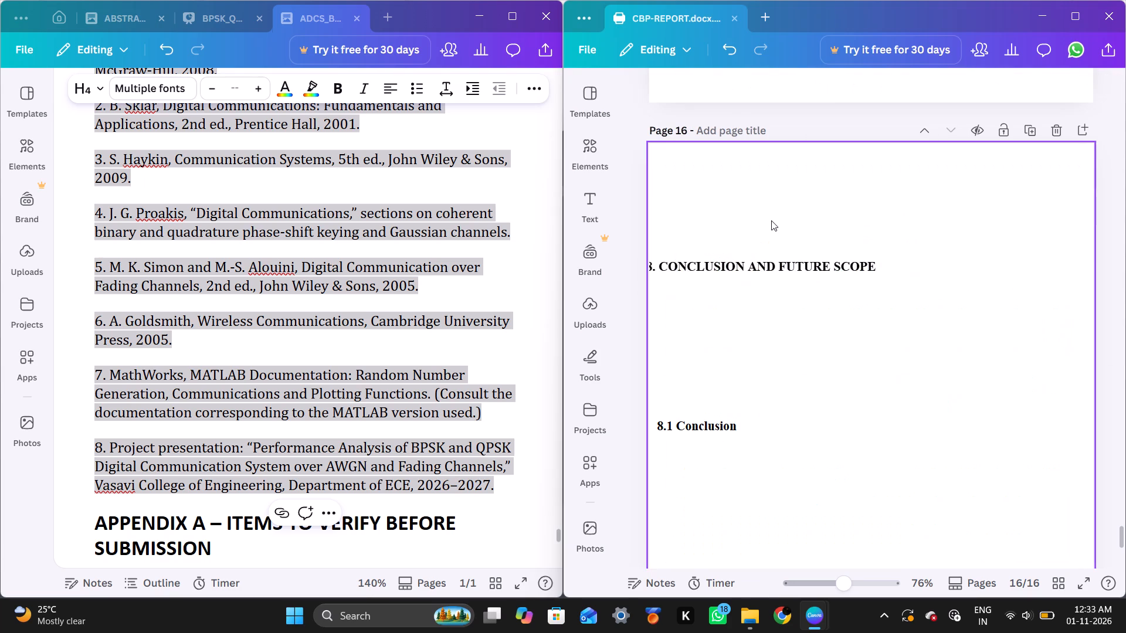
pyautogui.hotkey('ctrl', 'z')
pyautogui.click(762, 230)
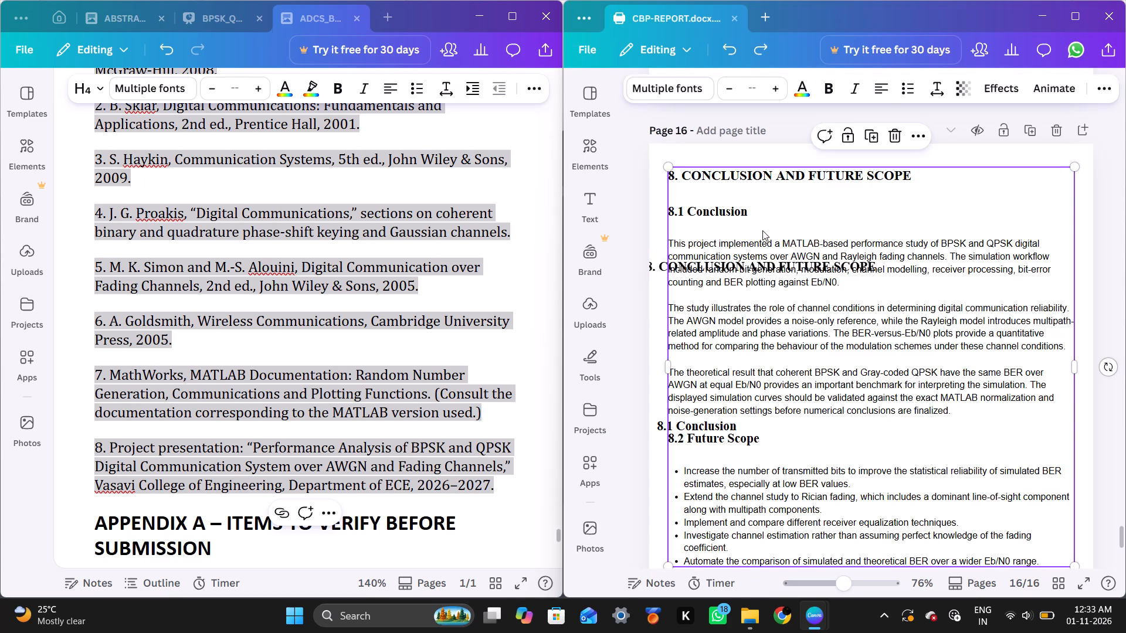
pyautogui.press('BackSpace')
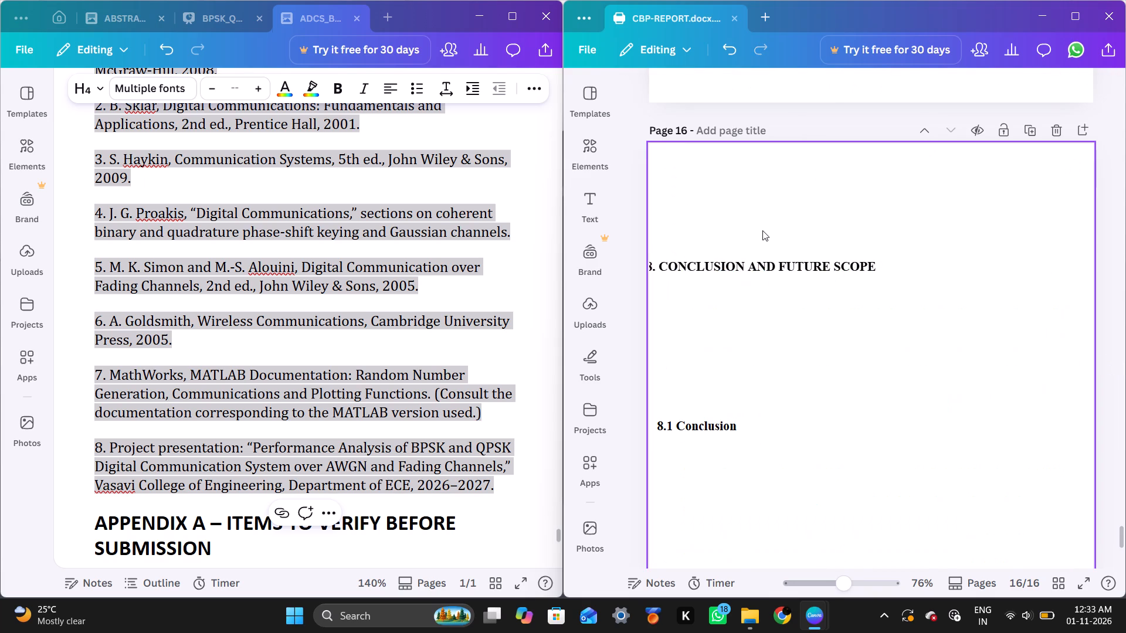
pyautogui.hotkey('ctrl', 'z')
# Delete the 8. CONCLUSION AND FUTURE SCOPE and 8.1 Conclusion headings and their blank lines from the start of the body text box.
pyautogui.click(748, 213)
pyautogui.doubleClick(748, 213)
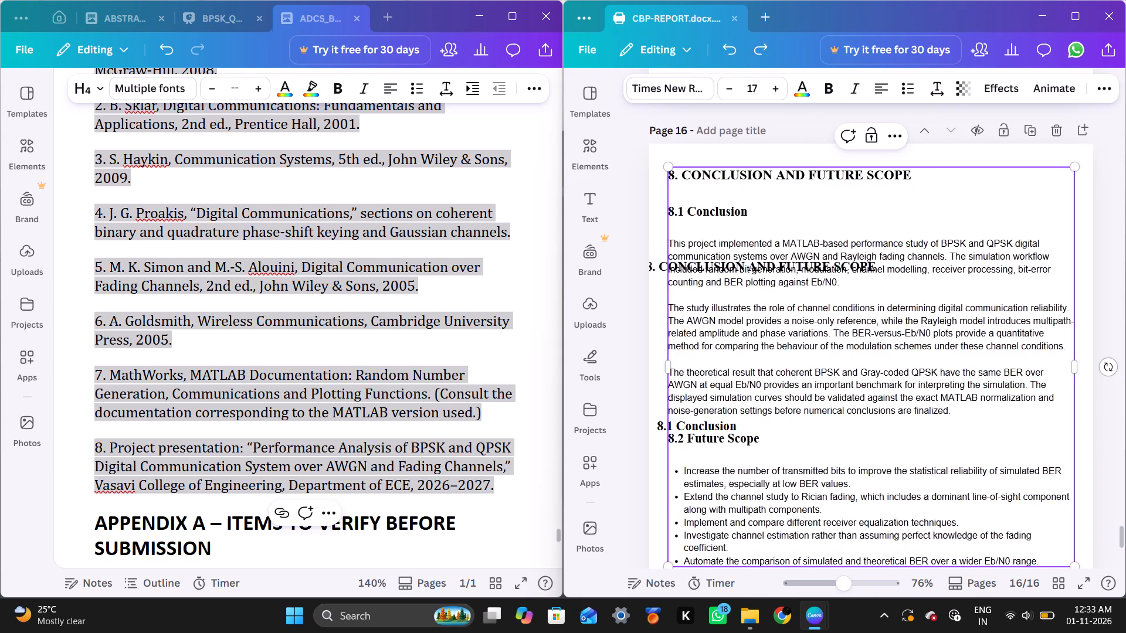
pyautogui.press('BackSpace')
pyautogui.press('BackSpace')
pyautogui.press('BackSpace')
pyautogui.press('BackSpace')
pyautogui.press('BackSpace')
pyautogui.press('BackSpace')
pyautogui.press('BackSpace')
pyautogui.press('BackSpace')
pyautogui.press('BackSpace')
pyautogui.press('BackSpace')
pyautogui.press('BackSpace')
pyautogui.press('BackSpace')
pyautogui.press('BackSpace')
pyautogui.press('BackSpace')
pyautogui.press('BackSpace')
pyautogui.press('BackSpace')
pyautogui.press('BackSpace')
pyautogui.press('BackSpace')
pyautogui.press('BackSpace')
pyautogui.press('BackSpace')
pyautogui.press('BackSpace')
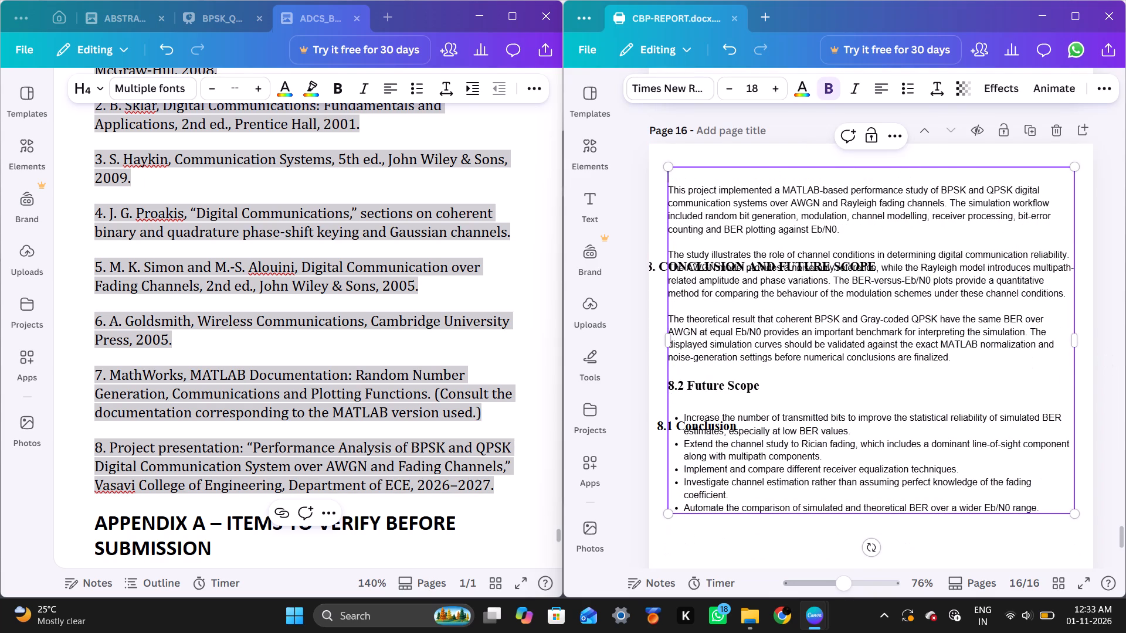
pyautogui.press('Down')
pyautogui.press('BackSpace')
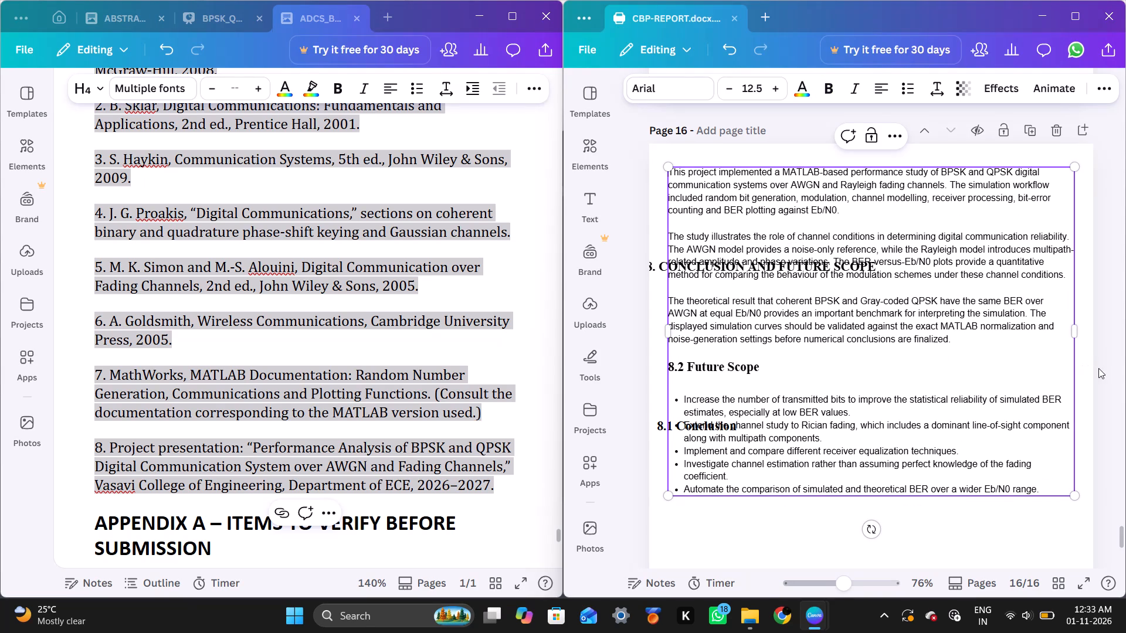
pyautogui.click(1098, 368)
# Move the body text down out of the way, place the 8. CONCLUSION AND FUTURE SCOPE heading atop page 16, and increase its font size by one.
pyautogui.moveTo(949, 329); pyautogui.dragTo(947, 426)
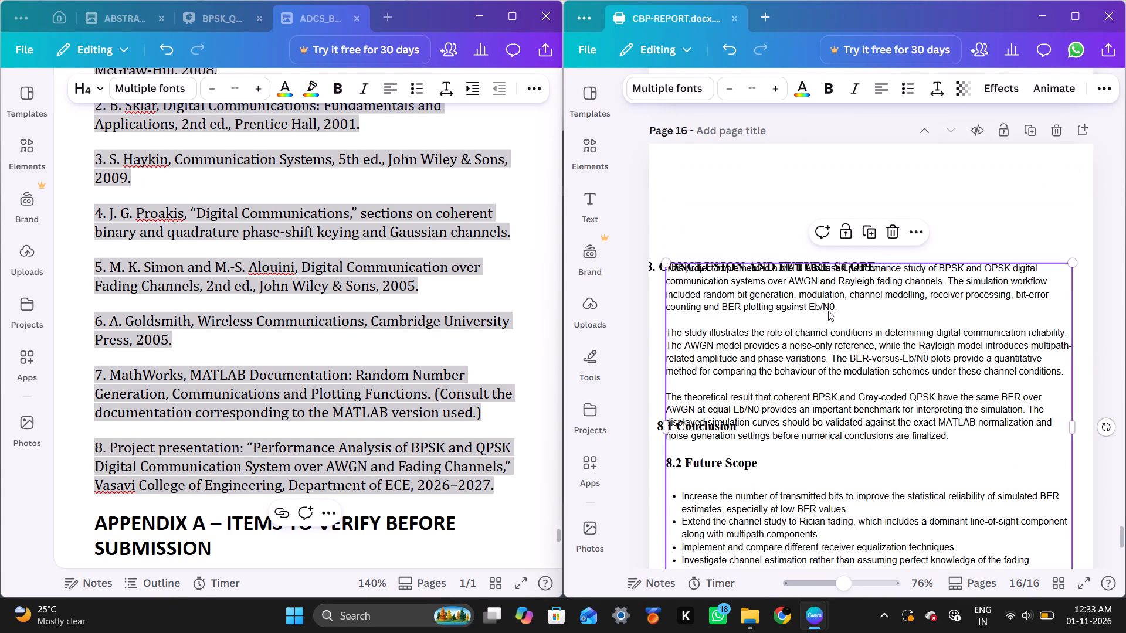
pyautogui.moveTo(800, 272); pyautogui.dragTo(820, 292)
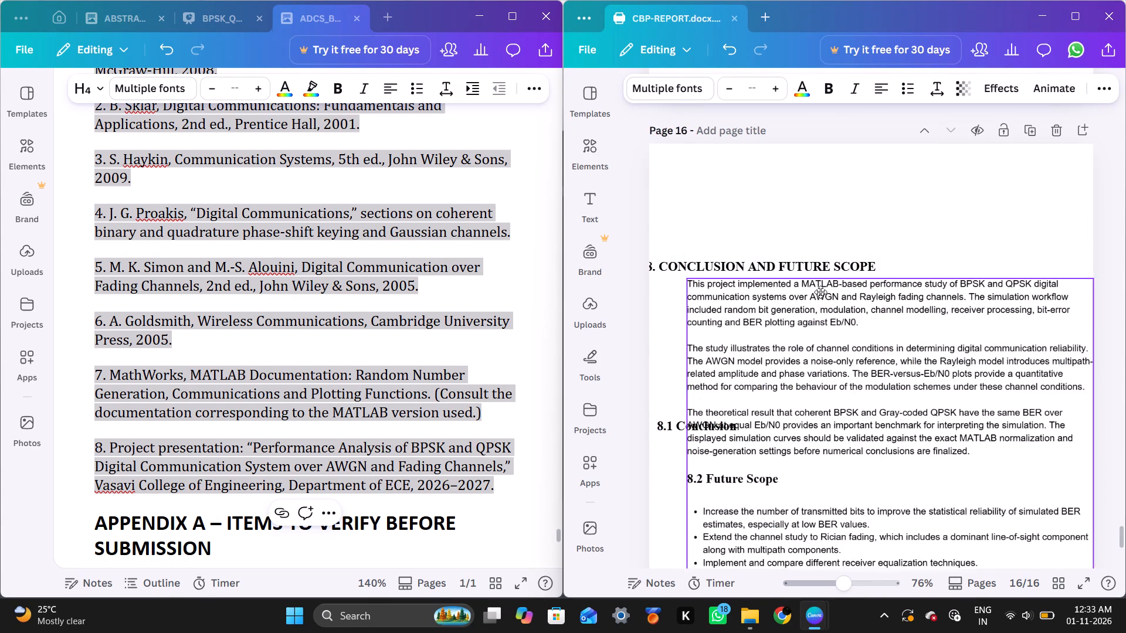
pyautogui.moveTo(820, 292); pyautogui.dragTo(820, 292)
pyautogui.moveTo(792, 261); pyautogui.dragTo(809, 162)
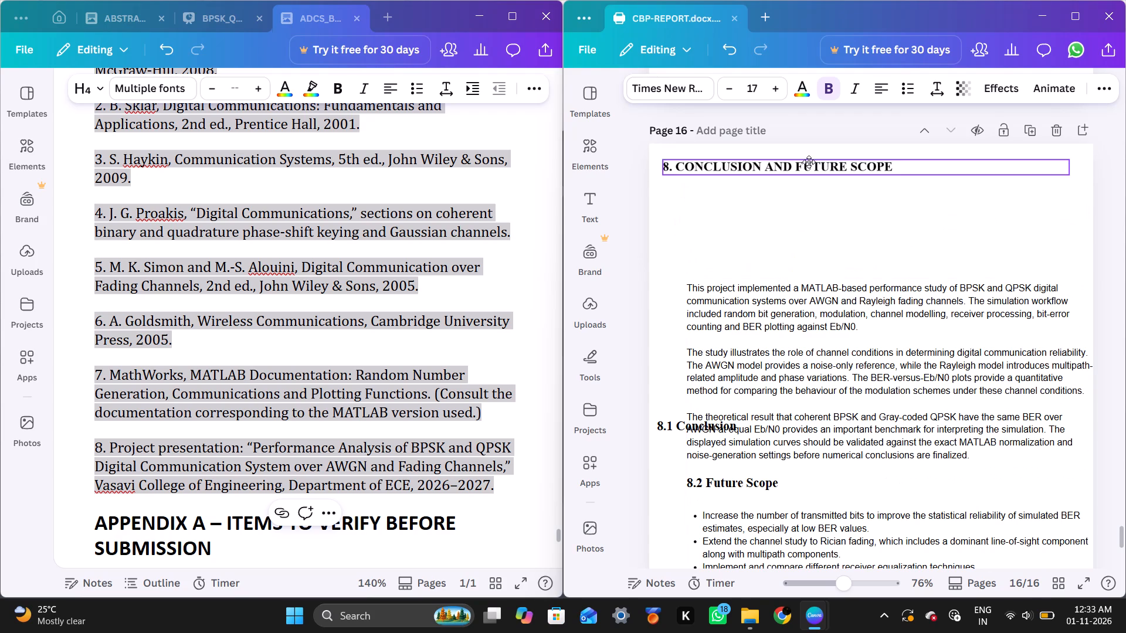
pyautogui.moveTo(809, 162); pyautogui.dragTo(810, 163)
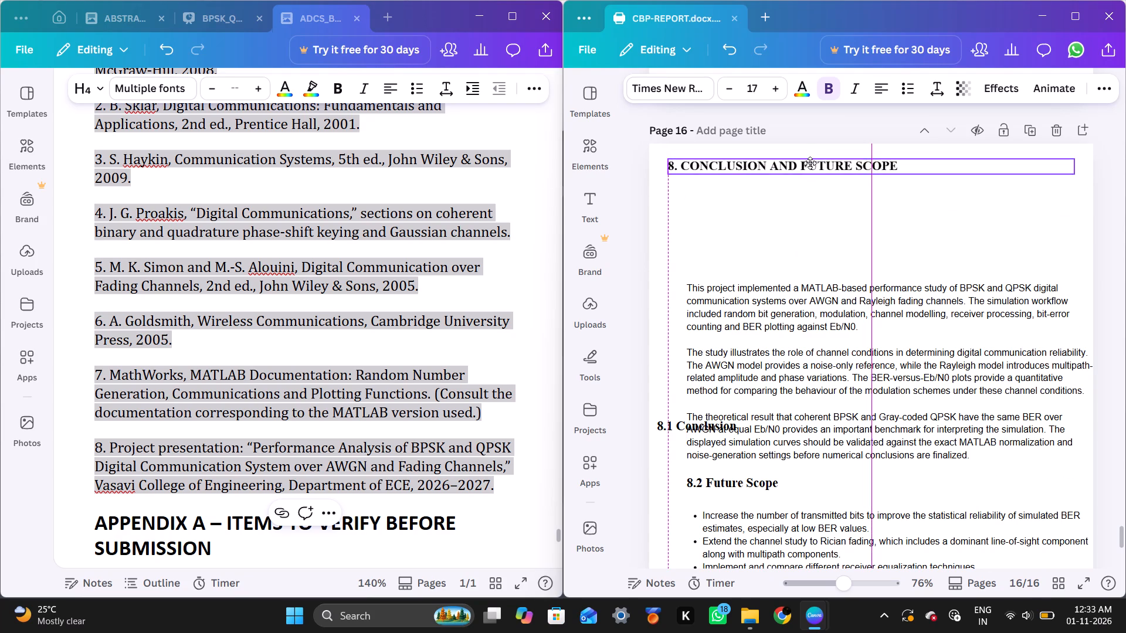
pyautogui.moveTo(810, 163); pyautogui.dragTo(809, 165)
pyautogui.click(771, 89)
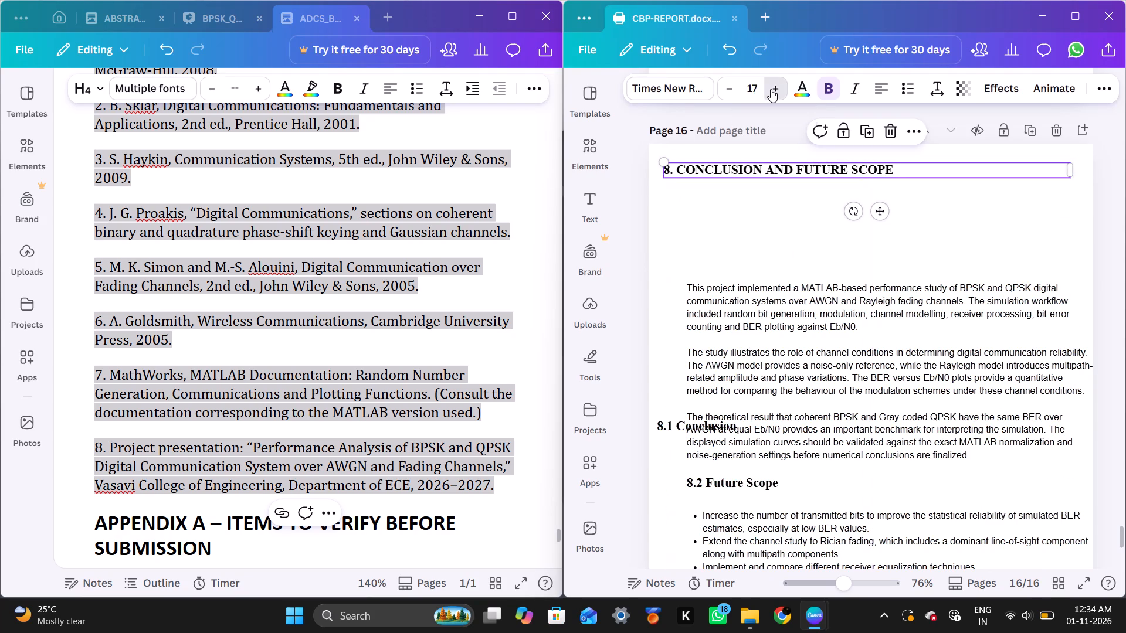
pyautogui.click(778, 212)
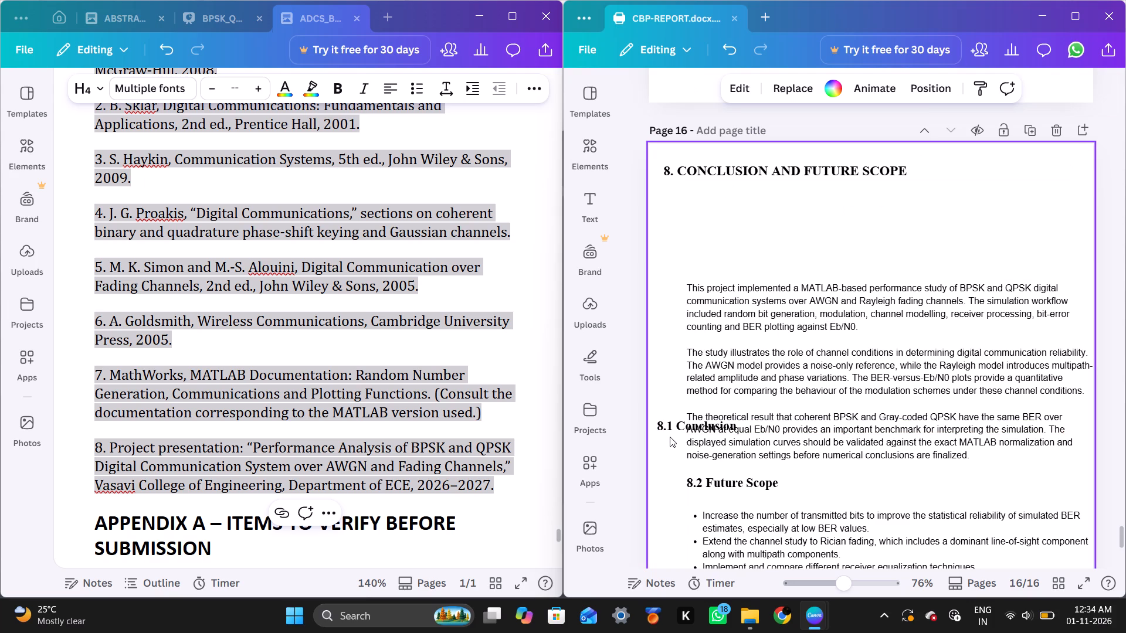
# Place the 8.1 Conclusion heading just below the page's main heading and align the body text box directly beneath it.
pyautogui.moveTo(670, 427); pyautogui.dragTo(680, 199)
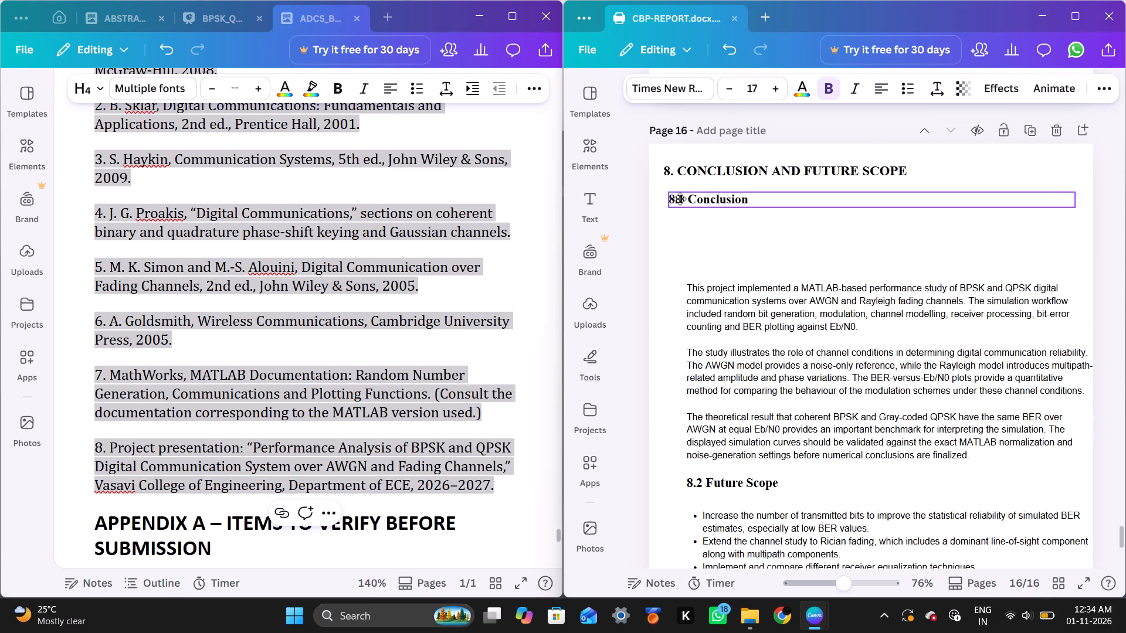
pyautogui.moveTo(680, 199); pyautogui.dragTo(679, 199)
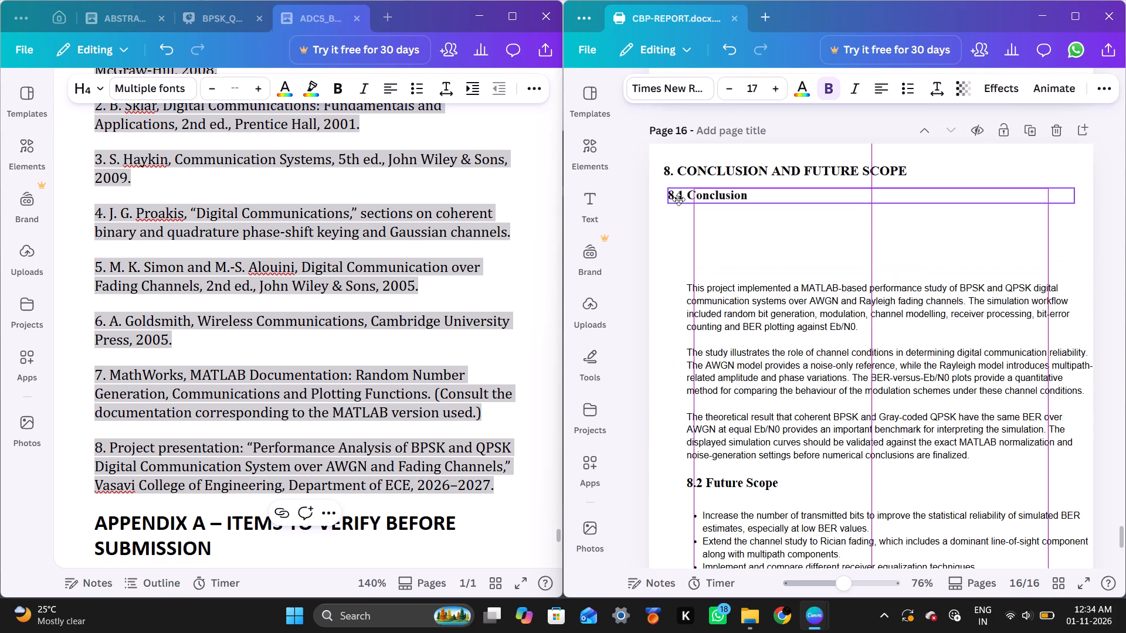
pyautogui.moveTo(679, 199); pyautogui.dragTo(679, 196)
pyautogui.moveTo(734, 332); pyautogui.dragTo(714, 258)
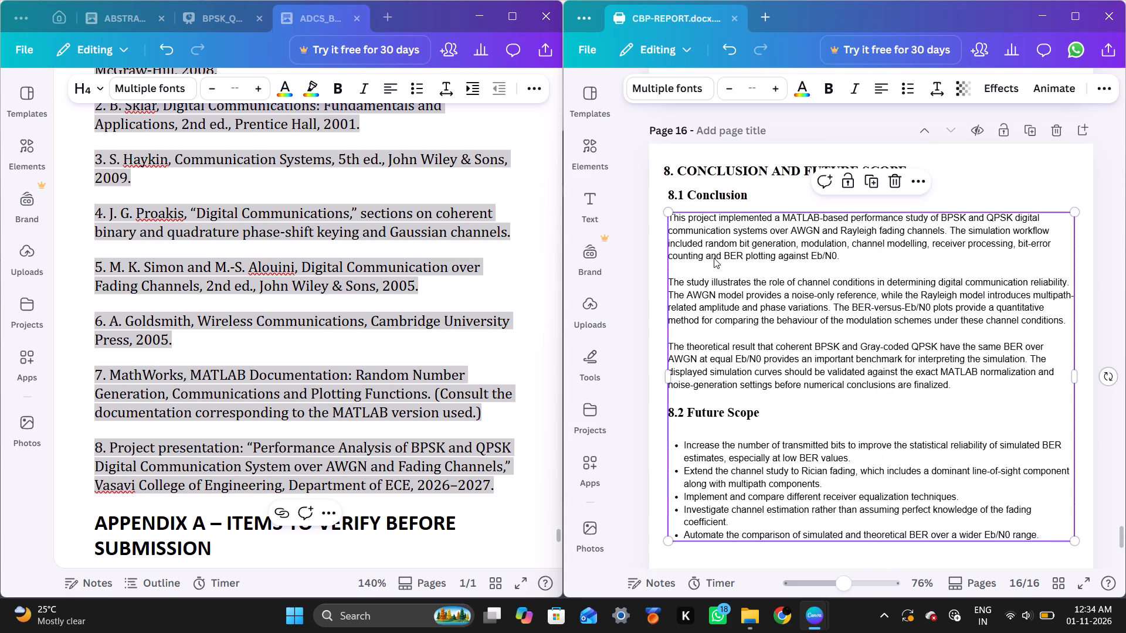
# Copy the 8.2 Future Scope heading text and delete it from the body text box.
pyautogui.scroll(-1, 779, 426)
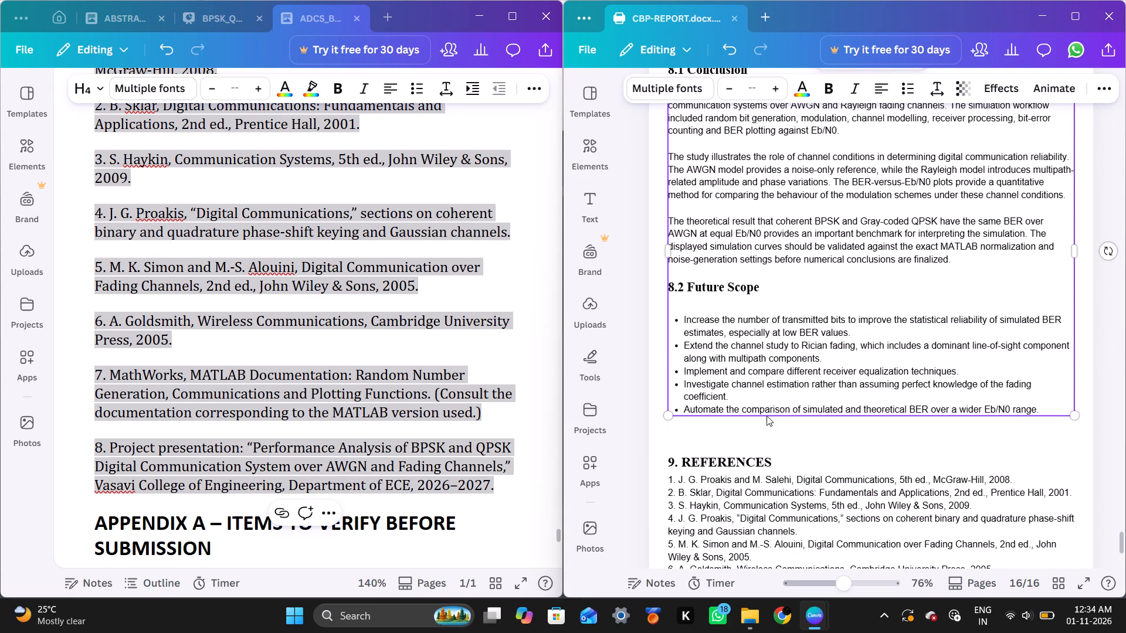
pyautogui.scroll(1, 774, 290)
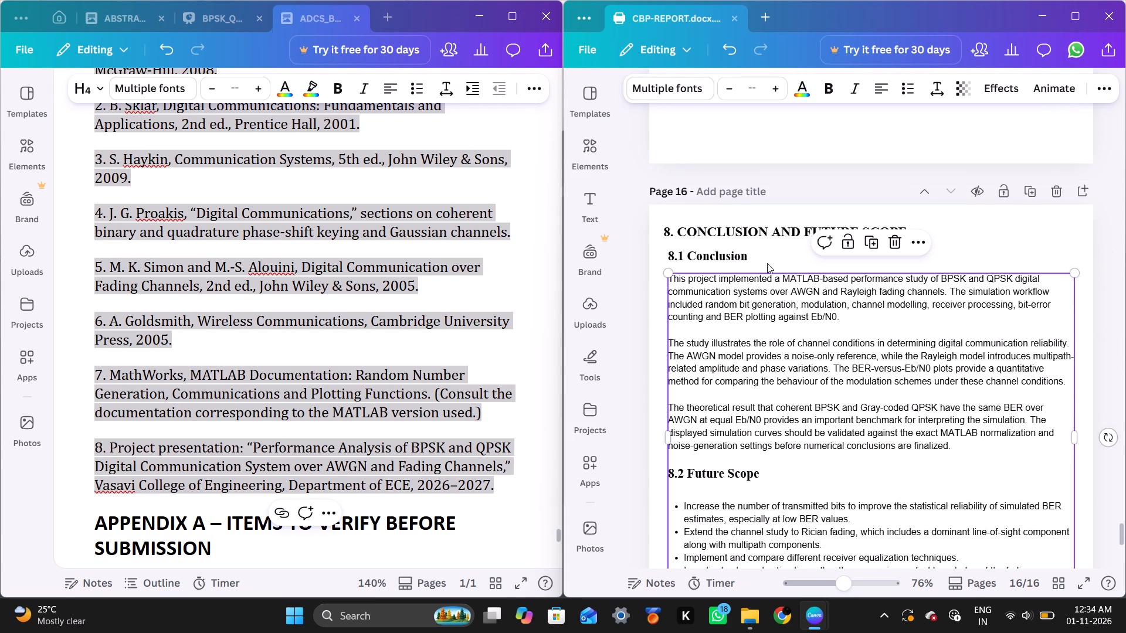
pyautogui.click(770, 472)
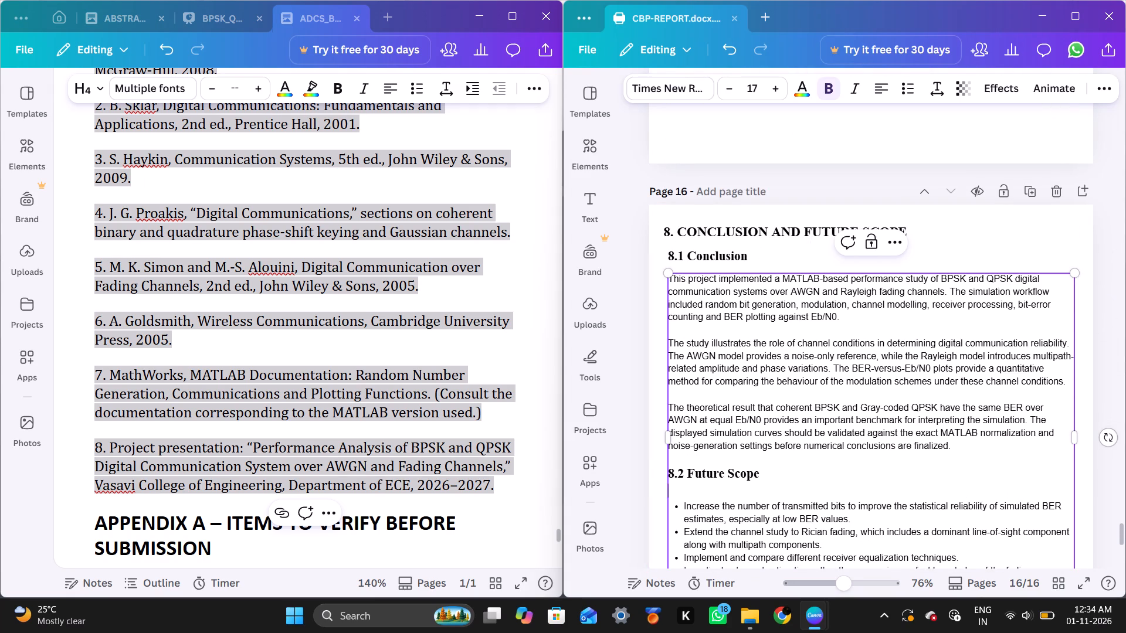
pyautogui.moveTo(770, 472); pyautogui.dragTo(664, 469)
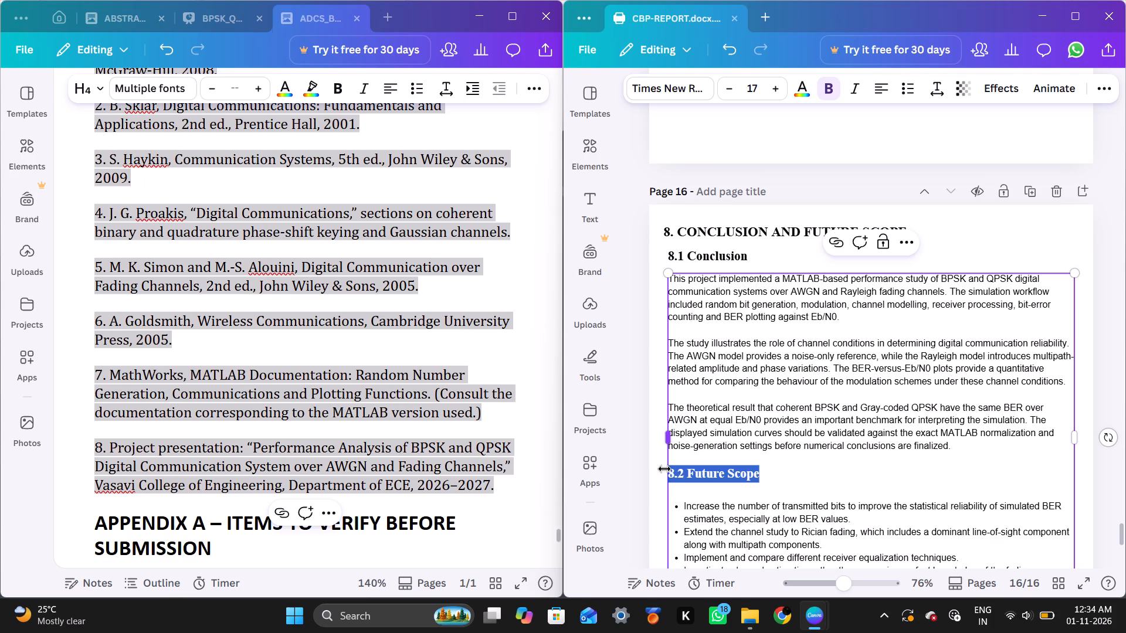
pyautogui.hotkey('ctrl', 'c')
pyautogui.press('BackSpace')
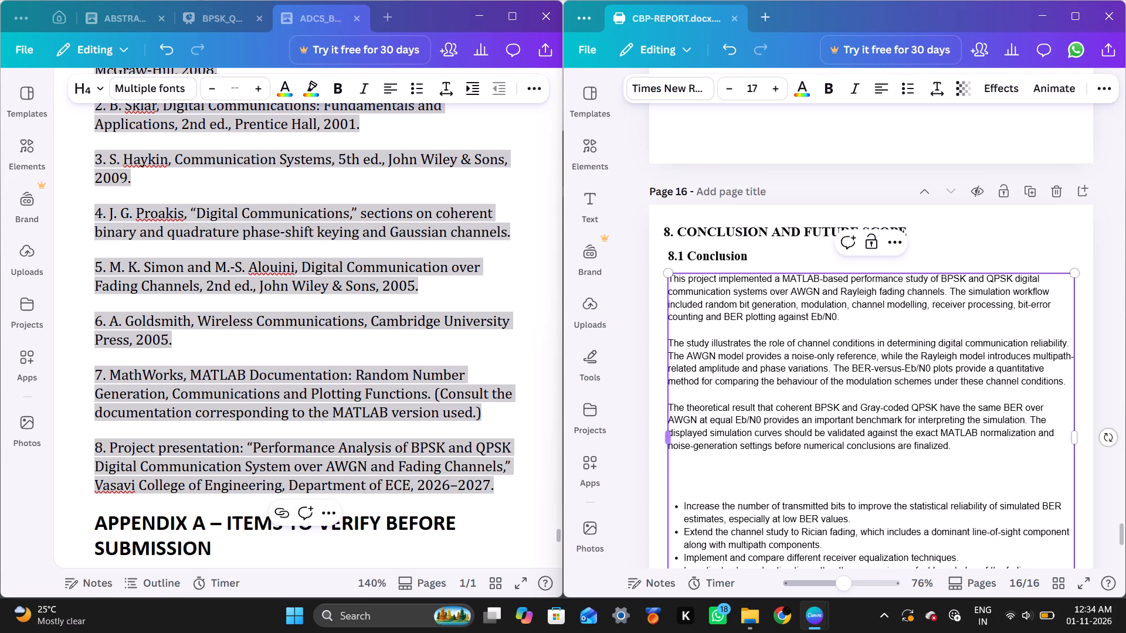
# Duplicate the 8.1 Conclusion heading and replace the copy's text with the copied 8.2 Future Scope heading.
pyautogui.click(762, 253)
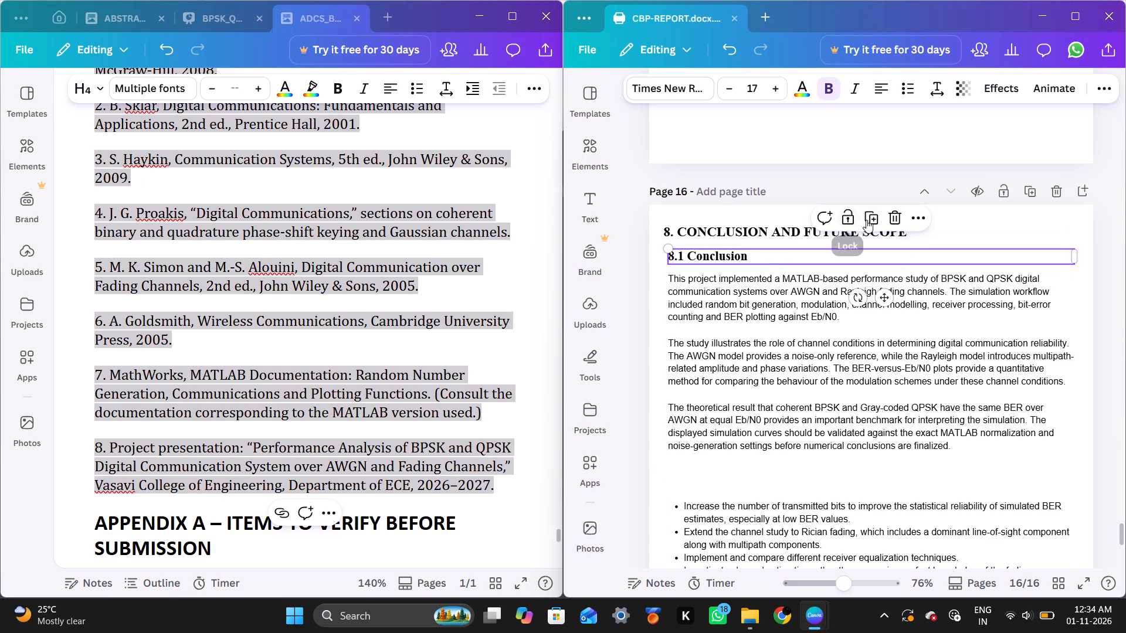
pyautogui.click(867, 220)
pyautogui.doubleClick(879, 263)
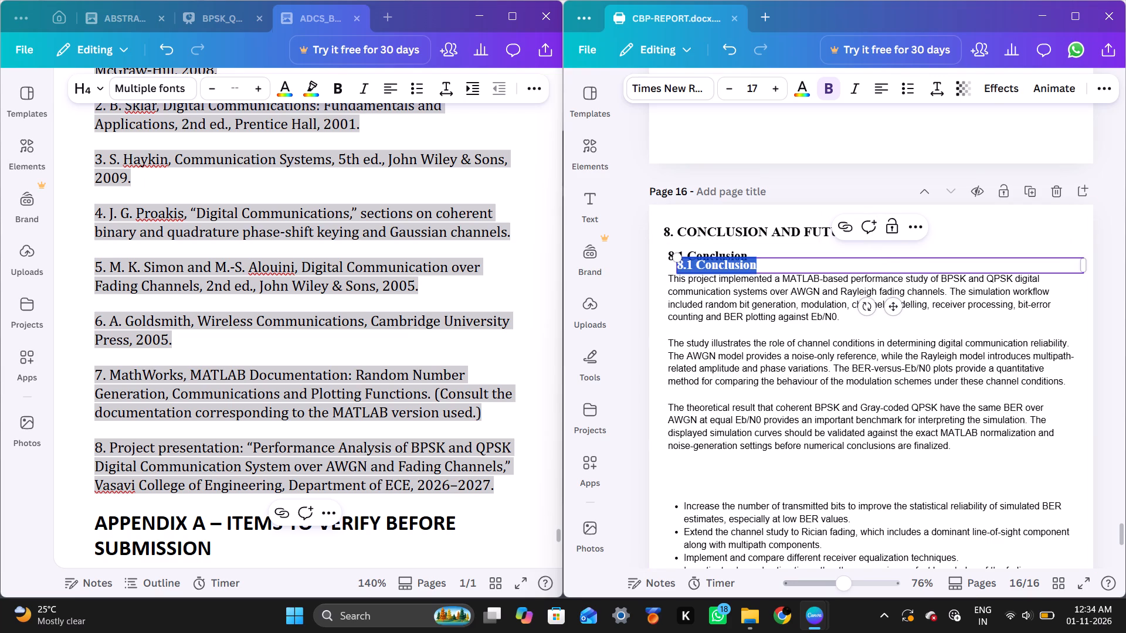
pyautogui.hotkey('ctrl', 'v')
pyautogui.click(931, 150)
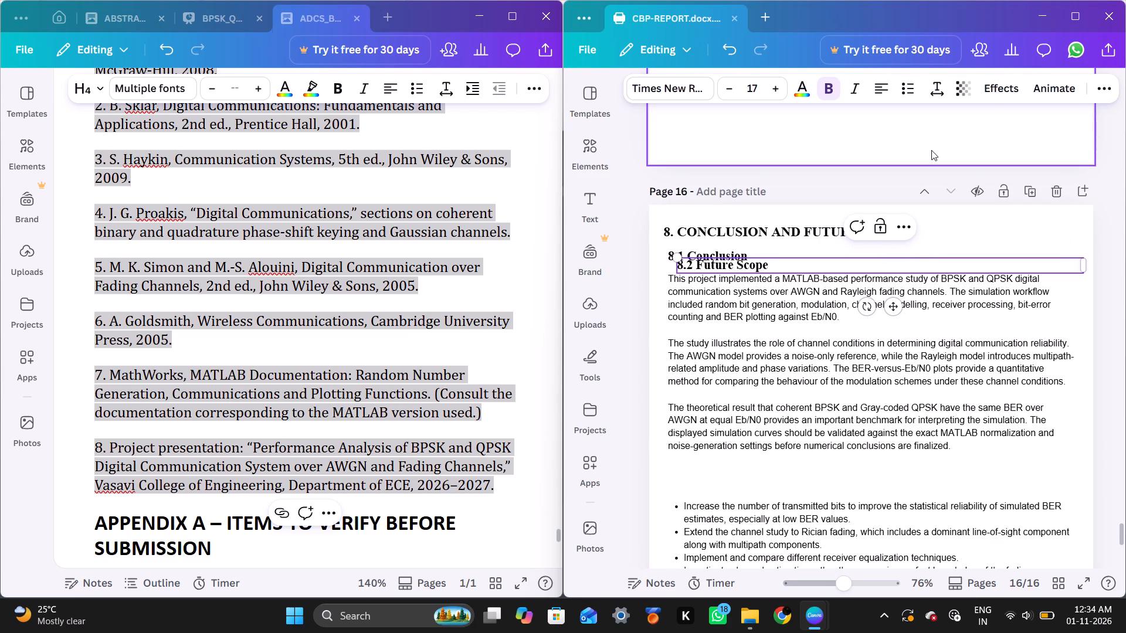
# Move the 8.2 Future Scope heading into the gap above the bullet list, aligned with the body text's left edge.
pyautogui.moveTo(893, 266); pyautogui.dragTo(881, 442)
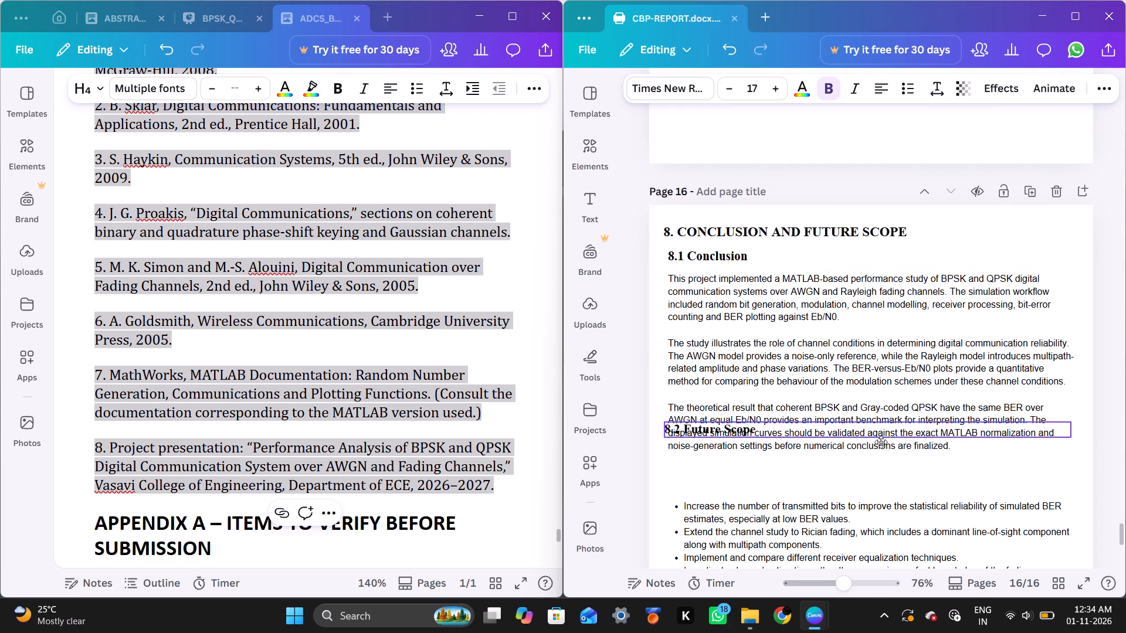
pyautogui.moveTo(881, 442); pyautogui.dragTo(880, 478)
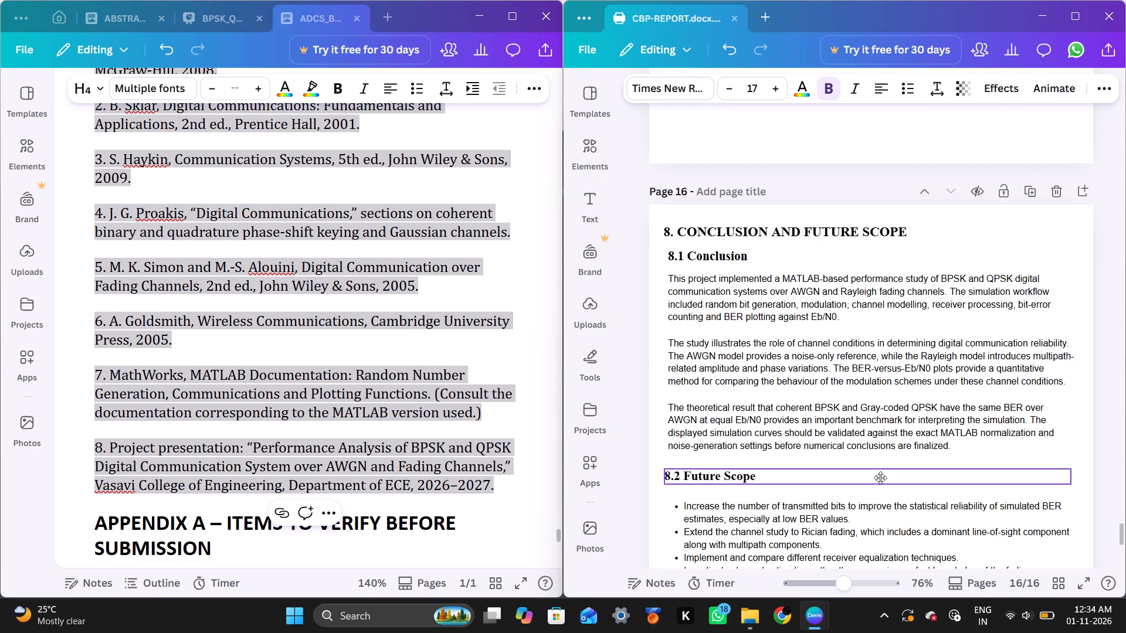
pyautogui.moveTo(880, 478); pyautogui.dragTo(883, 470)
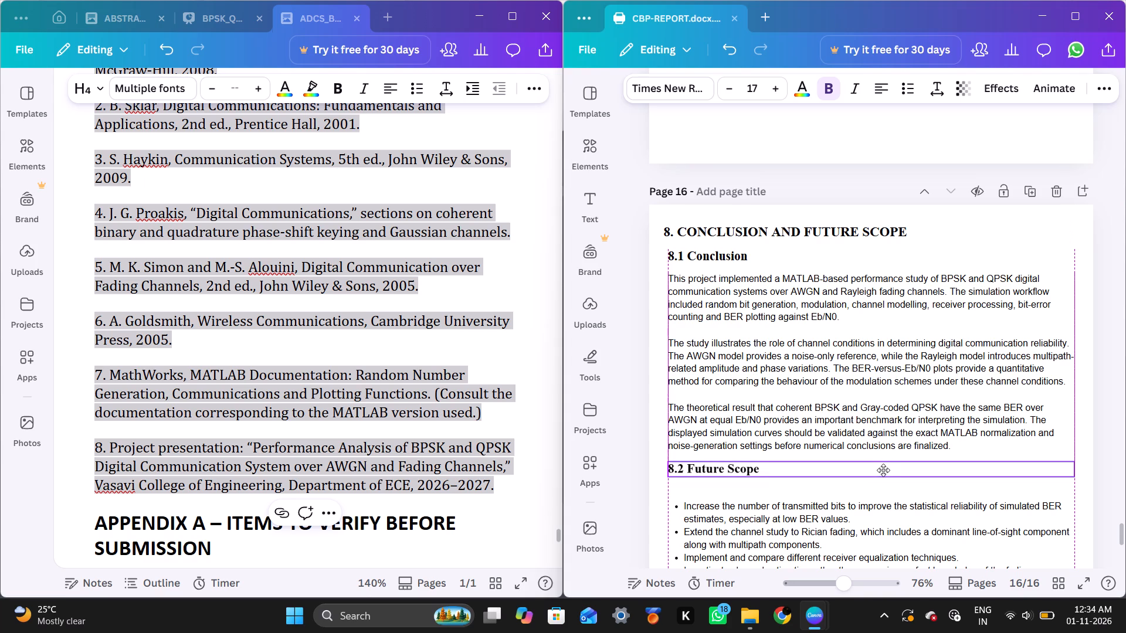
pyautogui.moveTo(883, 470); pyautogui.dragTo(882, 470)
pyautogui.click(882, 470)
# Remove the extra blank line between the 8.2 Future Scope heading and the bullet list in the body text box.
pyautogui.scroll(-1, 882, 470)
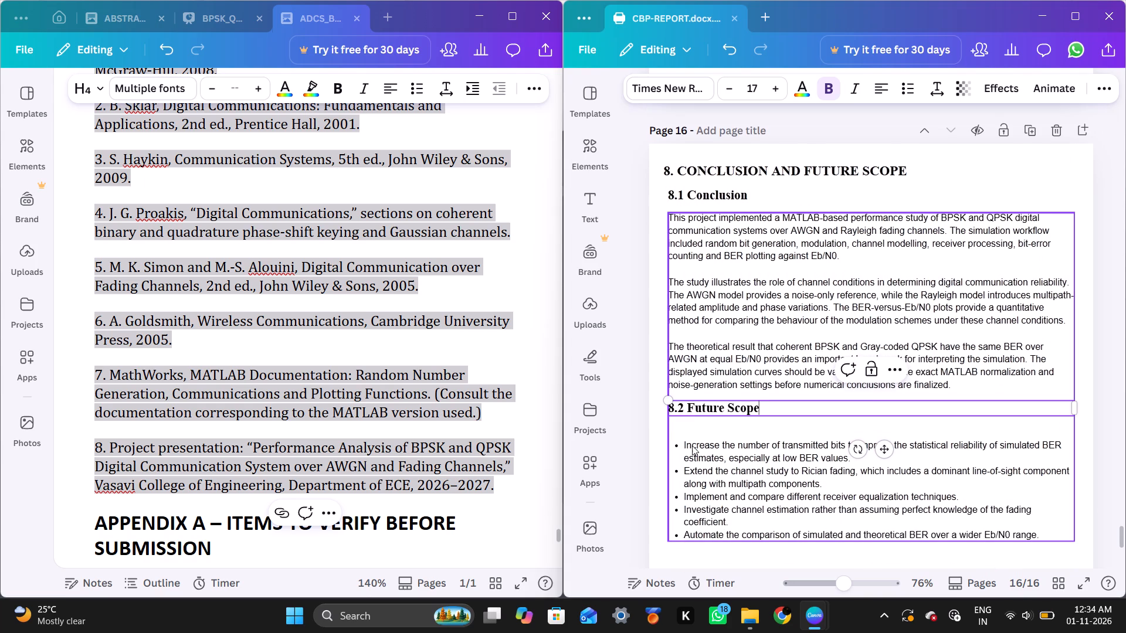
pyautogui.click(674, 443)
pyautogui.click(674, 443)
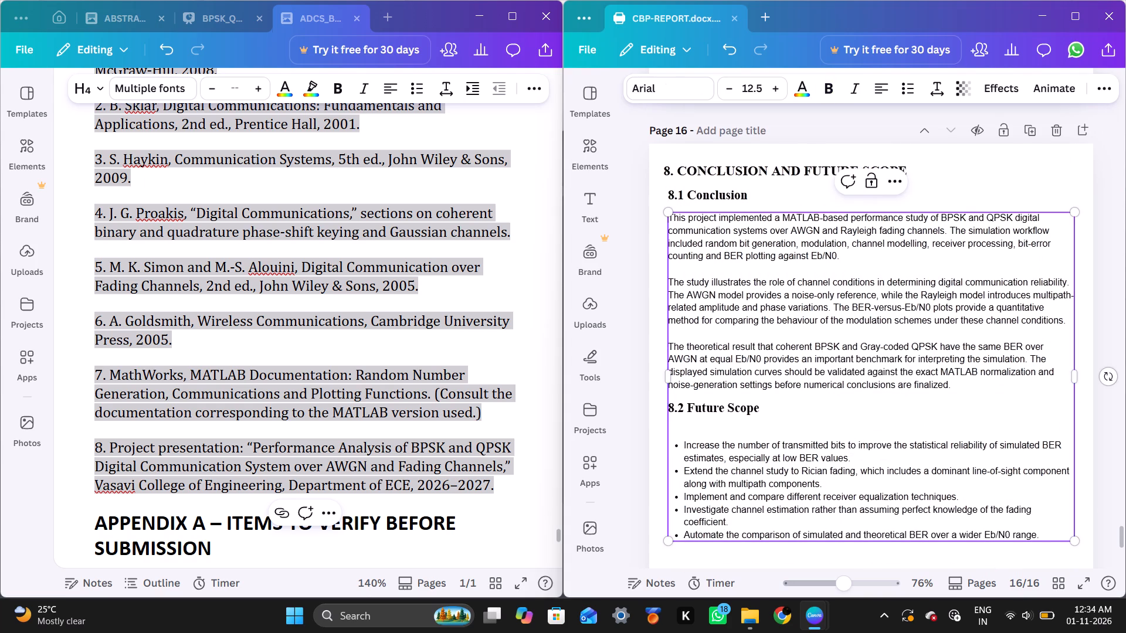
pyautogui.press('BackSpace')
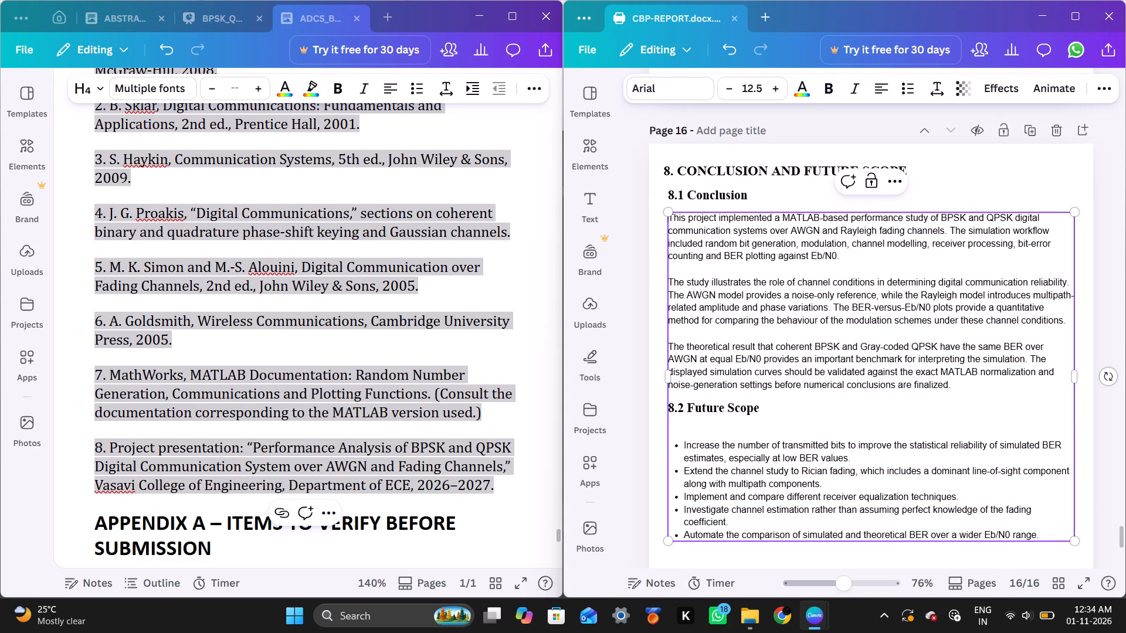
pyautogui.rightClick(674, 443)
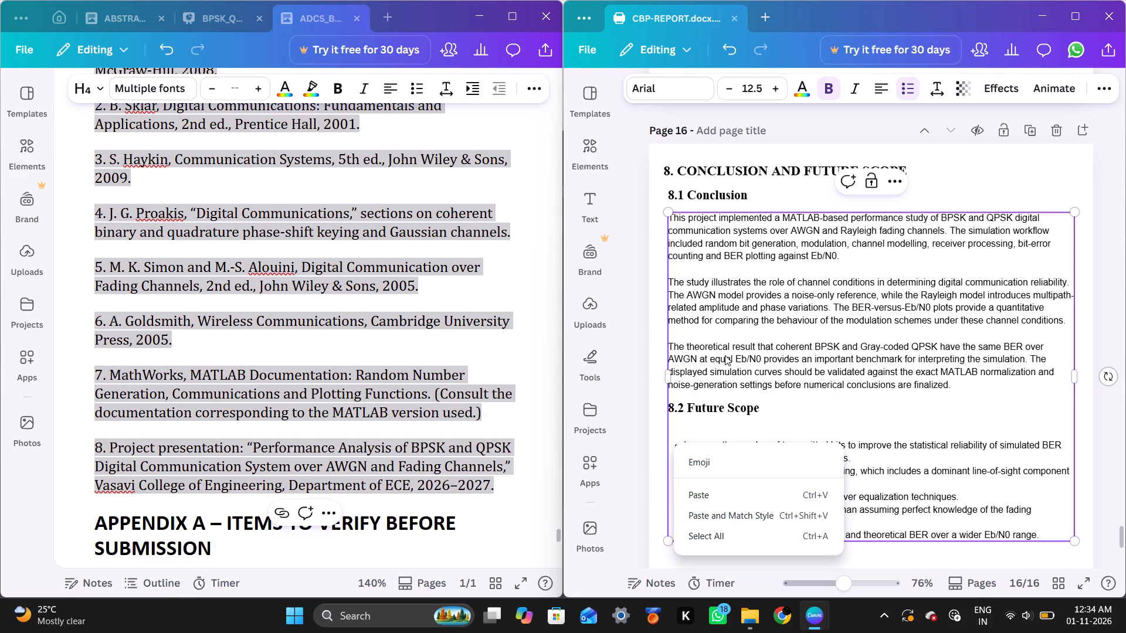
pyautogui.press('Left')
pyautogui.press('Up')
pyautogui.click(702, 419)
pyautogui.click(702, 419)
pyautogui.press('BackSpace')
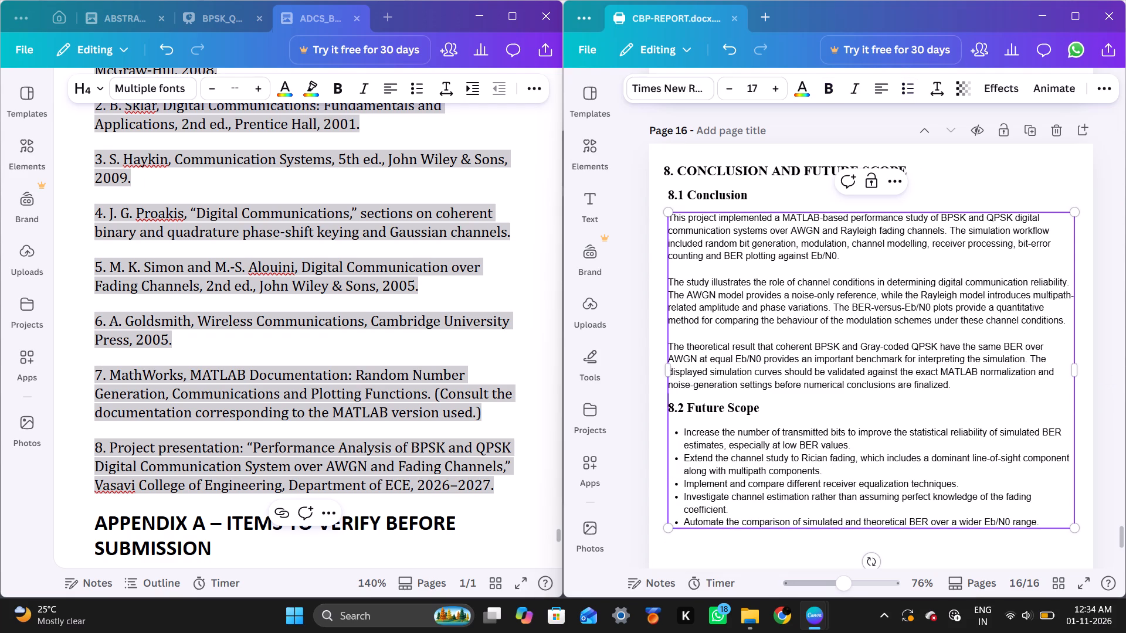
pyautogui.click(718, 559)
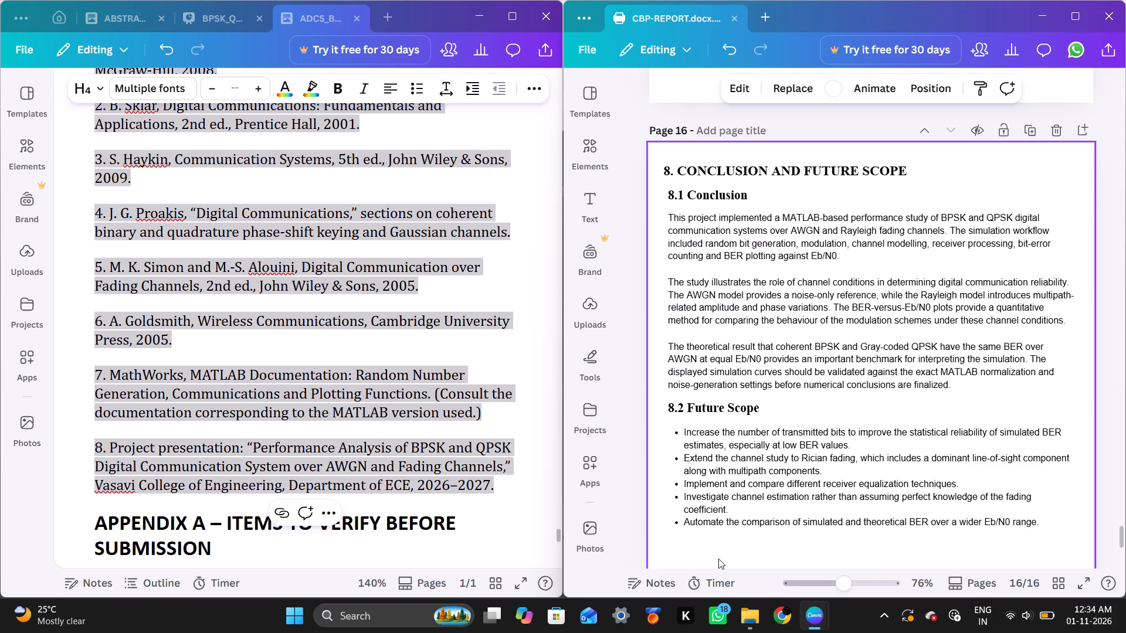
pyautogui.click(699, 408)
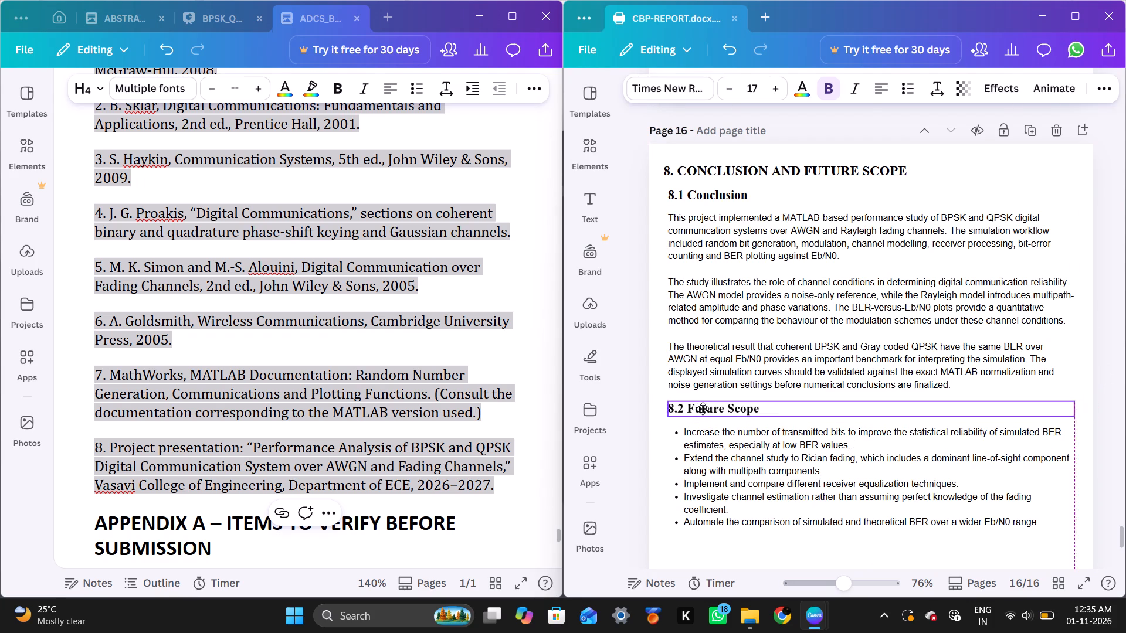
# Move the 9. REFERENCES heading up to just below the future scope bullets, aligned with the body text's left edge.
pyautogui.scroll(-1, 702, 419)
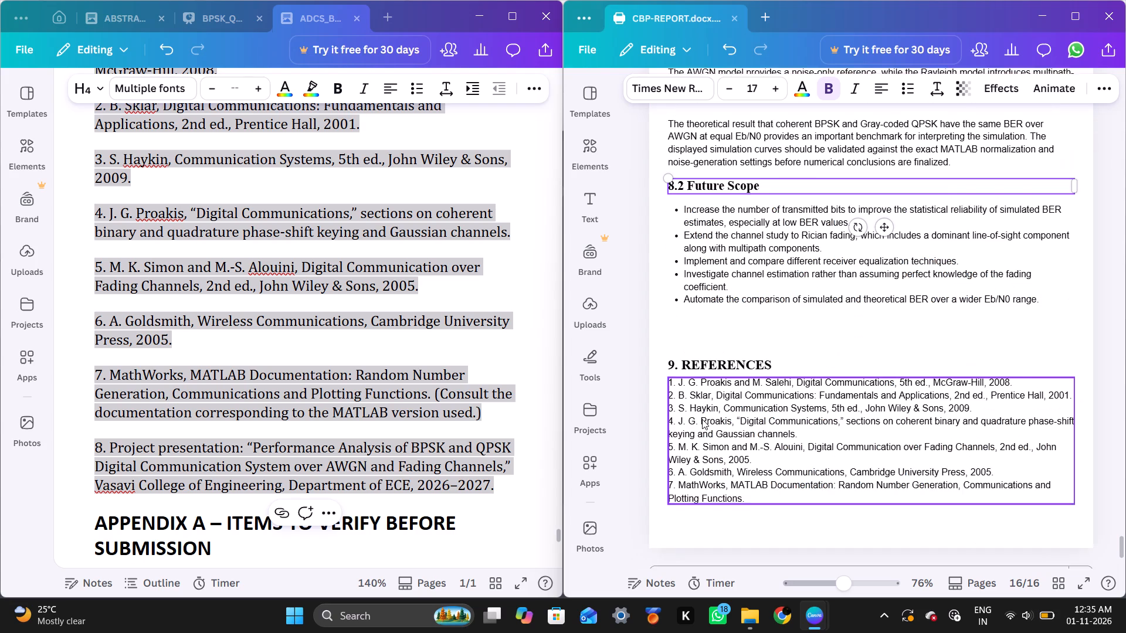
pyautogui.scroll(-1, 702, 419)
pyautogui.moveTo(740, 363); pyautogui.dragTo(737, 326)
pyautogui.scroll(1, 737, 326)
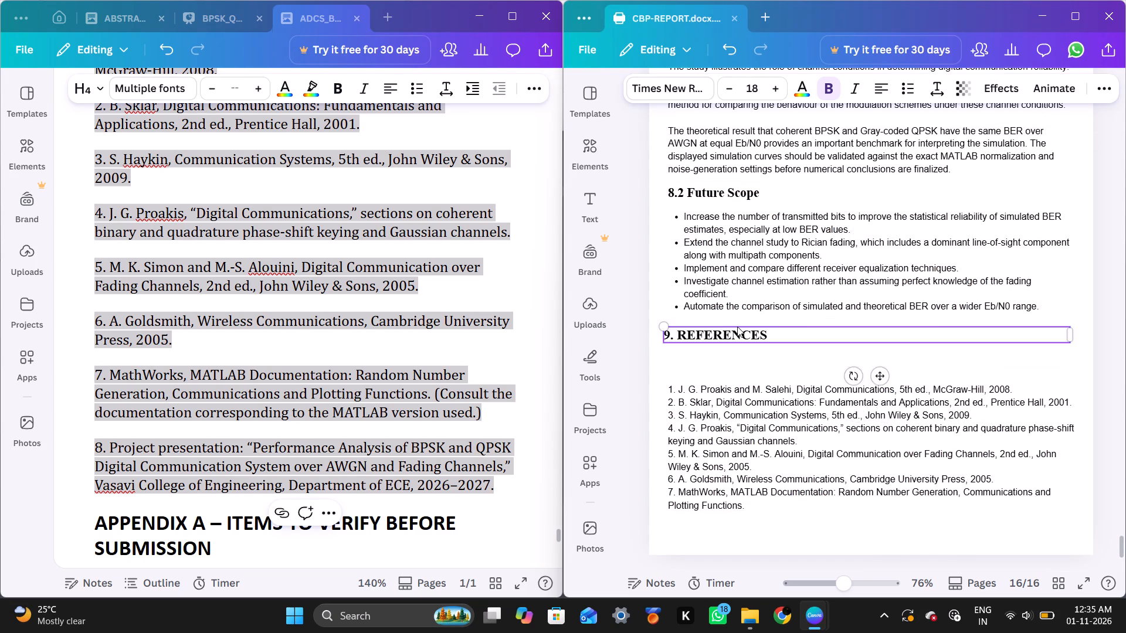
pyautogui.scroll(1, 737, 326)
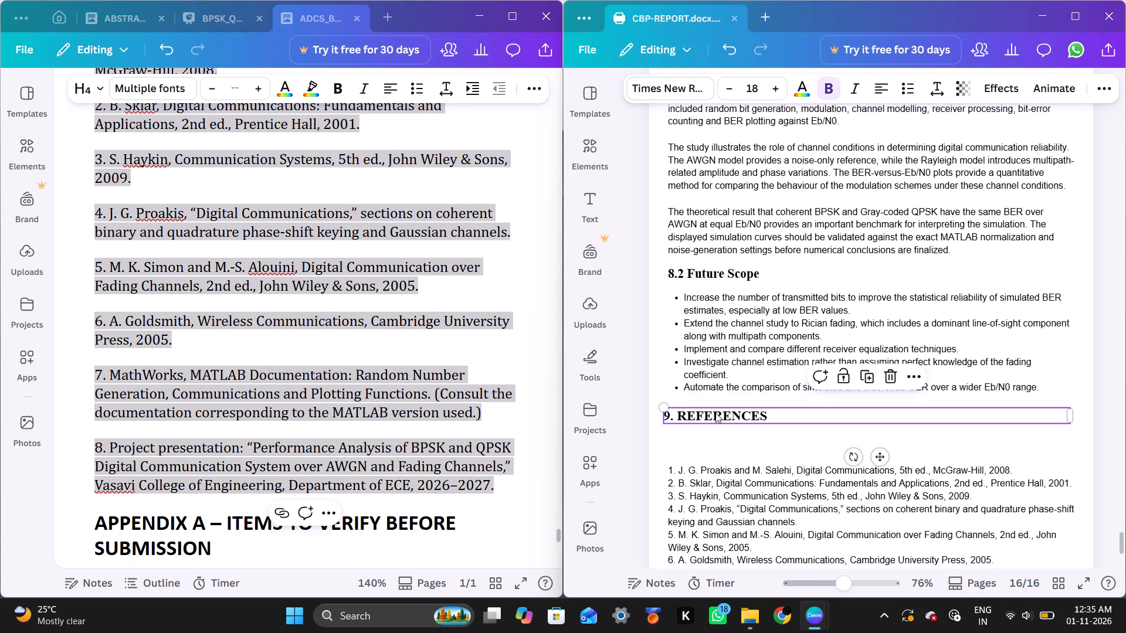
pyautogui.moveTo(715, 413); pyautogui.dragTo(723, 411)
pyautogui.click(723, 434)
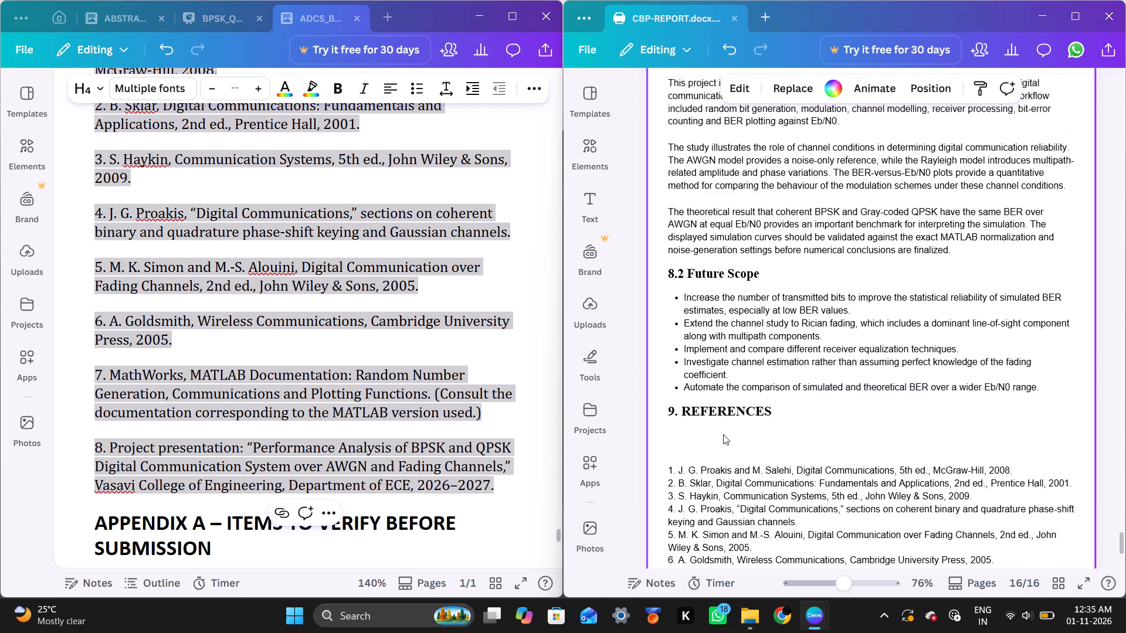
# Move the references list up to sit directly beneath the 9. REFERENCES heading.
pyautogui.scroll(-1, 723, 434)
pyautogui.moveTo(727, 443); pyautogui.dragTo(730, 406)
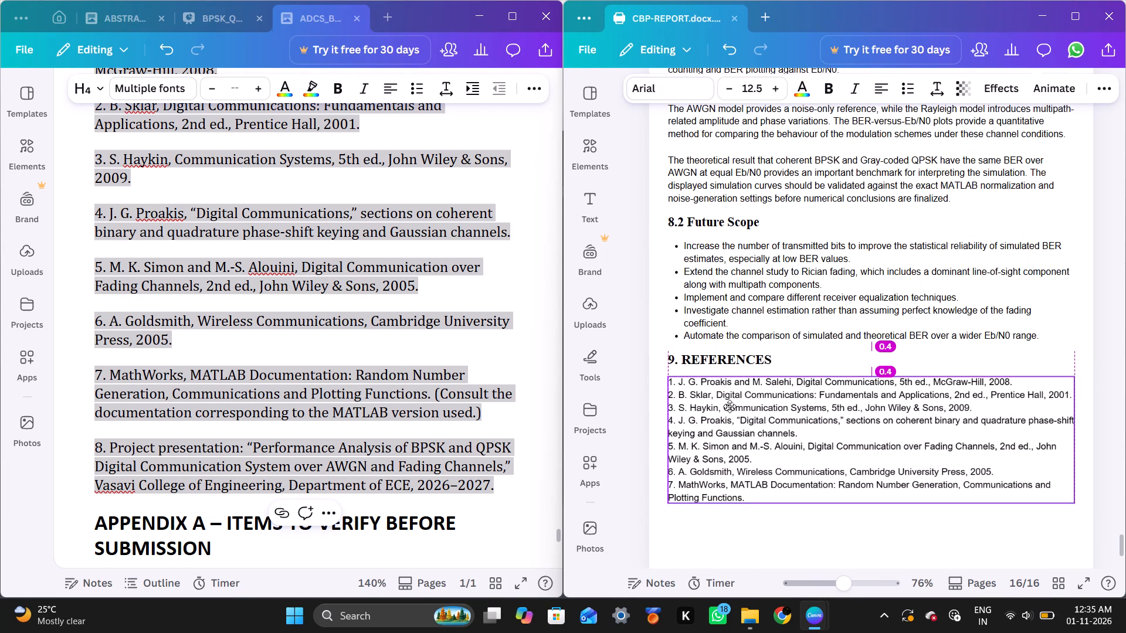
pyautogui.moveTo(730, 406); pyautogui.dragTo(730, 409)
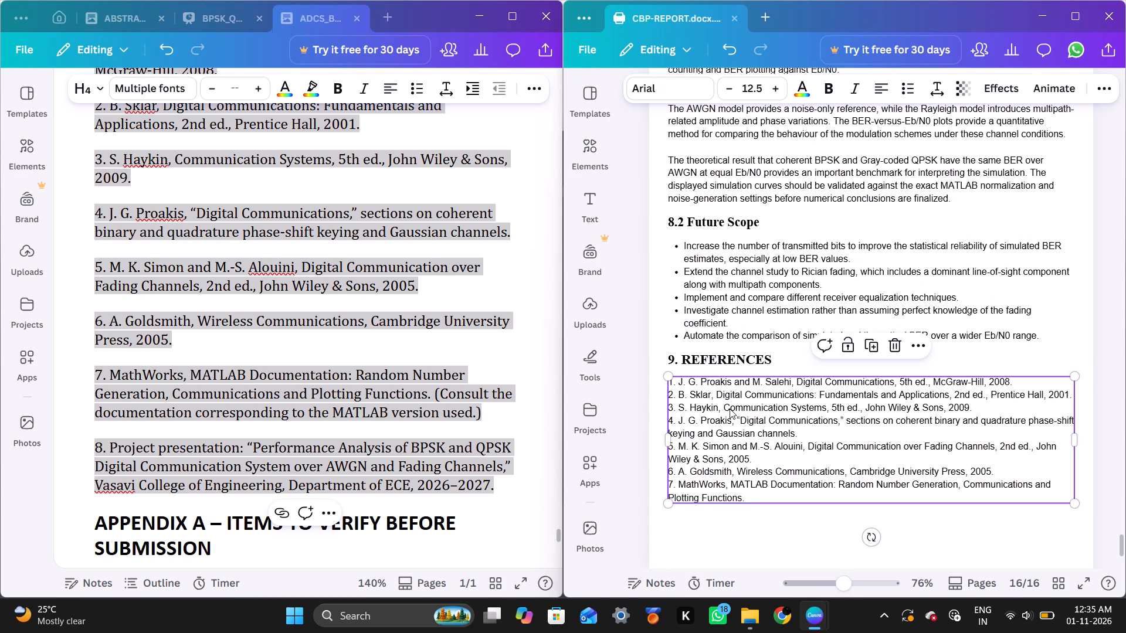
pyautogui.click(745, 516)
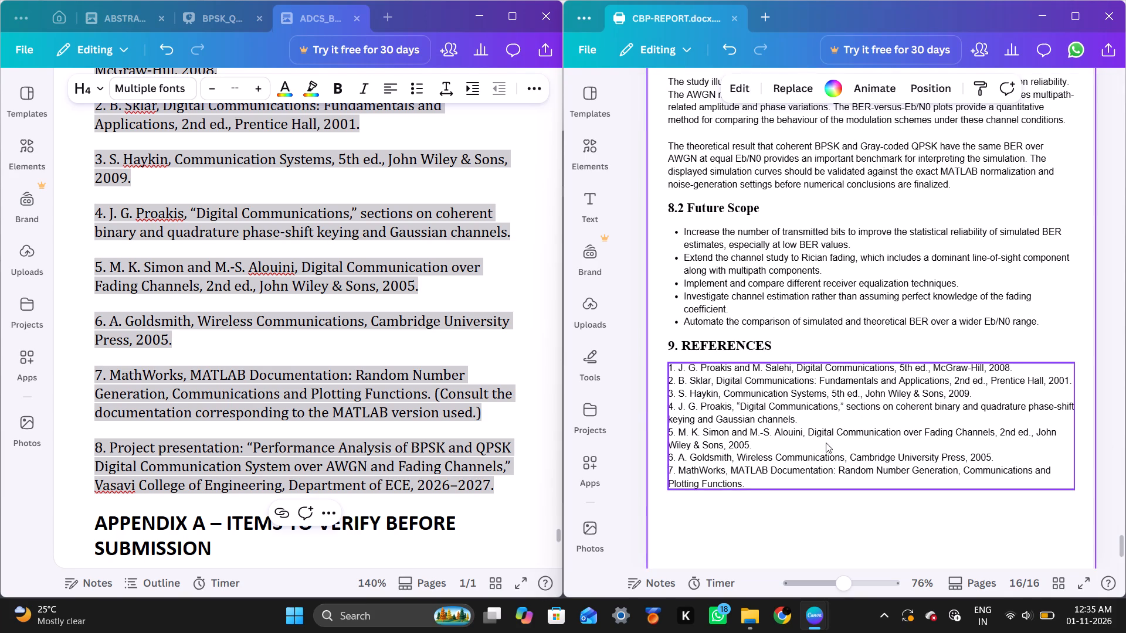
# Set the line spacing of the entire references list to 1.76.
pyautogui.click(821, 420)
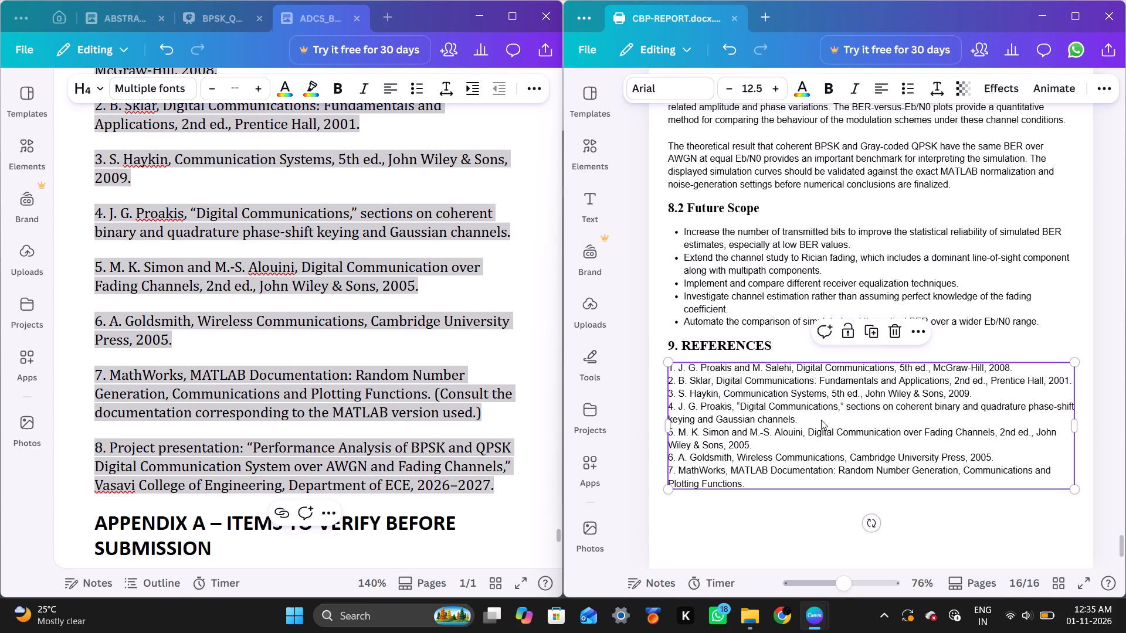
pyautogui.hotkey('ctrl', 'a')
pyautogui.click(765, 512)
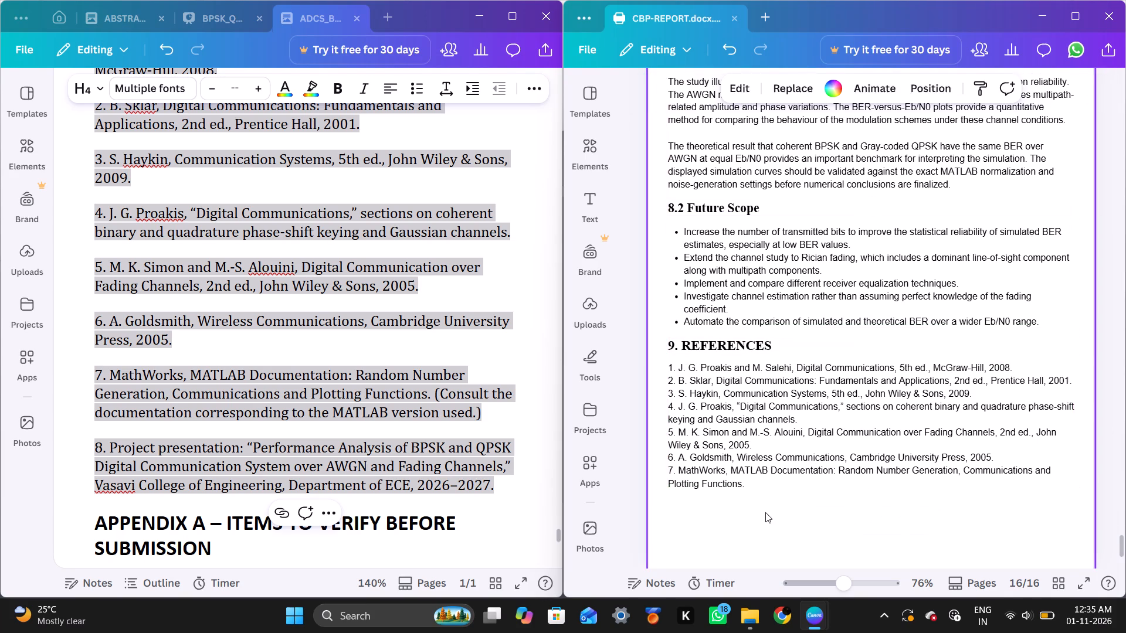
pyautogui.doubleClick(777, 468)
pyautogui.hotkey('ctrl', 'a')
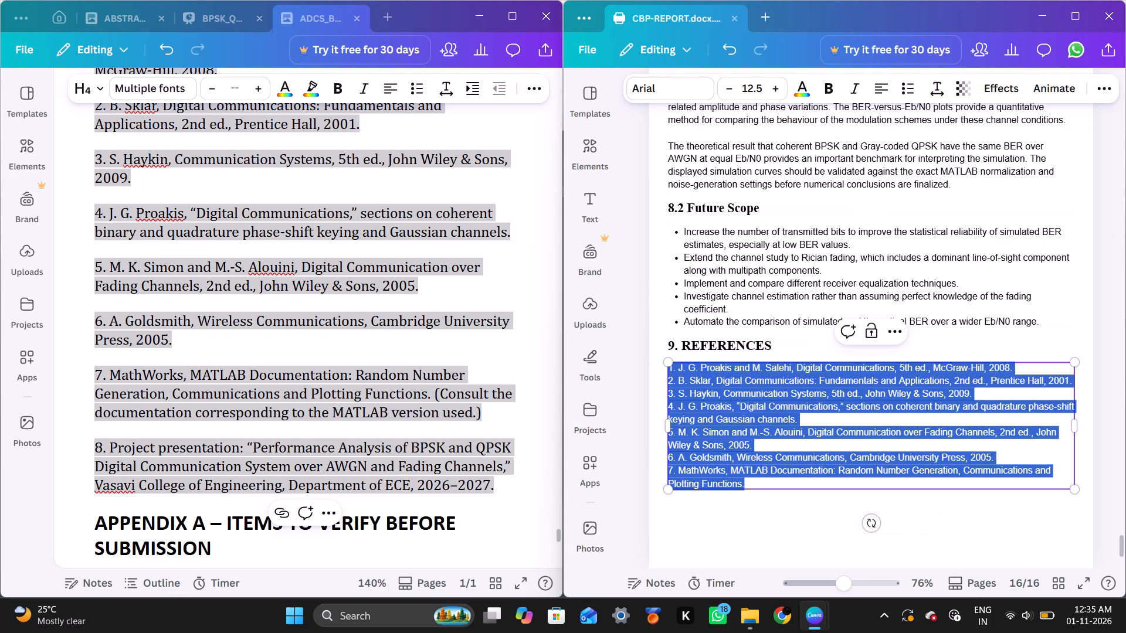
pyautogui.click(930, 90)
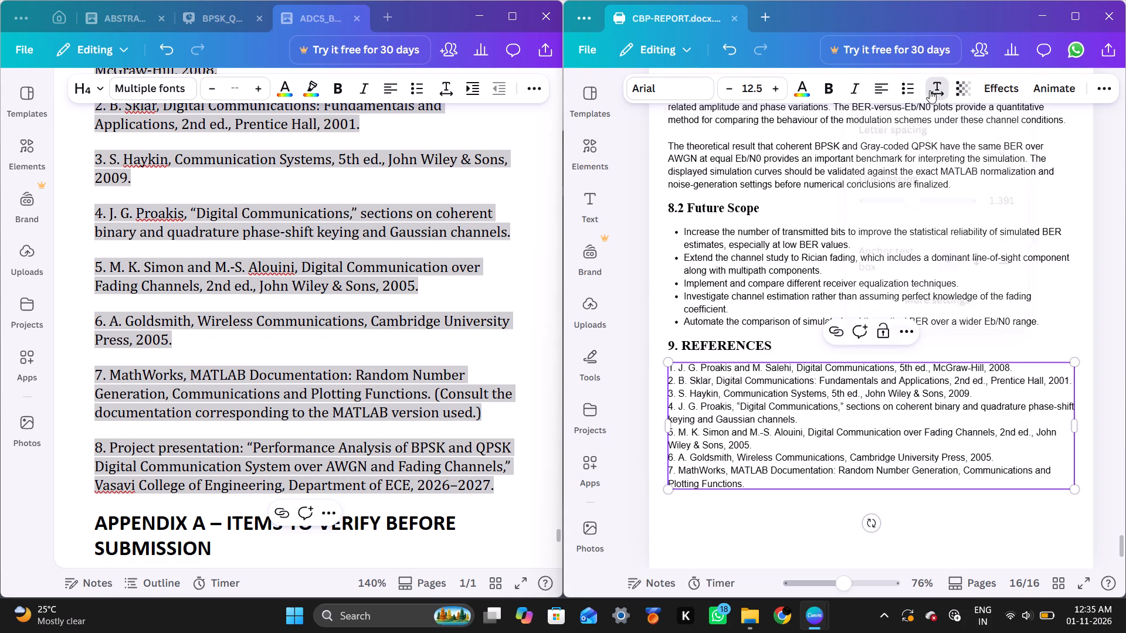
pyautogui.moveTo(909, 206); pyautogui.dragTo(896, 210)
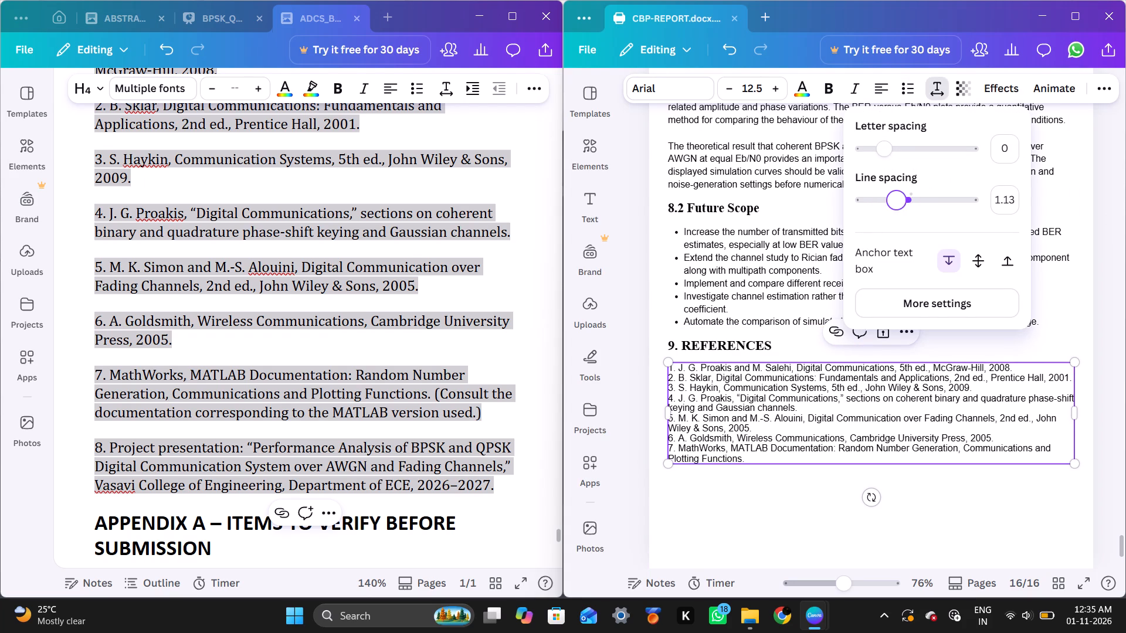
pyautogui.moveTo(896, 210); pyautogui.dragTo(928, 203)
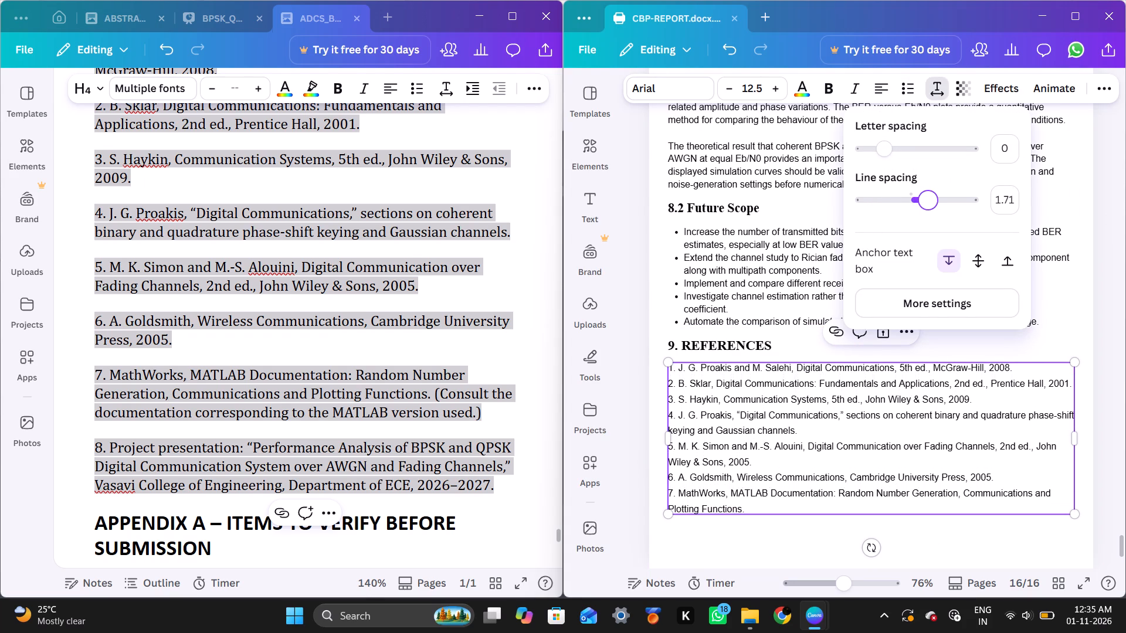
pyautogui.moveTo(928, 203); pyautogui.dragTo(932, 203)
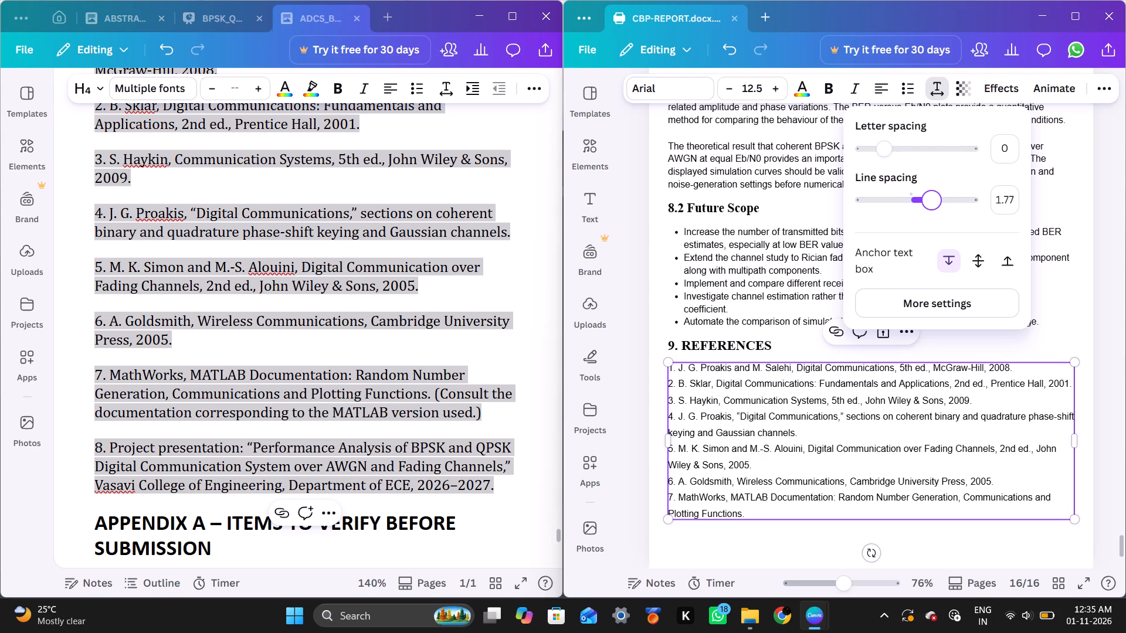
pyautogui.moveTo(932, 203); pyautogui.dragTo(931, 203)
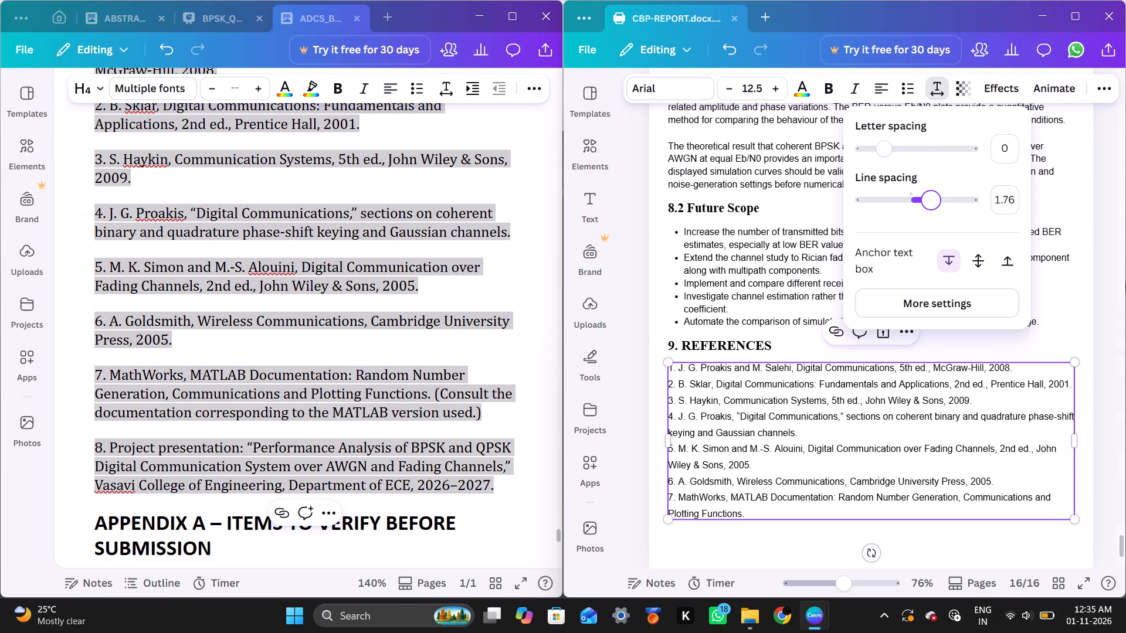
pyautogui.click(1125, 285)
pyautogui.click(1074, 319)
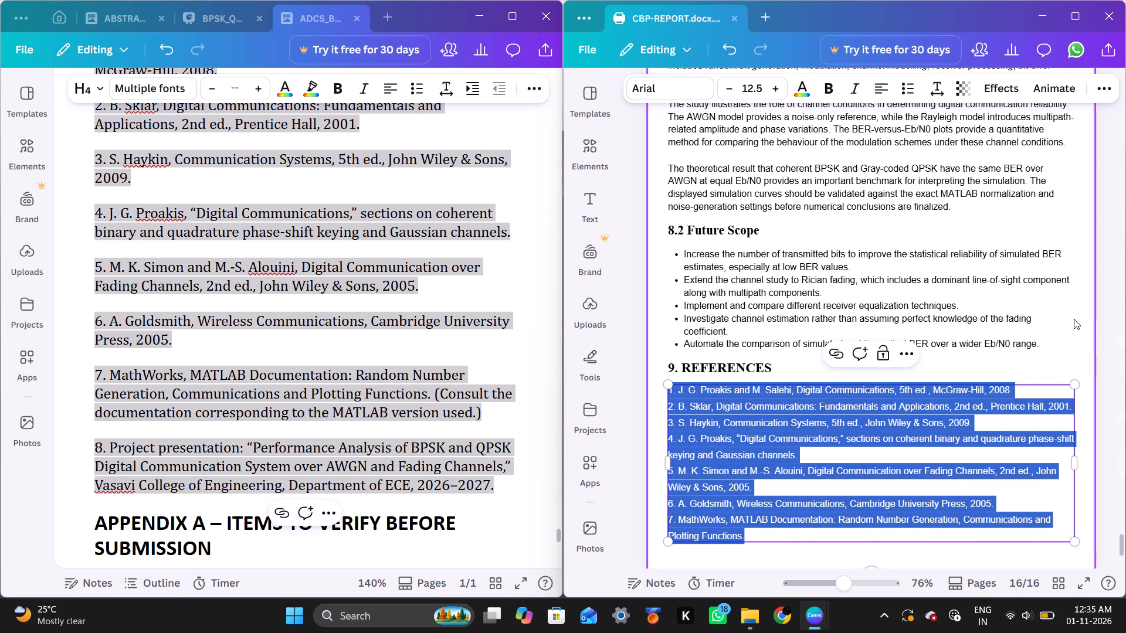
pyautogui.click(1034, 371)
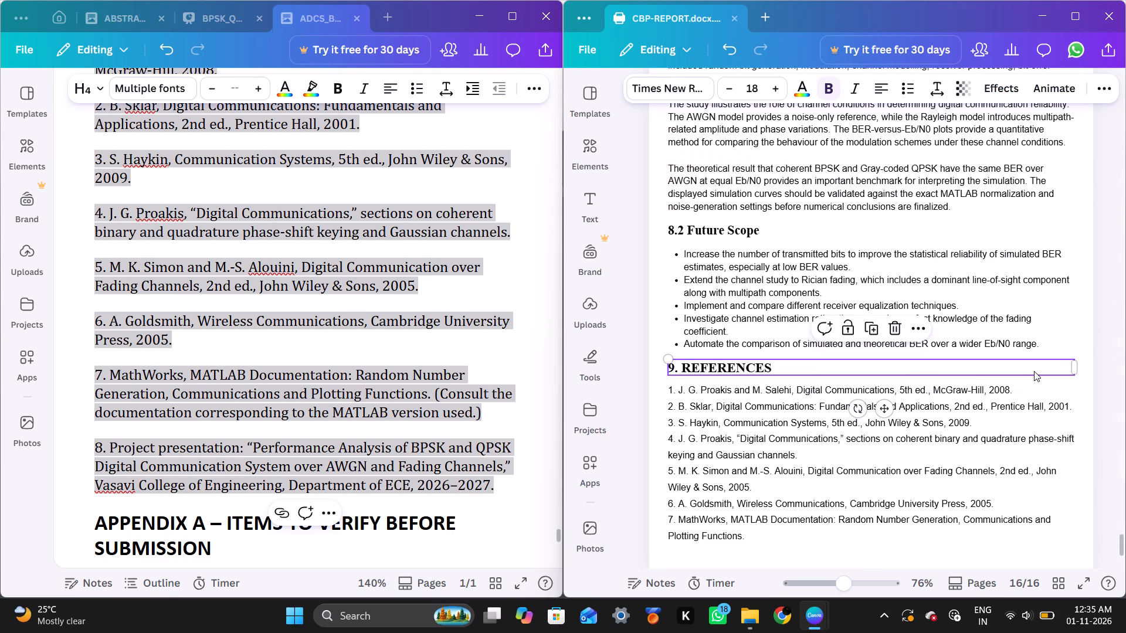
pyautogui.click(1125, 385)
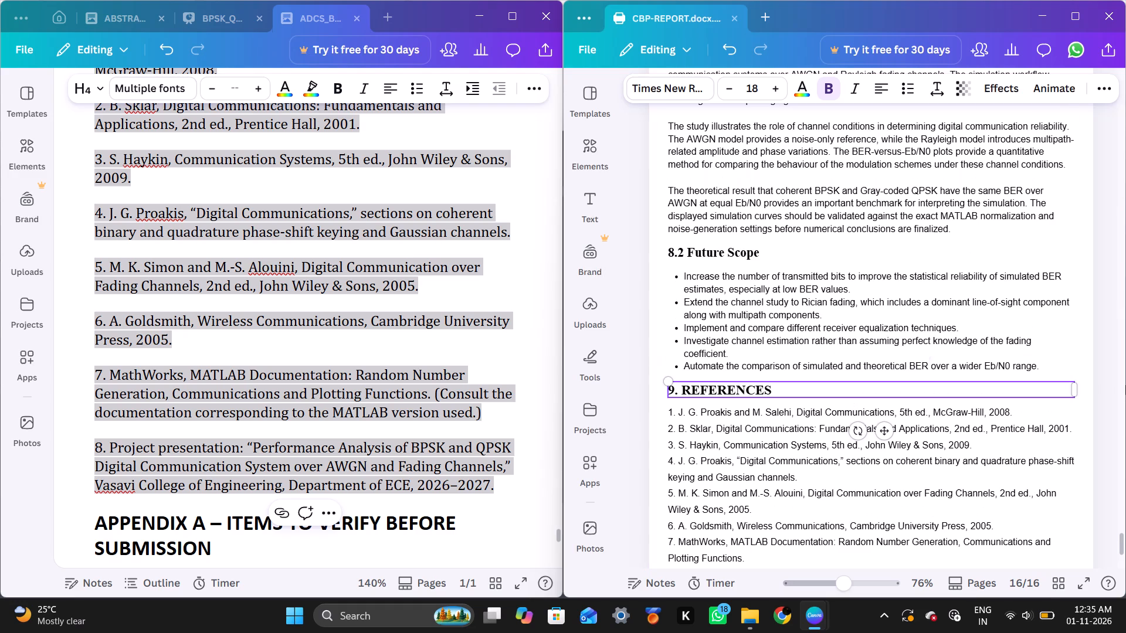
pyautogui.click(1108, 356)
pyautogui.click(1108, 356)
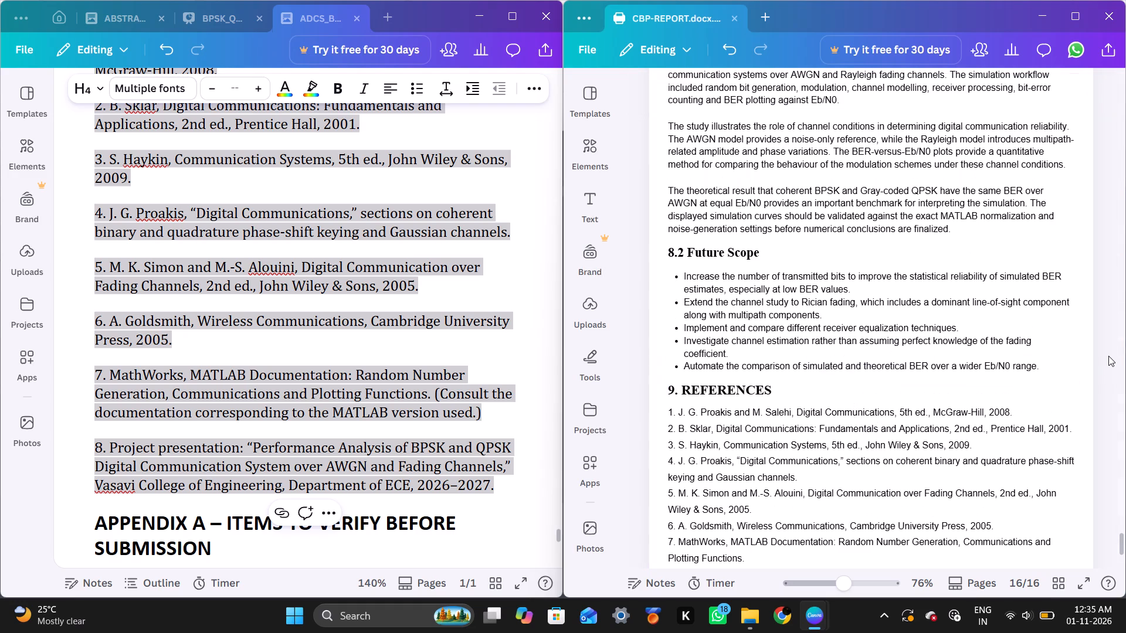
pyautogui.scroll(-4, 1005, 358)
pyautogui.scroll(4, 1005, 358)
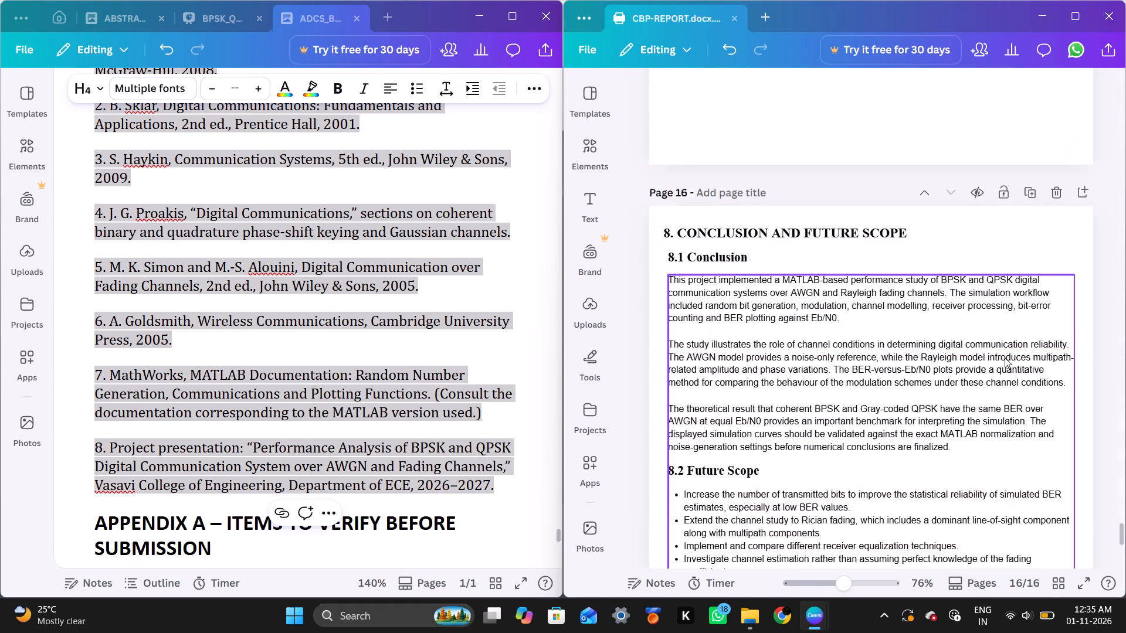
# Maximize the report window and review the pages, checking section locations against the table of contents on page 3.
pyautogui.scroll(9, 1005, 358)
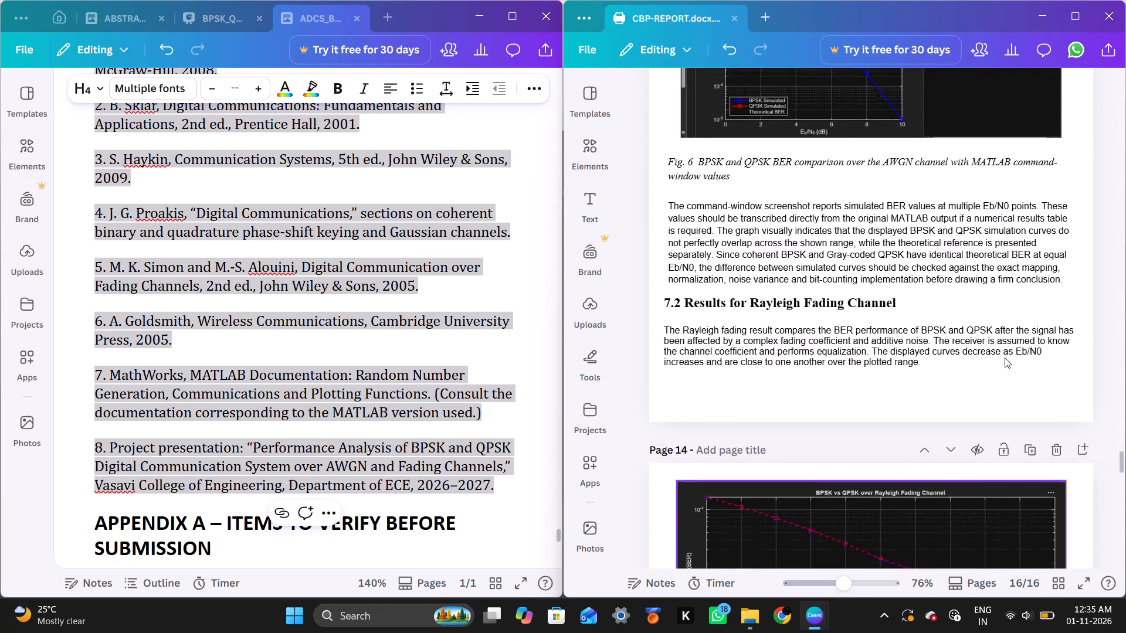
pyautogui.scroll(5, 1005, 358)
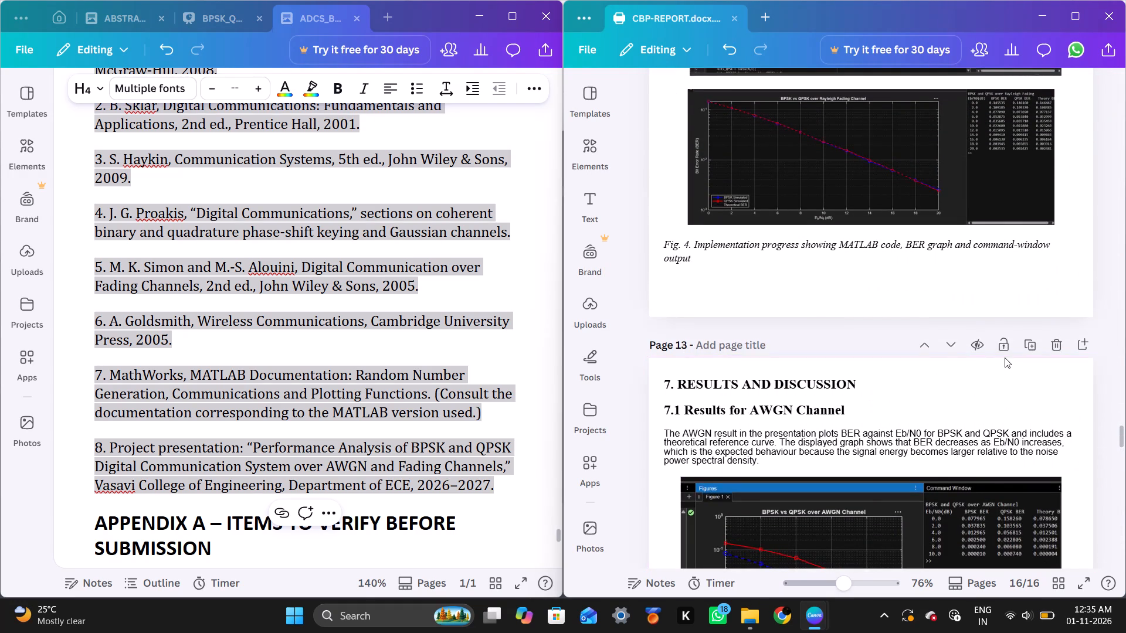
pyautogui.click(1075, 5)
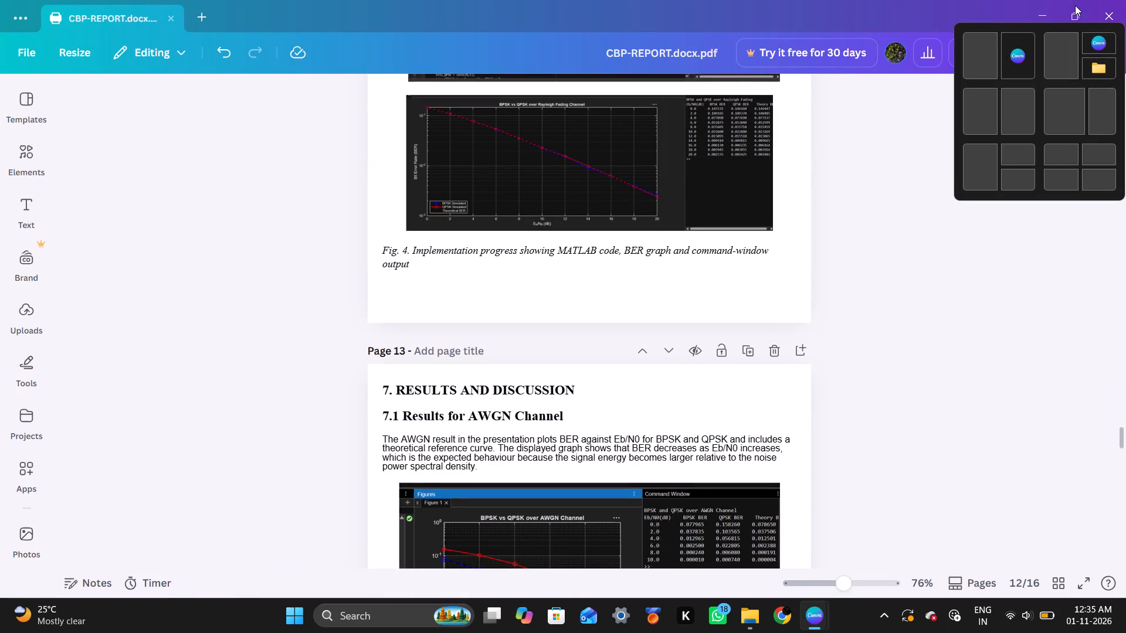
pyautogui.scroll(18, 639, 273)
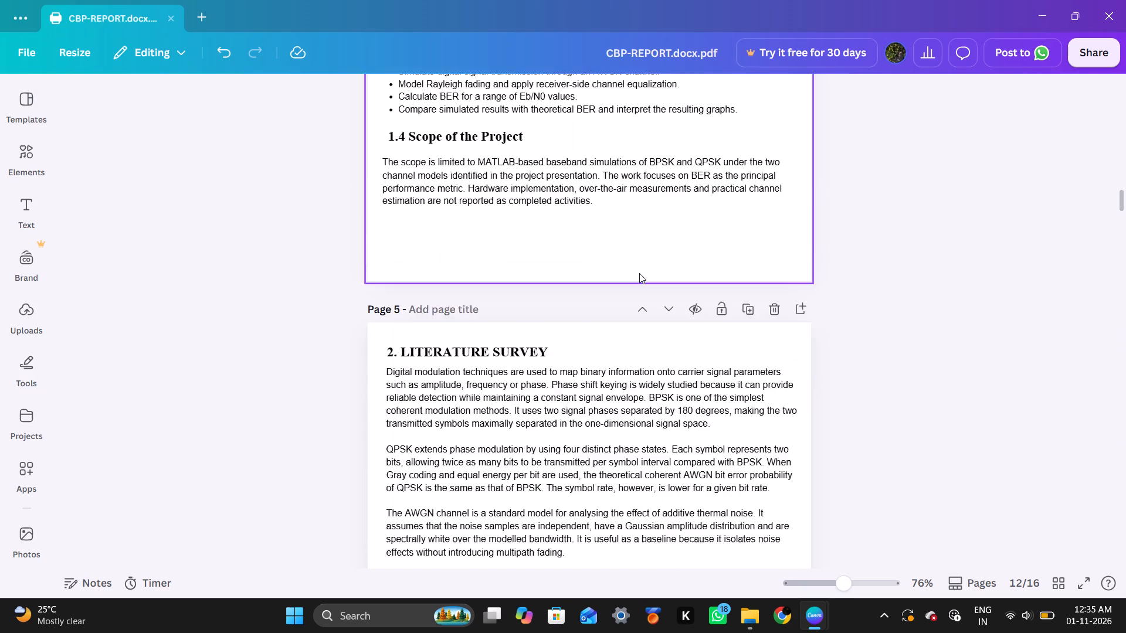
pyautogui.scroll(10, 639, 273)
pyautogui.scroll(-3, 639, 273)
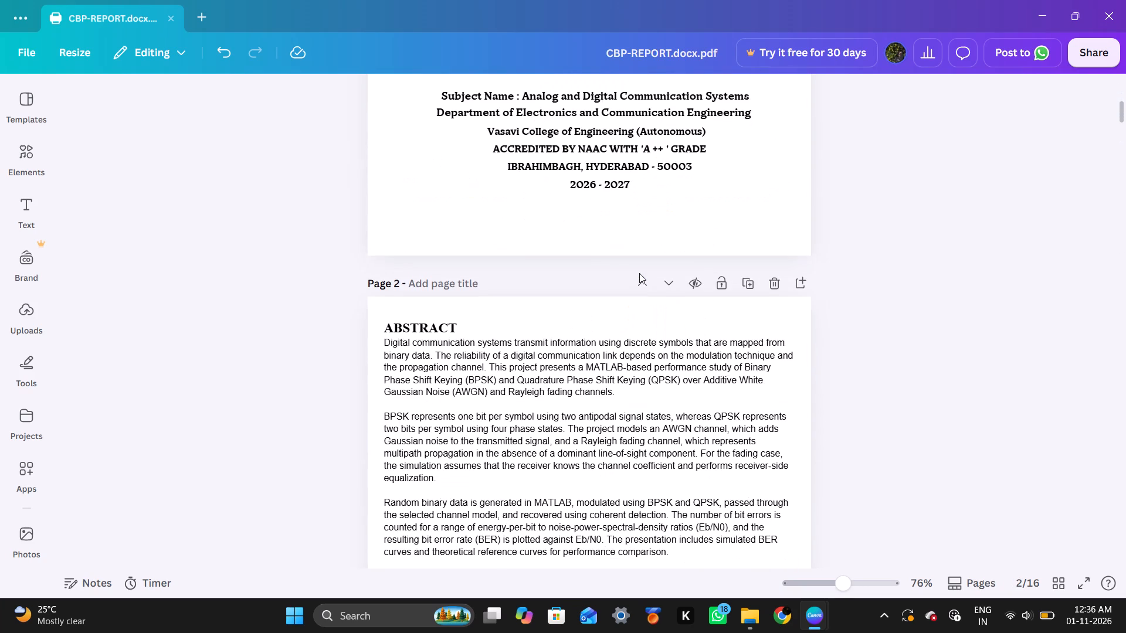
pyautogui.scroll(-3, 639, 273)
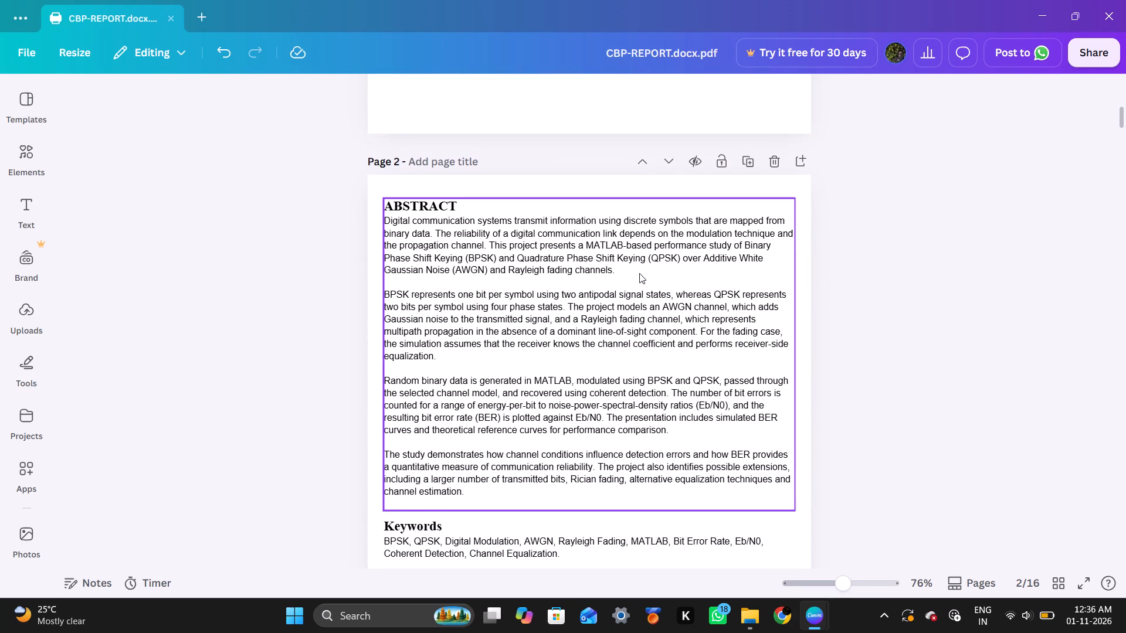
pyautogui.scroll(-5, 639, 273)
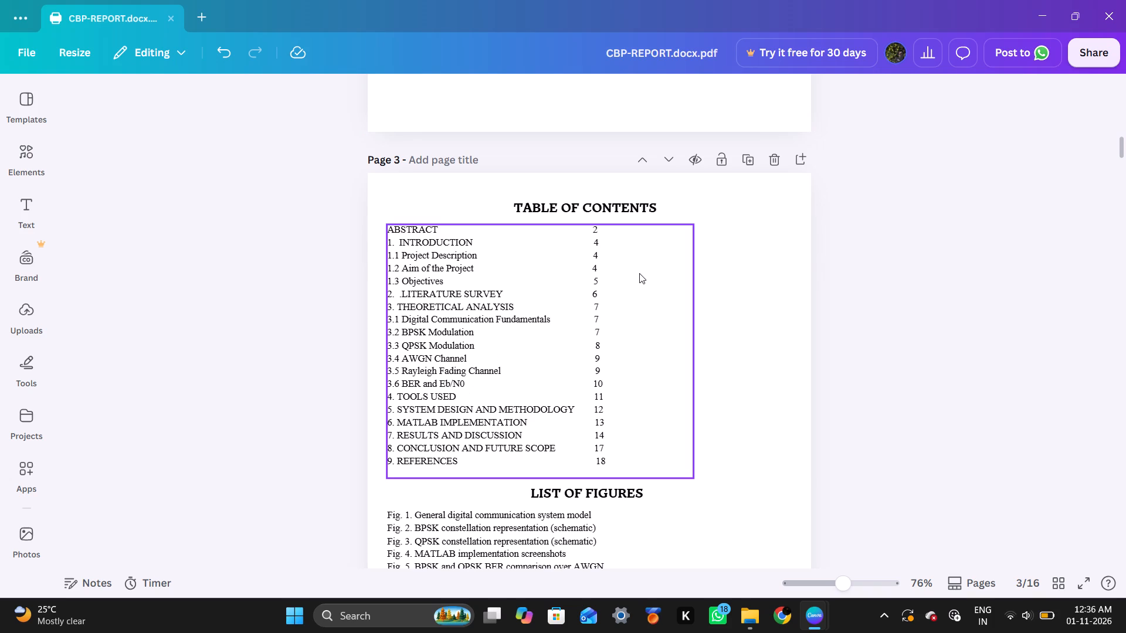
pyautogui.scroll(3, 639, 273)
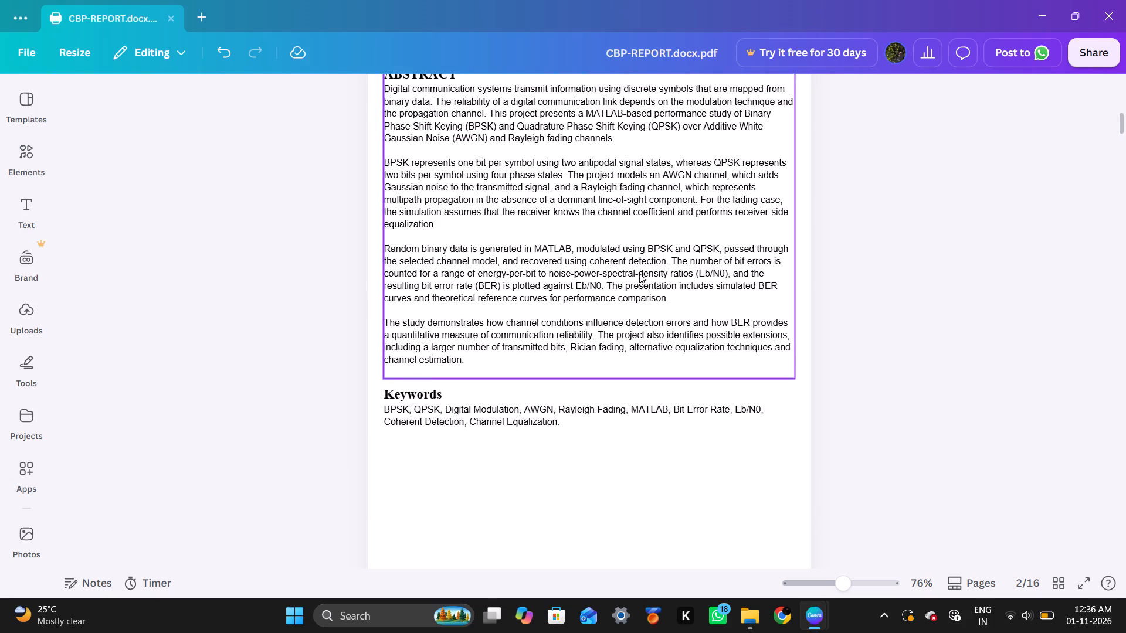
pyautogui.scroll(-2, 639, 273)
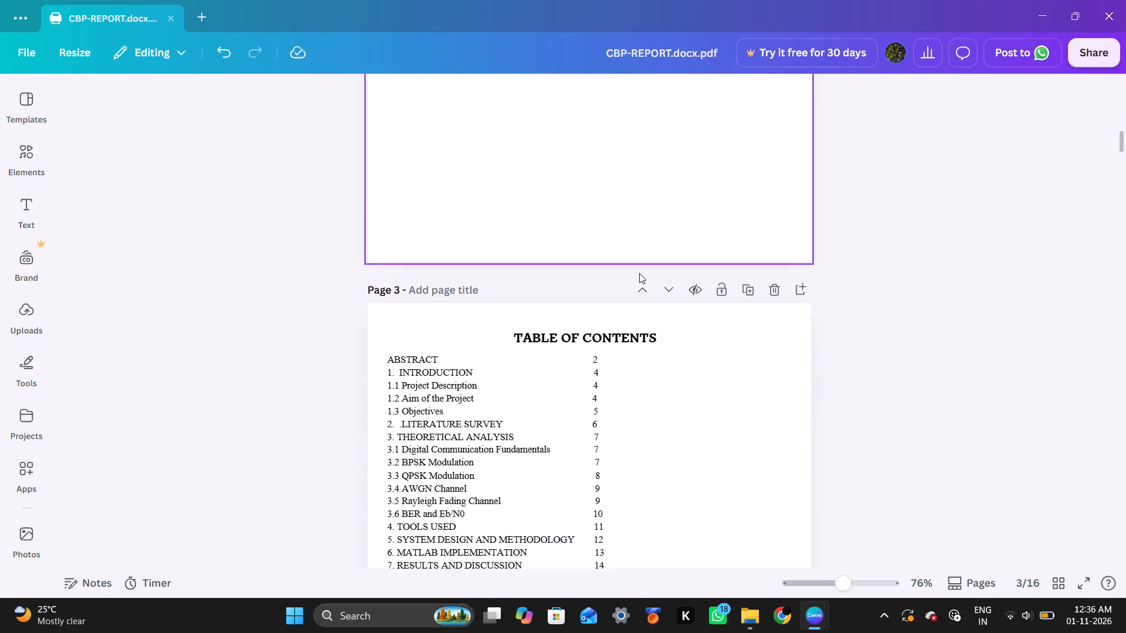
pyautogui.scroll(-6, 639, 273)
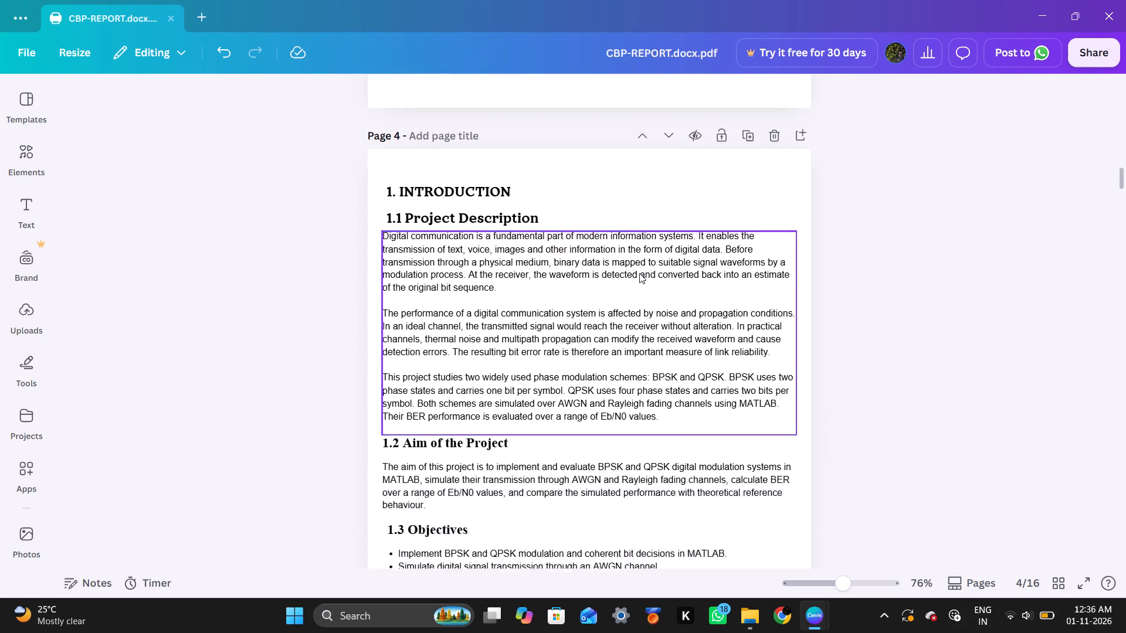
pyautogui.scroll(3, 639, 273)
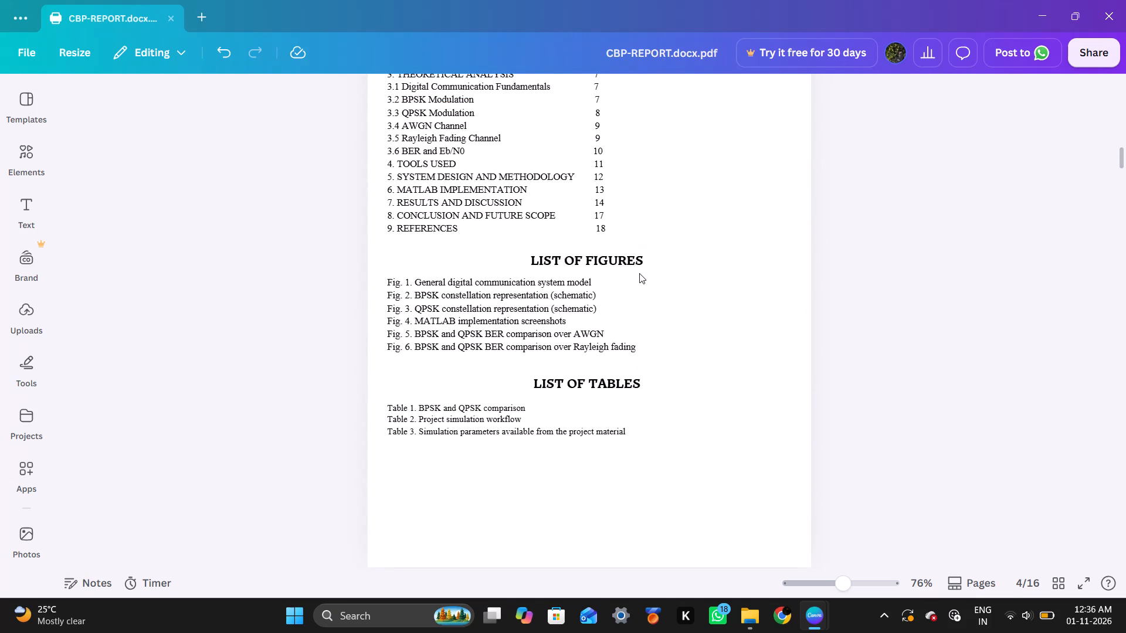
pyautogui.scroll(4, 639, 273)
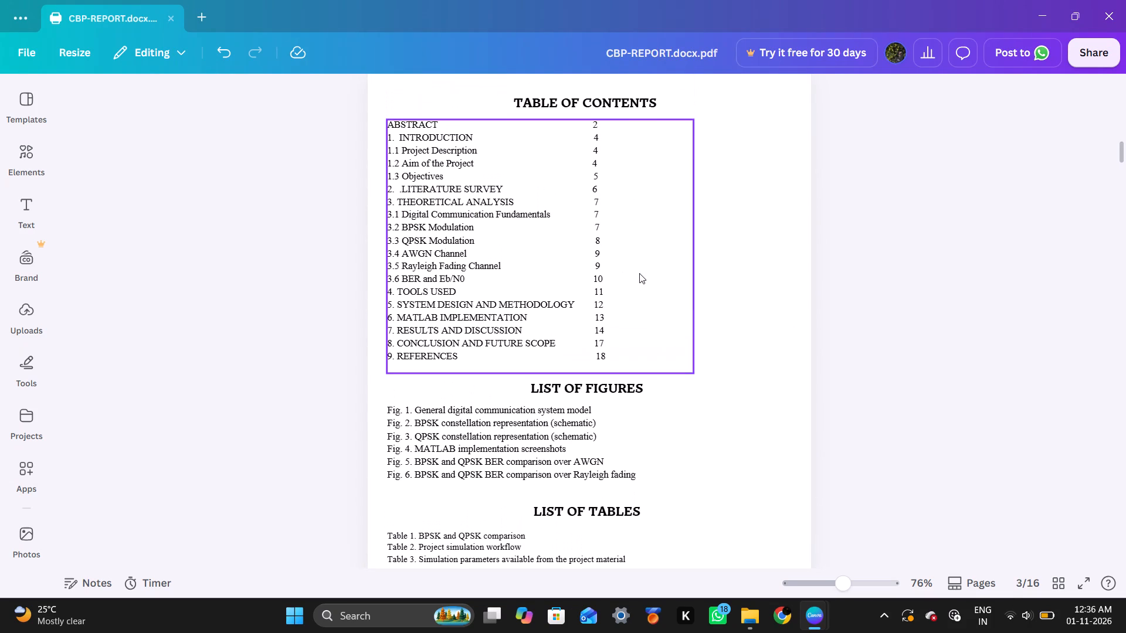
pyautogui.scroll(3, 639, 273)
# Download all pages of the report as a PDF and save it in Downloads as 1cbp.
pyautogui.click(1091, 52)
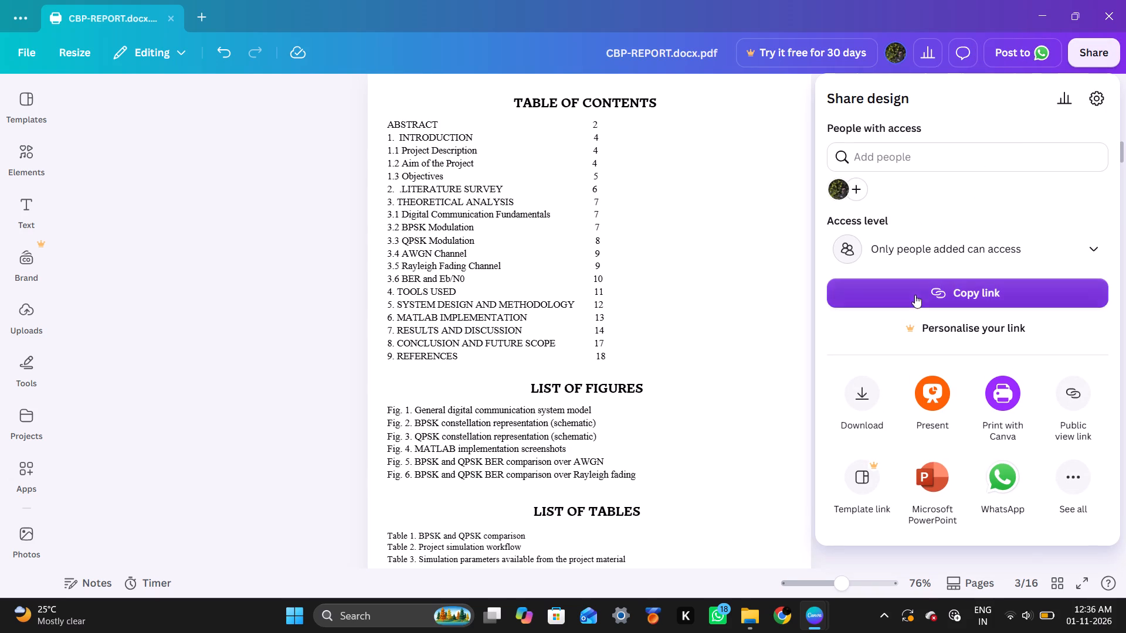
pyautogui.click(873, 403)
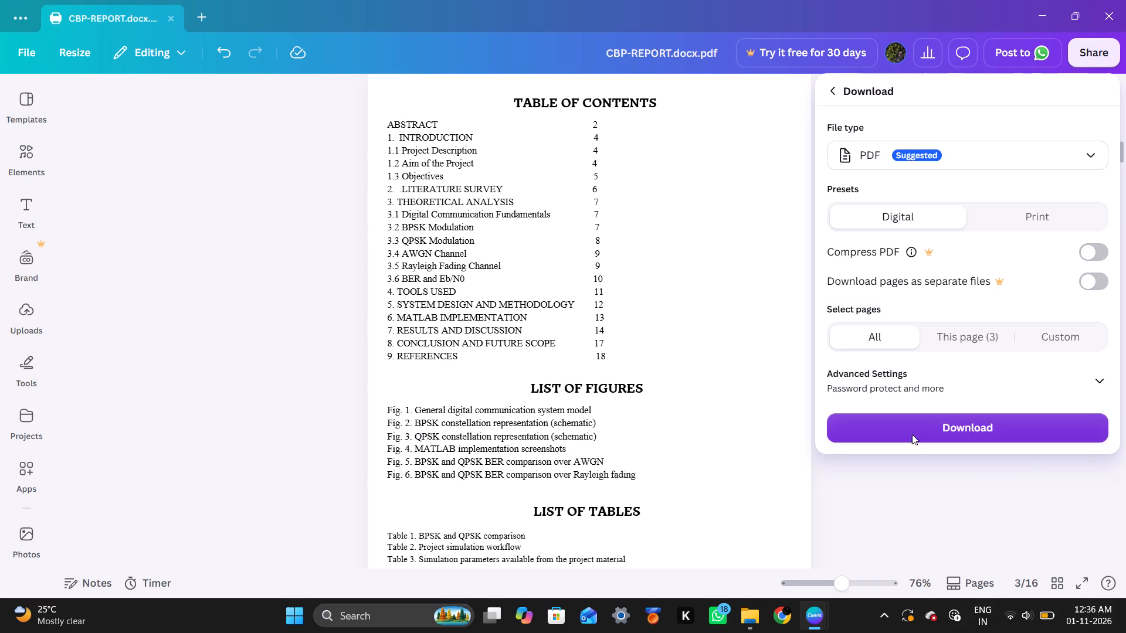
pyautogui.click(912, 434)
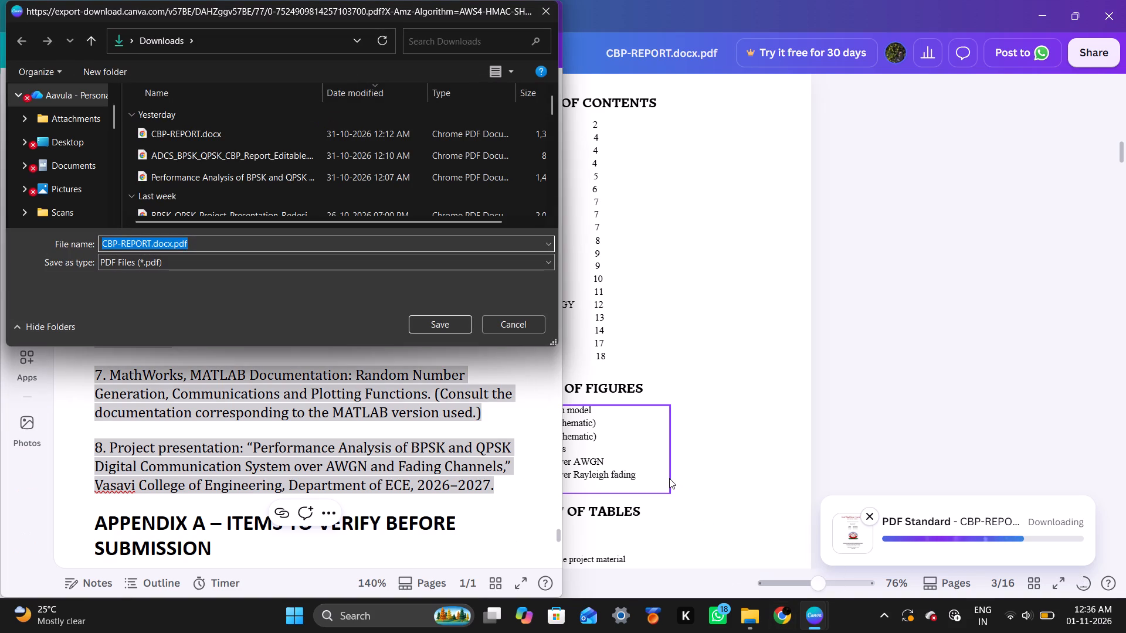
pyautogui.press('BackSpace')
pyautogui.write('1cbp')
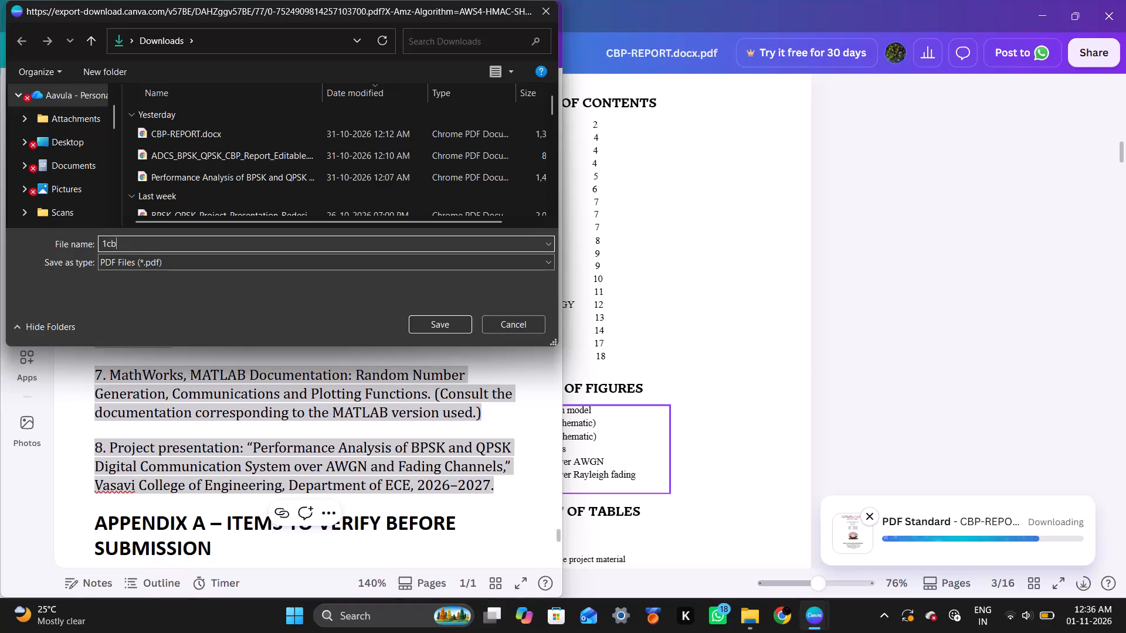
pyautogui.press('Return')
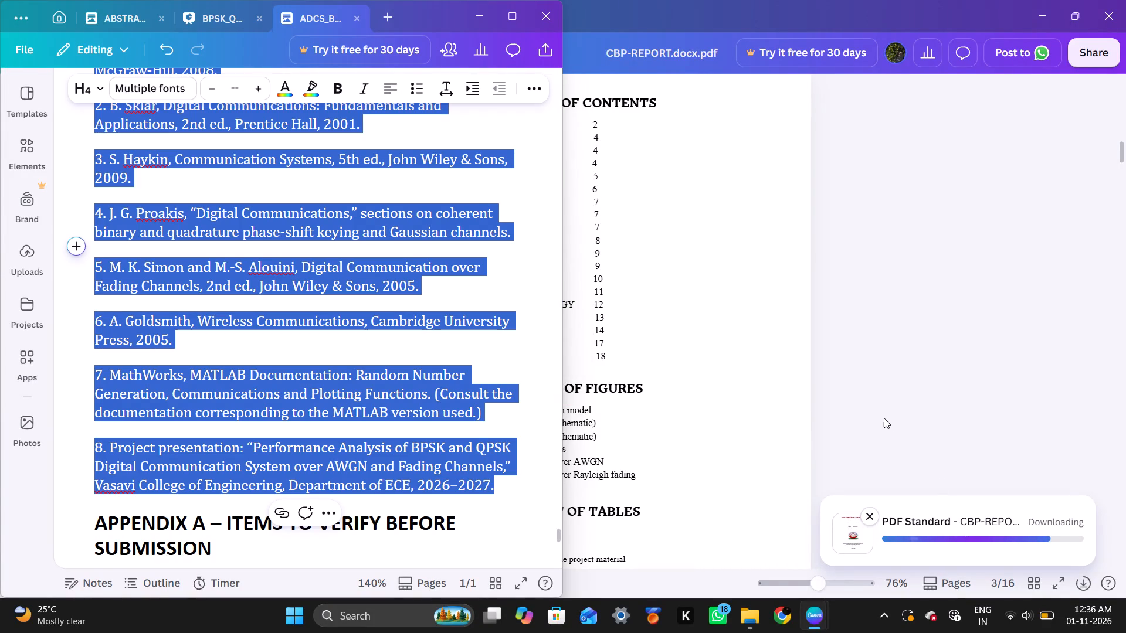
pyautogui.click(884, 413)
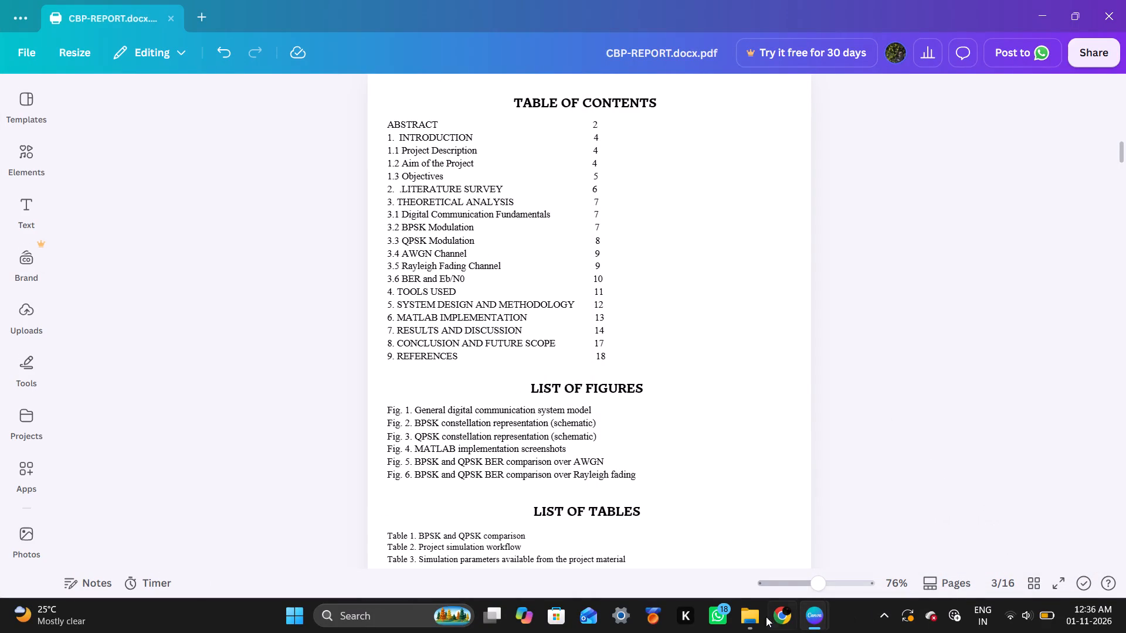
# Open the saved 1cbp PDF from the Downloads folder.
pyautogui.click(759, 617)
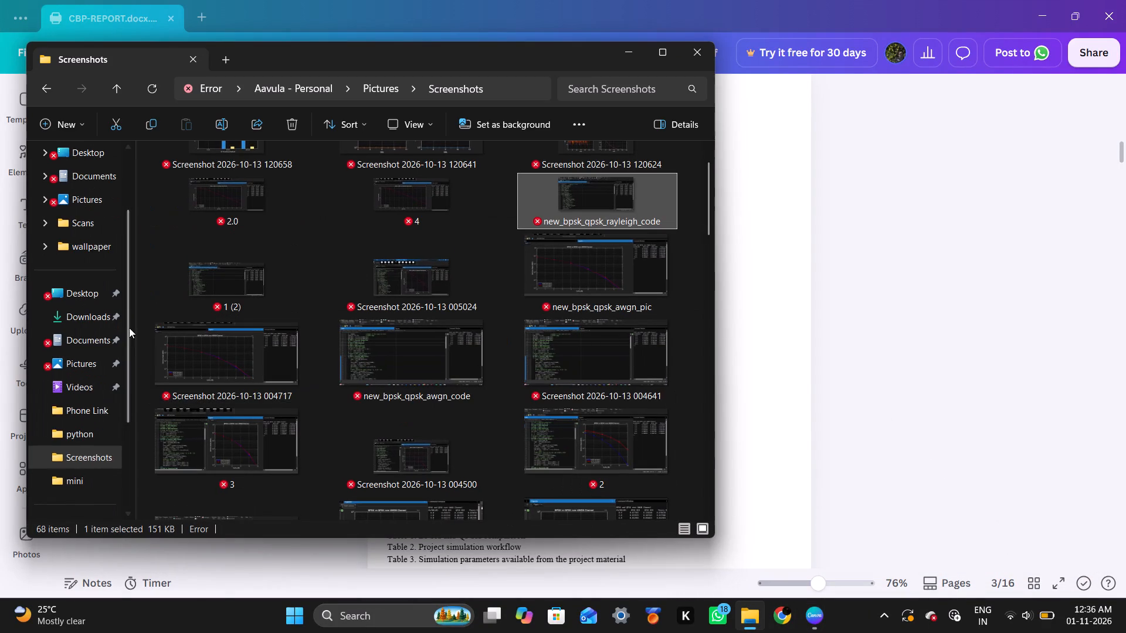
pyautogui.click(109, 320)
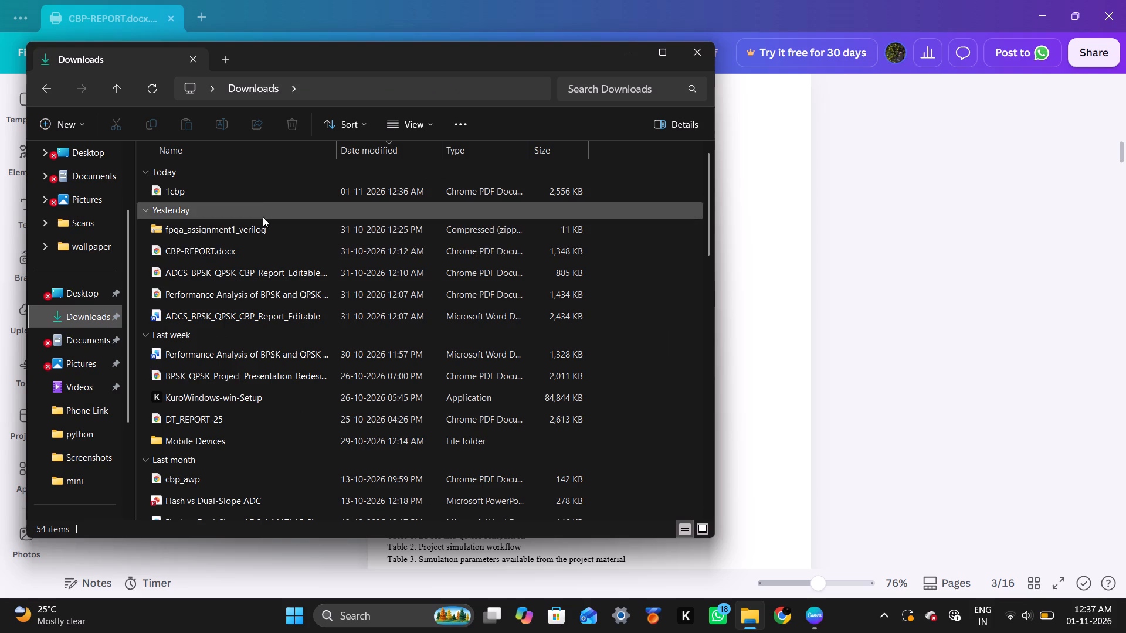
pyautogui.doubleClick(265, 196)
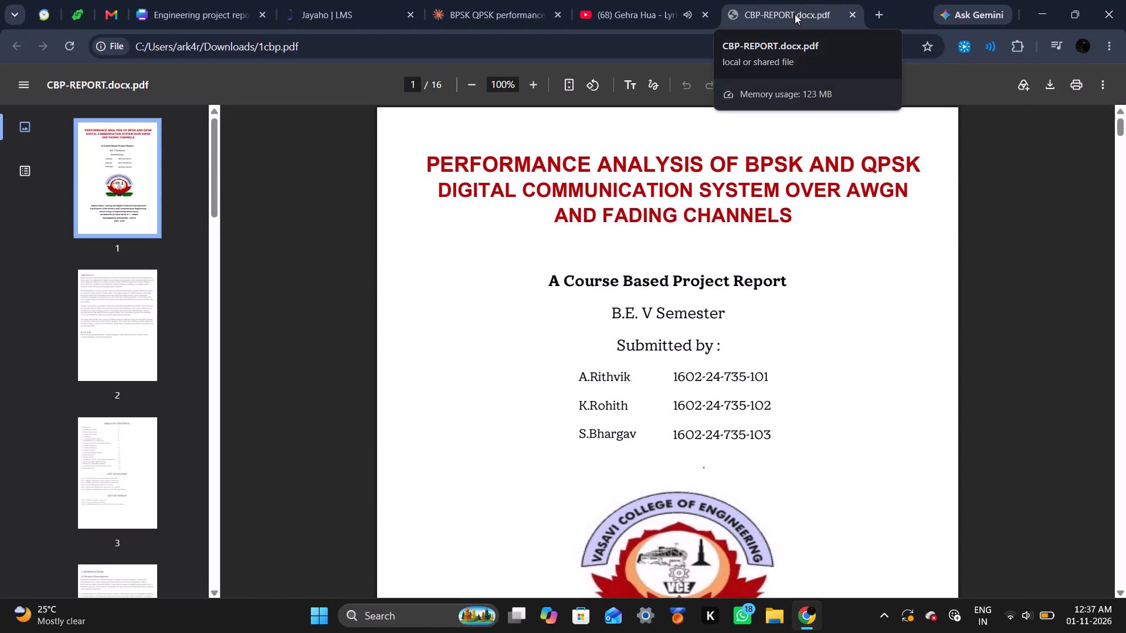
# Split the 1cbp PDF into its own browser window, move it to Desktop 2, and tile it beside the Canva report design.
pyautogui.moveTo(796, 18); pyautogui.dragTo(785, 149)
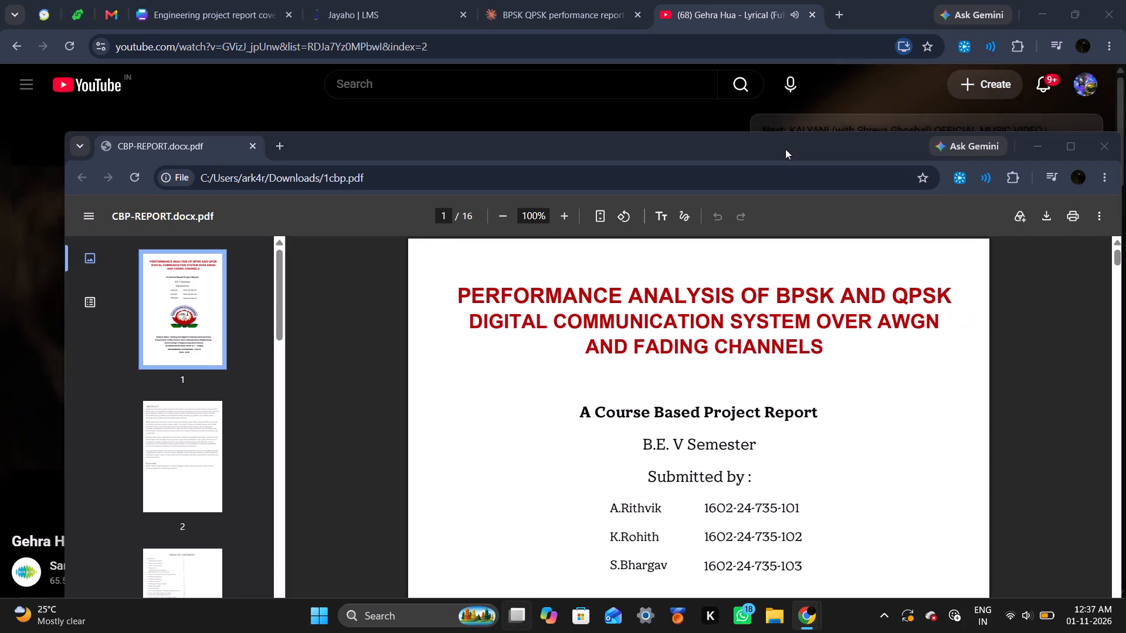
pyautogui.moveTo(428, 238); pyautogui.dragTo(535, 494)
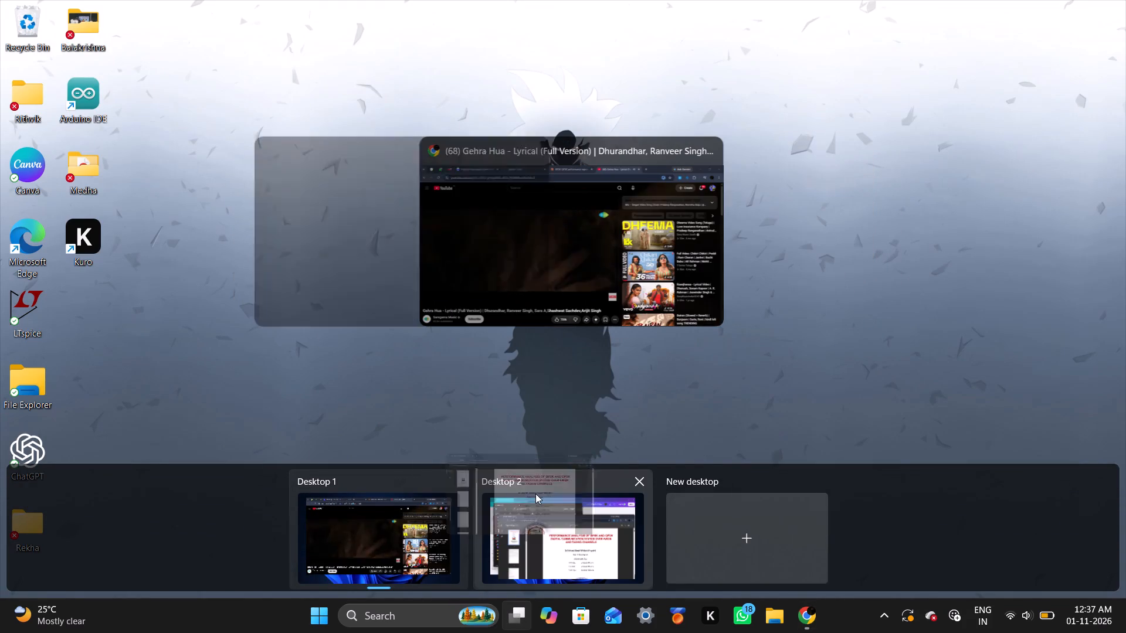
pyautogui.click(549, 520)
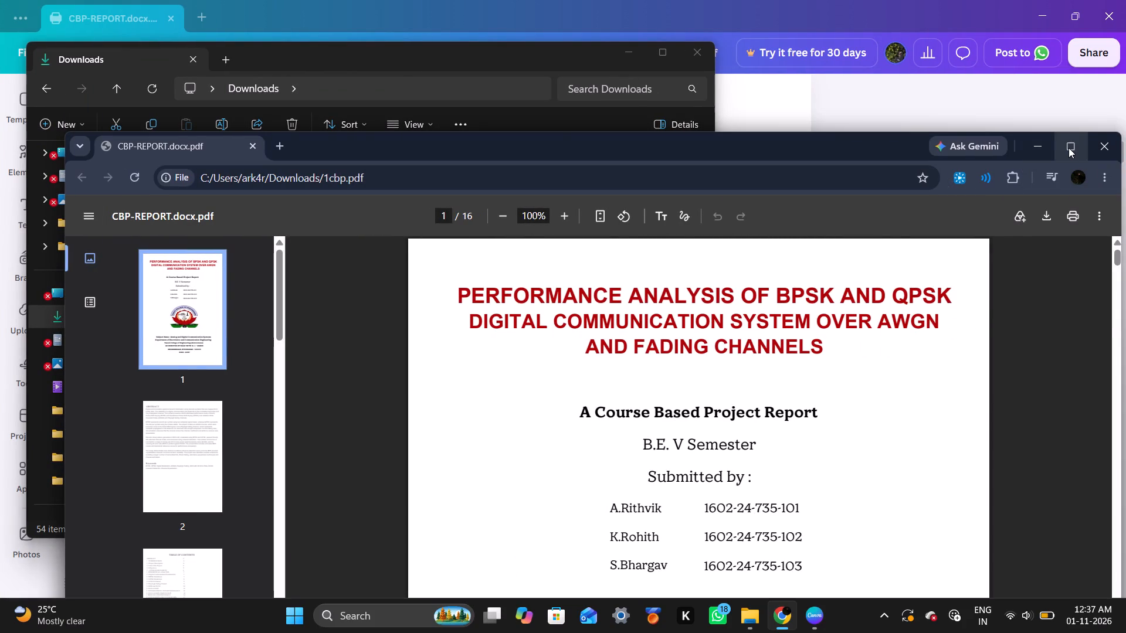
pyautogui.click(986, 234)
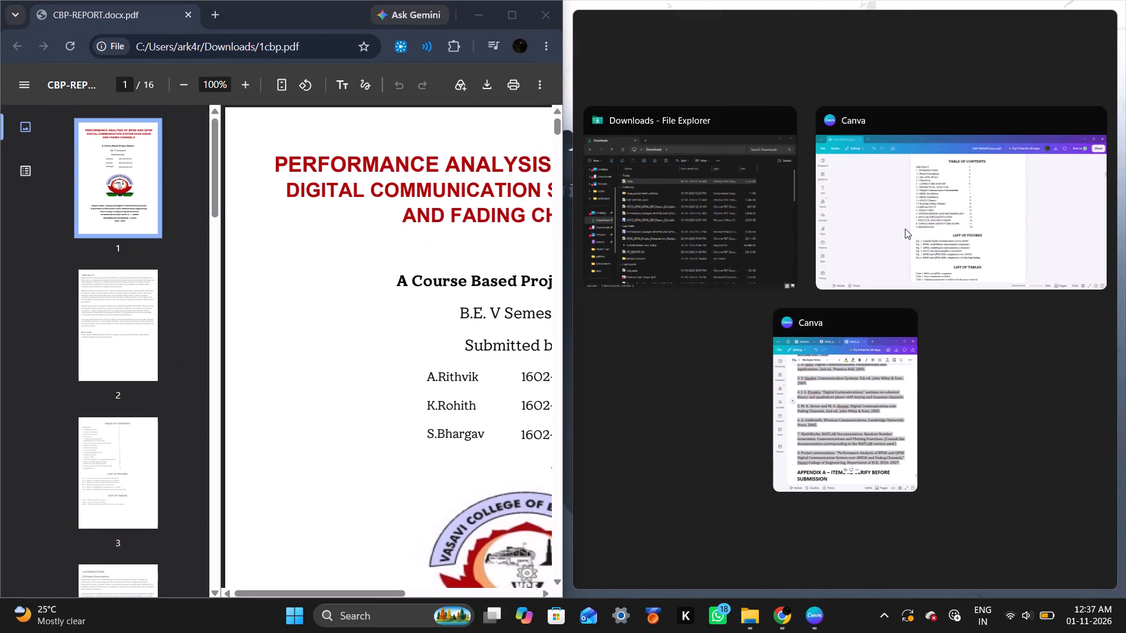
pyautogui.click(905, 229)
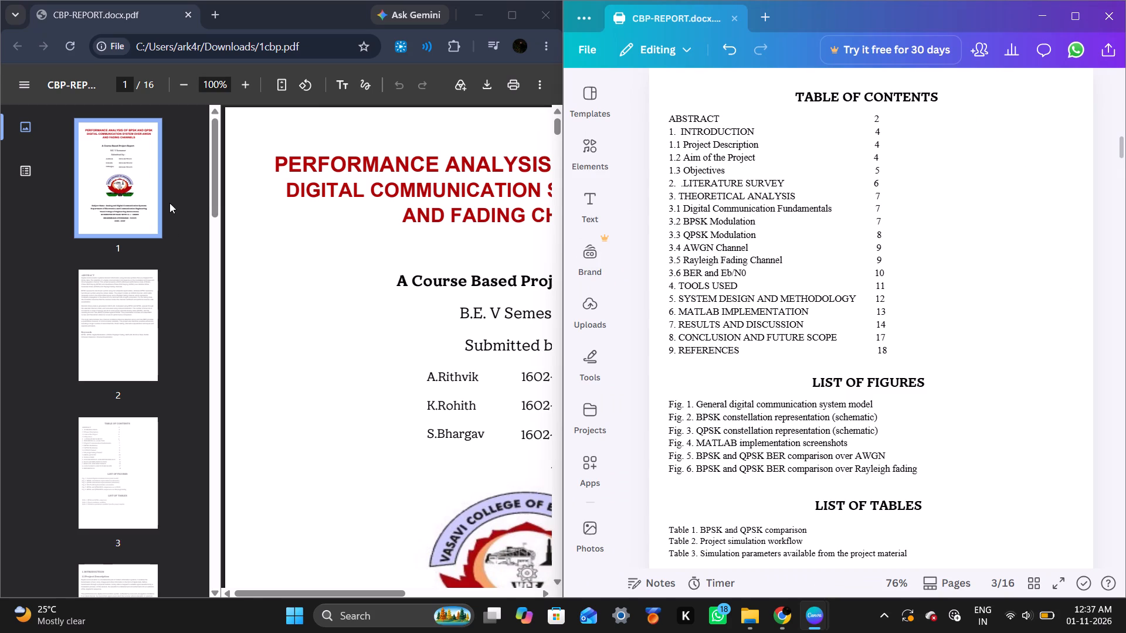
# Hide the page thumbnails in the 1cbp PDF view.
pyautogui.click(30, 134)
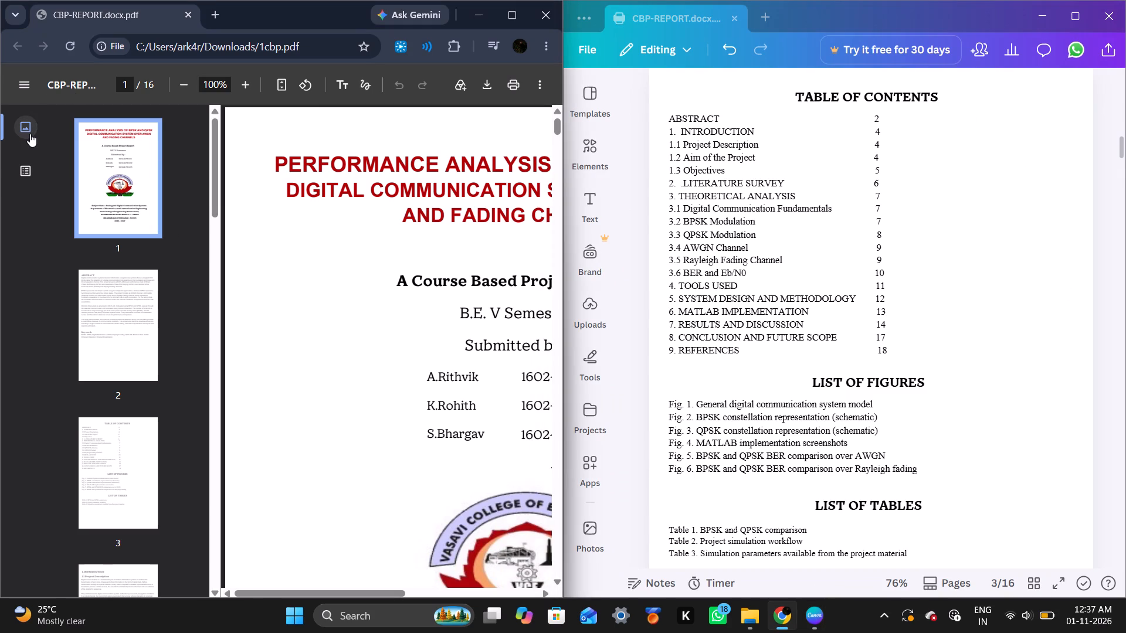
pyautogui.click(31, 79)
# Check the PDF's opening pages against the table of contents and set the page number of 1.3 Objectives to 4.
pyautogui.scroll(-4, 188, 294)
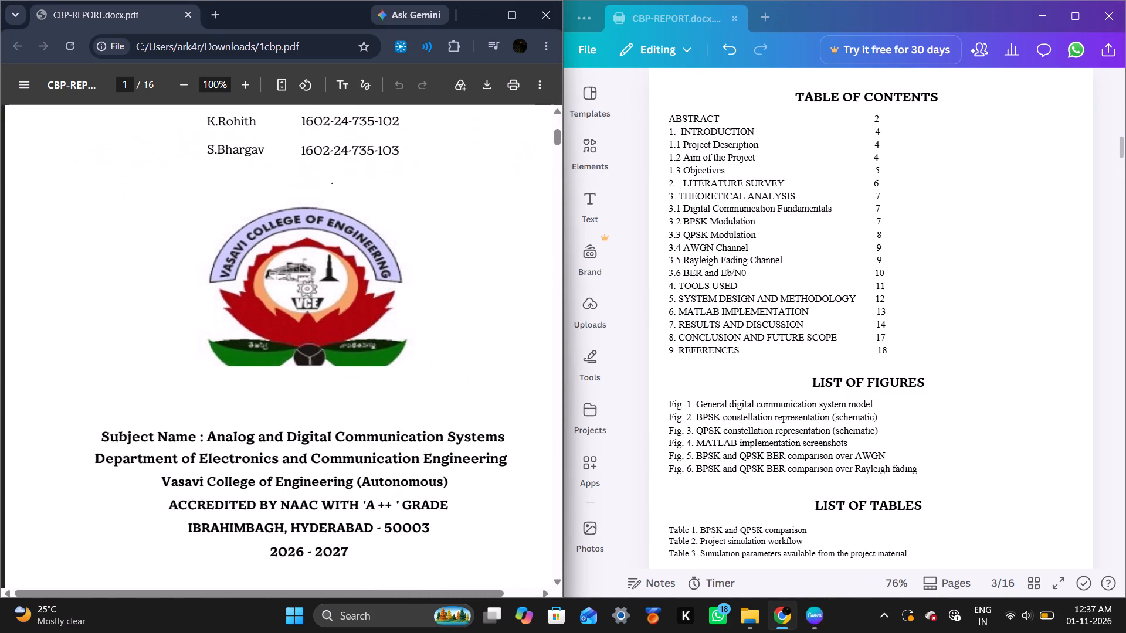
pyautogui.scroll(-4, 188, 294)
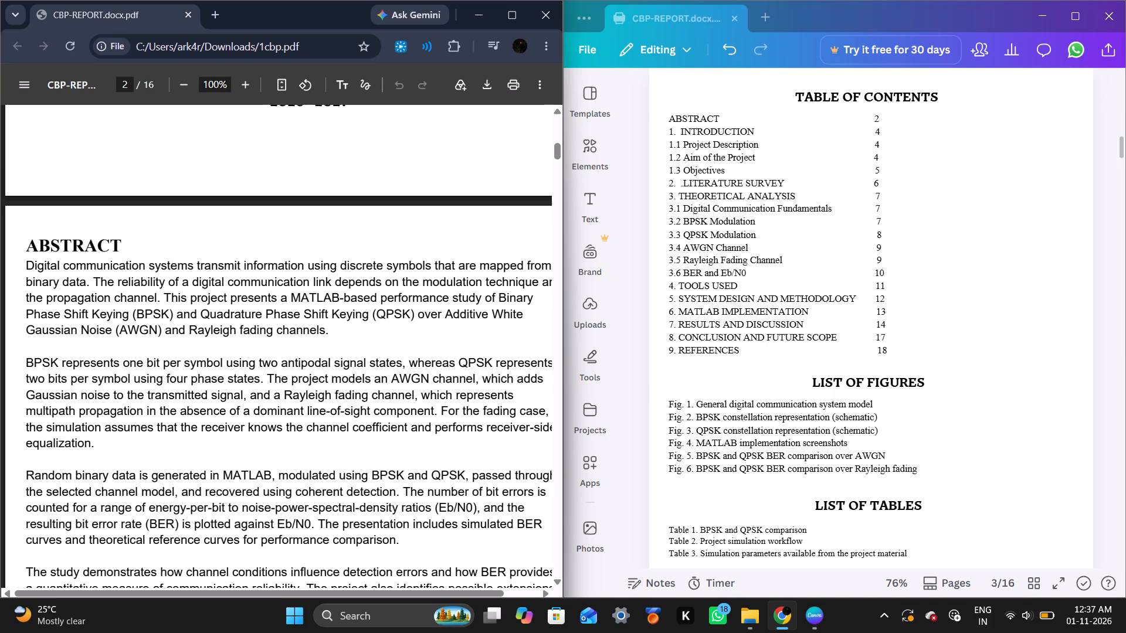
pyautogui.scroll(-11, 355, 358)
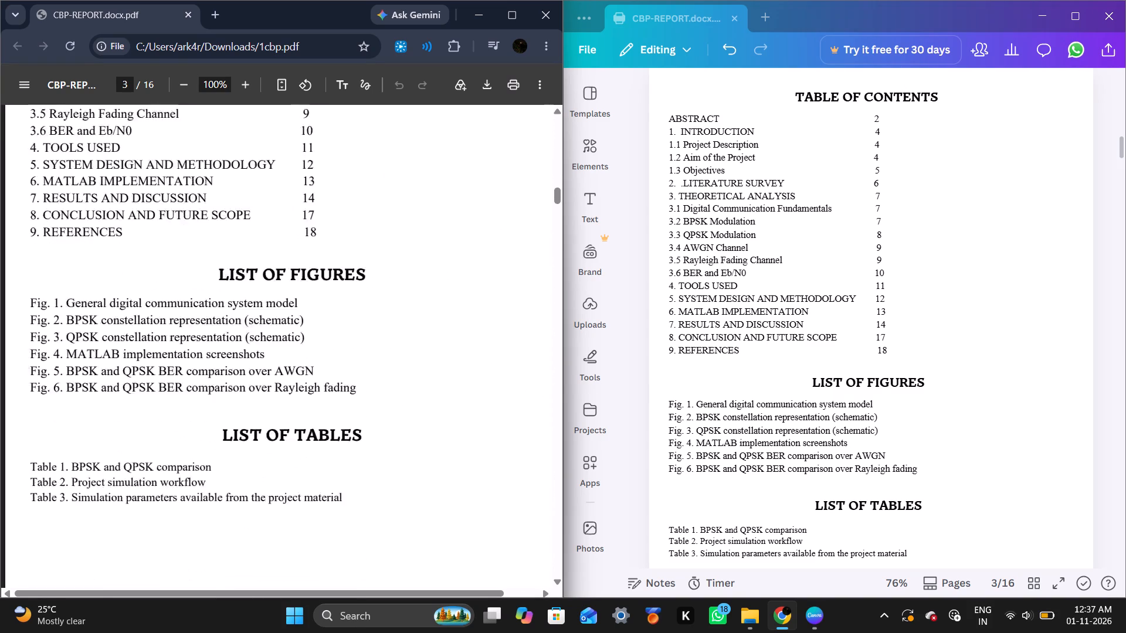
pyautogui.scroll(-2, 355, 358)
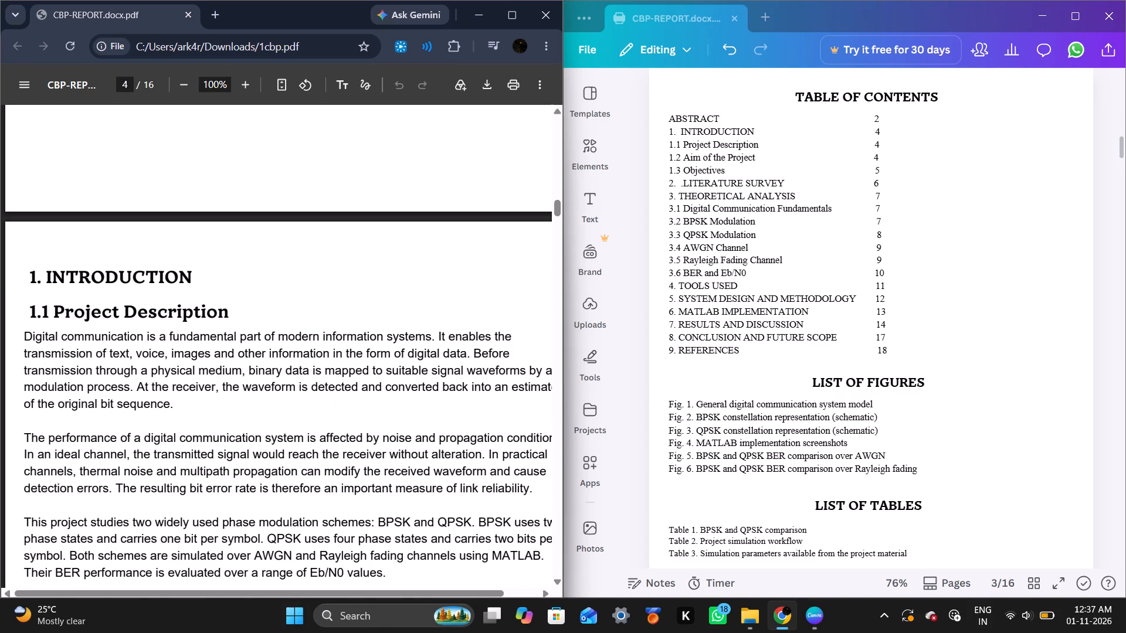
pyautogui.scroll(-4, 355, 358)
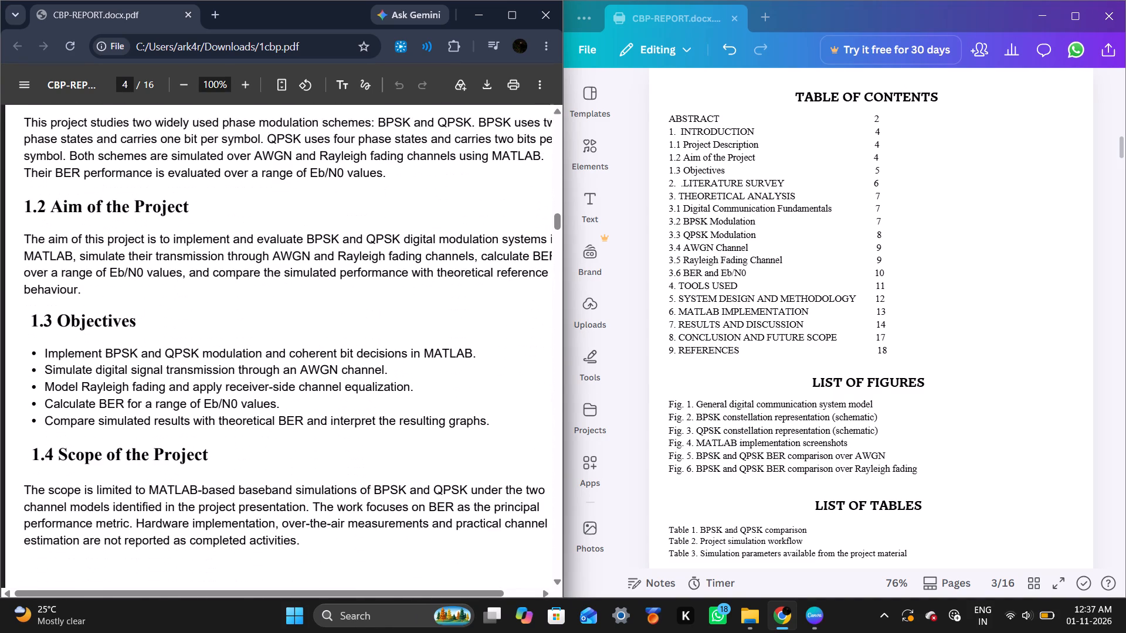
pyautogui.scroll(-2, 355, 358)
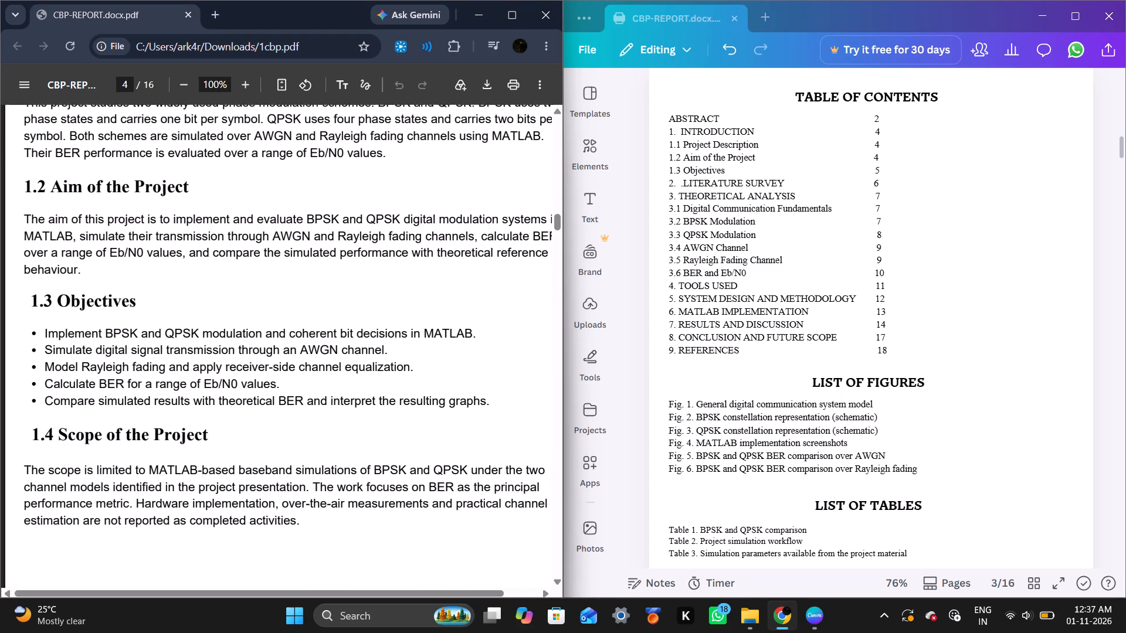
pyautogui.scroll(-1, 355, 358)
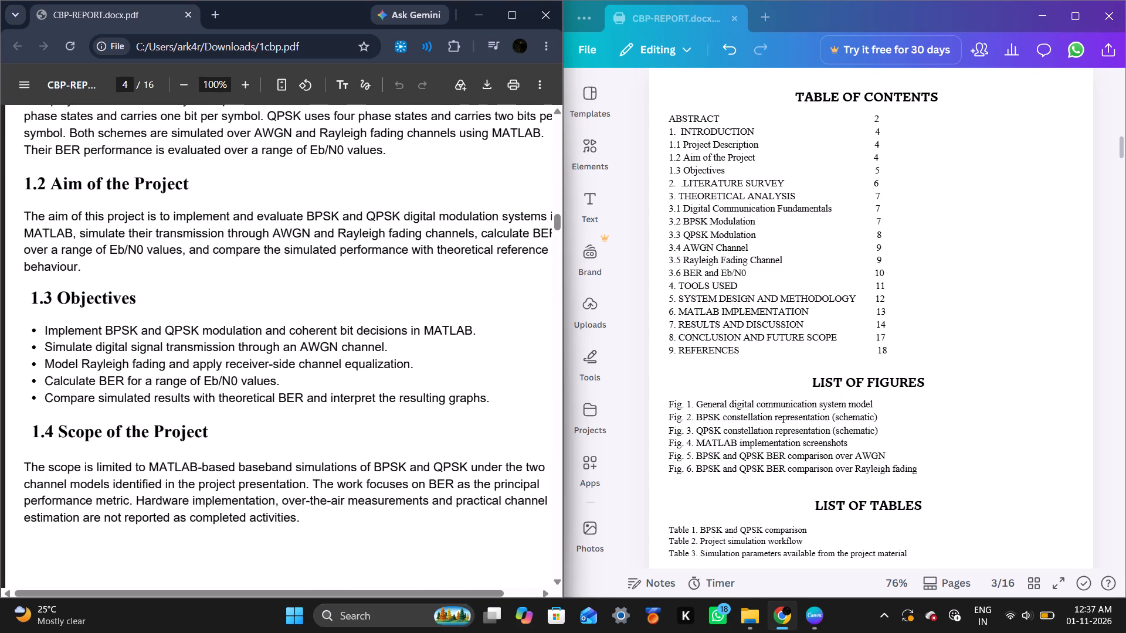
pyautogui.scroll(-2, 355, 358)
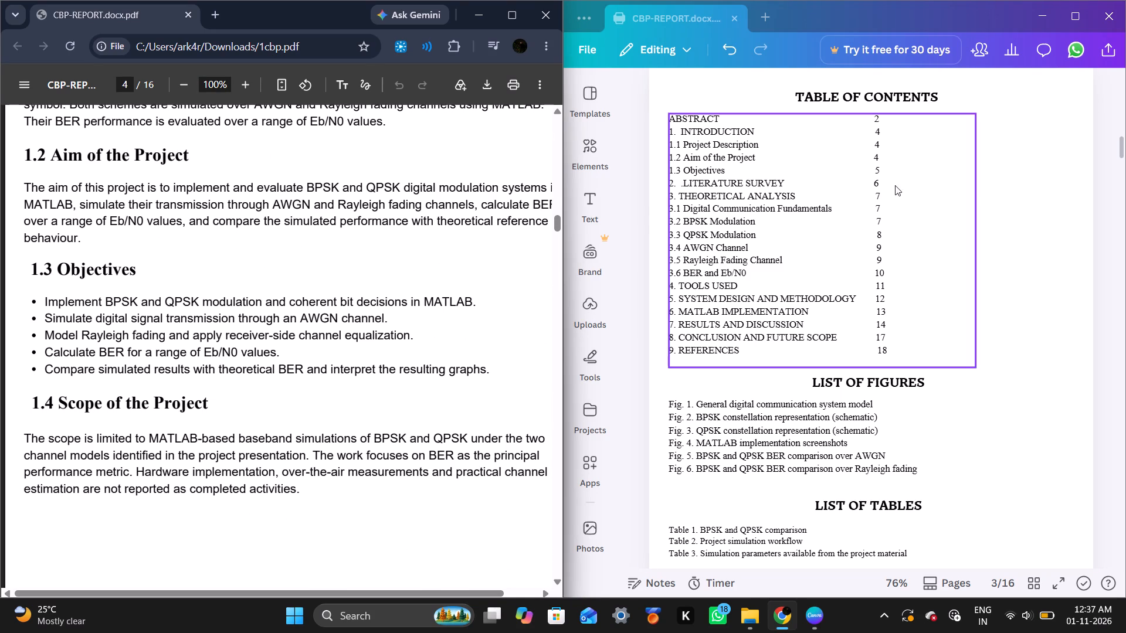
pyautogui.click(890, 170)
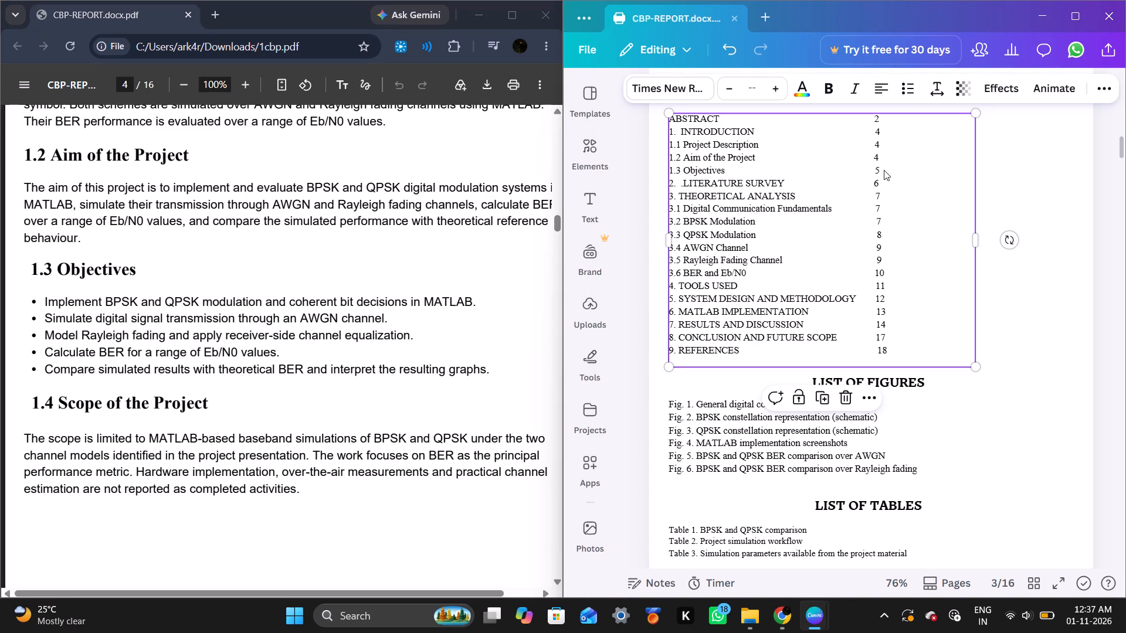
pyautogui.click(880, 170)
pyautogui.press('BackSpace')
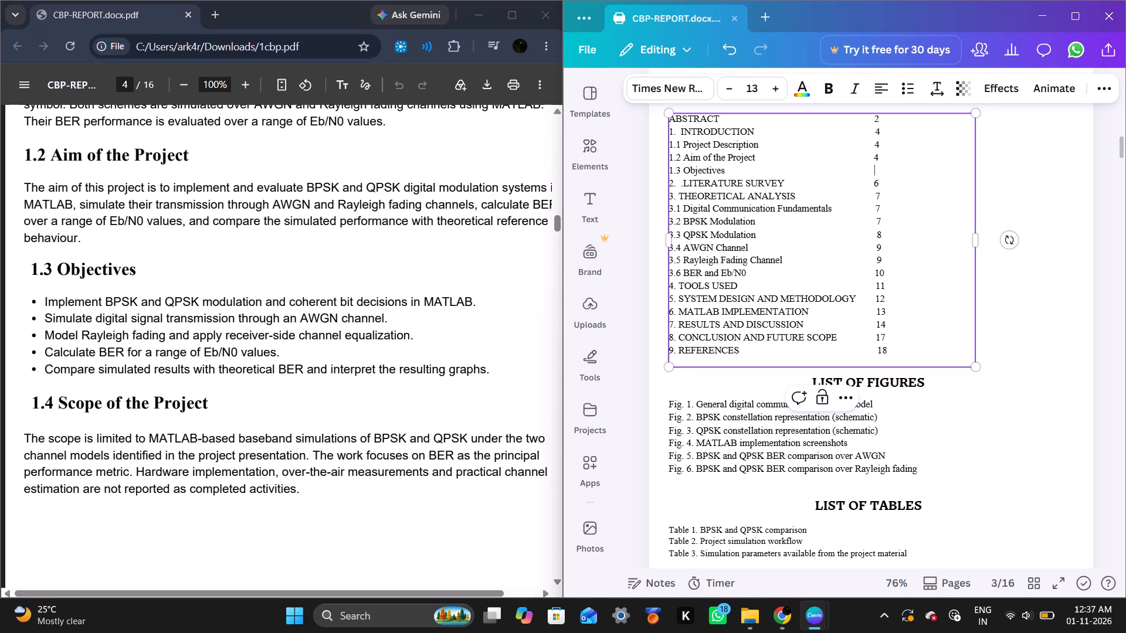
pyautogui.press('4')
# Remove the stray period before LITERATURE SURVEY in the table of contents and add a space to realign its page number.
pyautogui.scroll(-1, 365, 283)
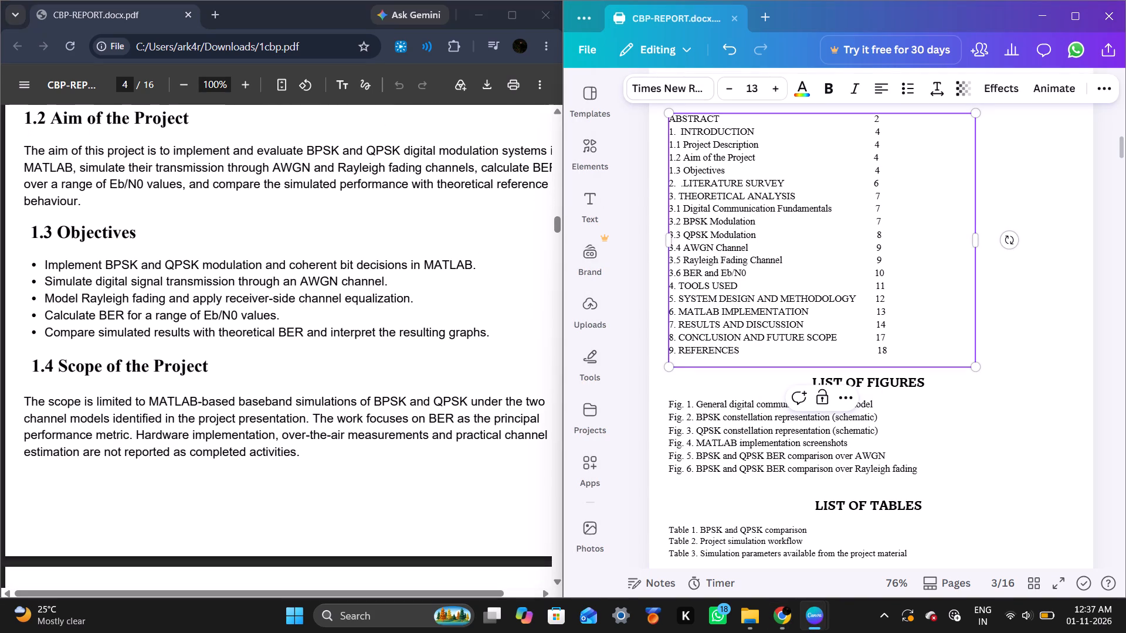
pyautogui.click(686, 185)
pyautogui.press('Left')
pyautogui.press('BackSpace')
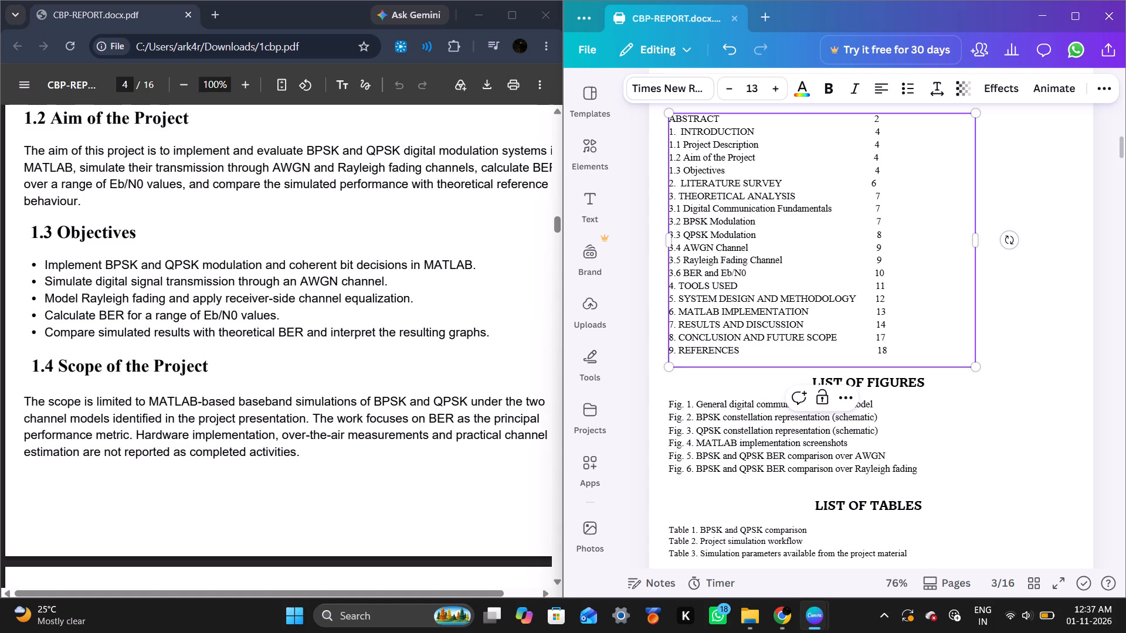
pyautogui.click(867, 178)
pyautogui.press('space')
# Locate the Literature Survey section in the PDF and set its table of contents page number to 5.
pyautogui.scroll(-4, 344, 271)
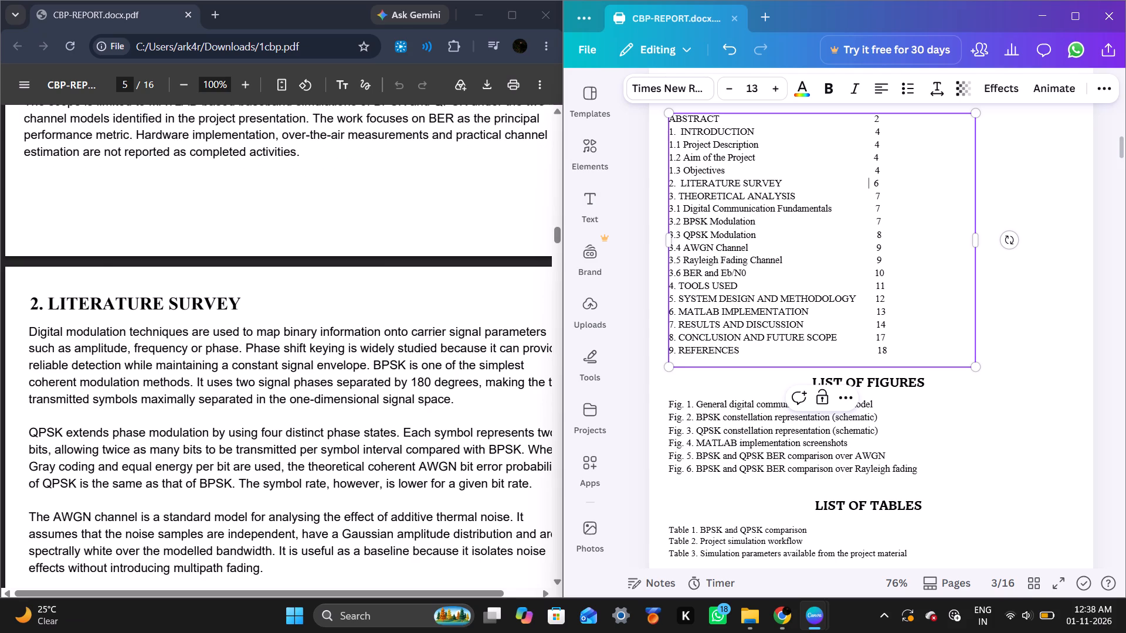
pyautogui.click(876, 185)
pyautogui.press('Right')
pyautogui.press('BackSpace')
pyautogui.press('5')
# Locate the Theoretical Analysis section in the PDF and set its table of contents page number to 5.
pyautogui.scroll(-4, 436, 284)
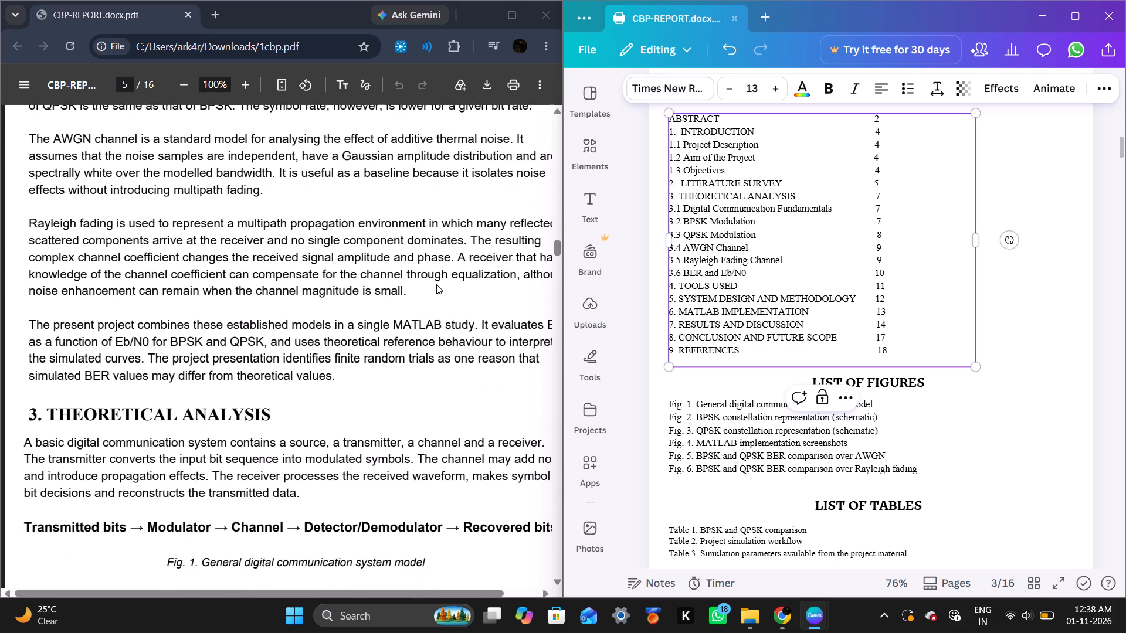
pyautogui.press('Down')
pyautogui.press('BackSpace')
pyautogui.press('5')
# Examine pages 5 to 7 of the PDF for the section 3 subheadings, comparing them with entries 3.1 to 3.4 of the contents.
pyautogui.scroll(-4, 474, 285)
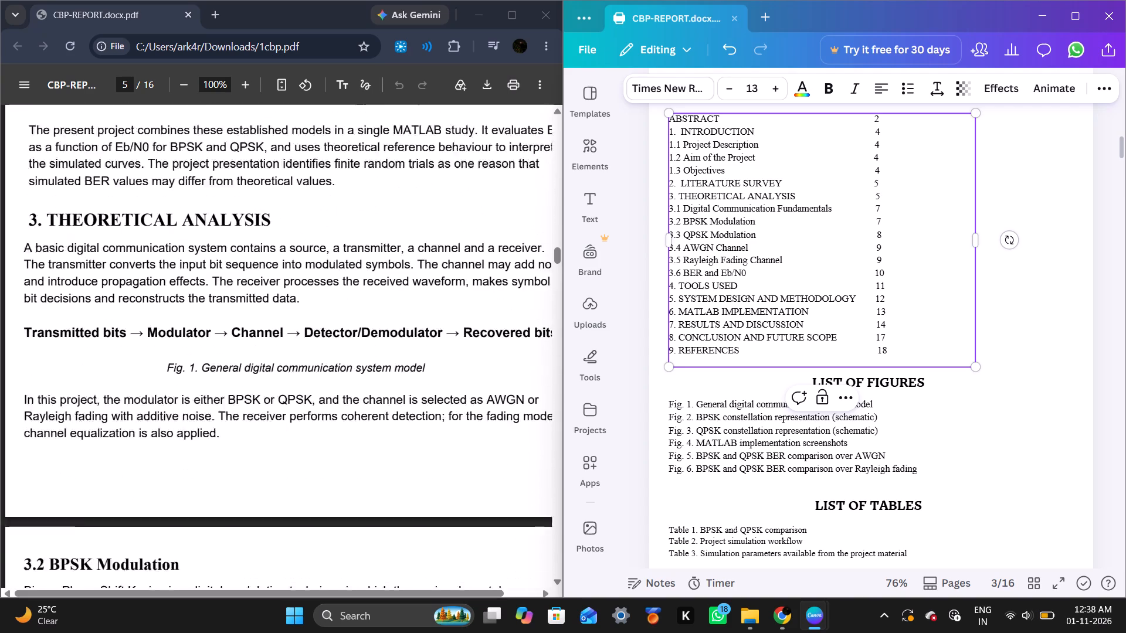
pyautogui.scroll(-8, 474, 285)
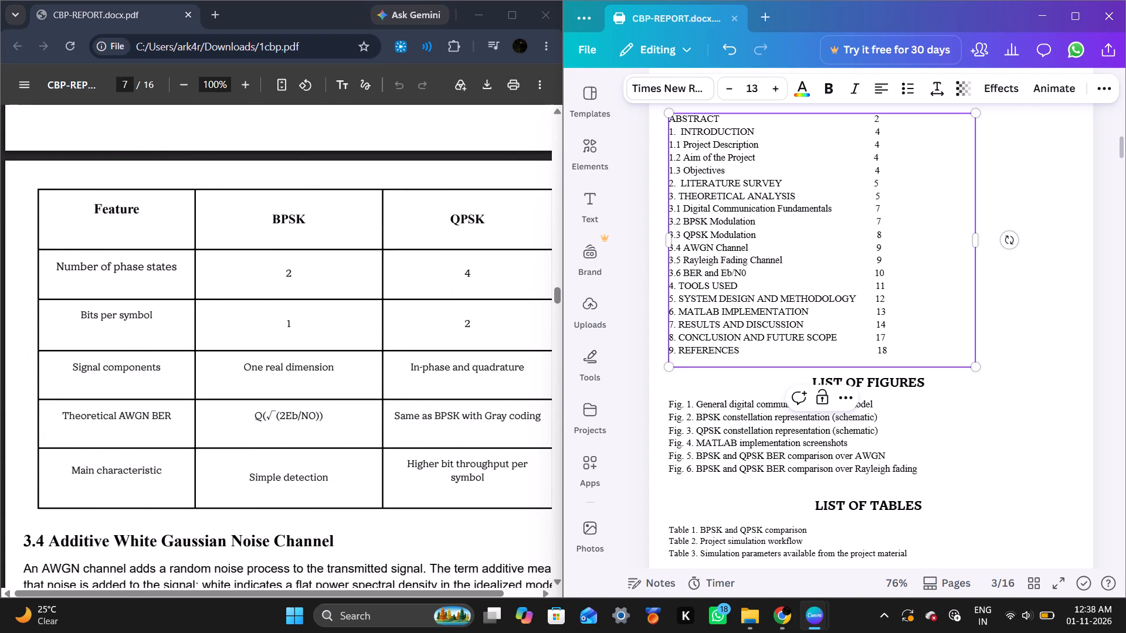
pyautogui.scroll(-1, 474, 285)
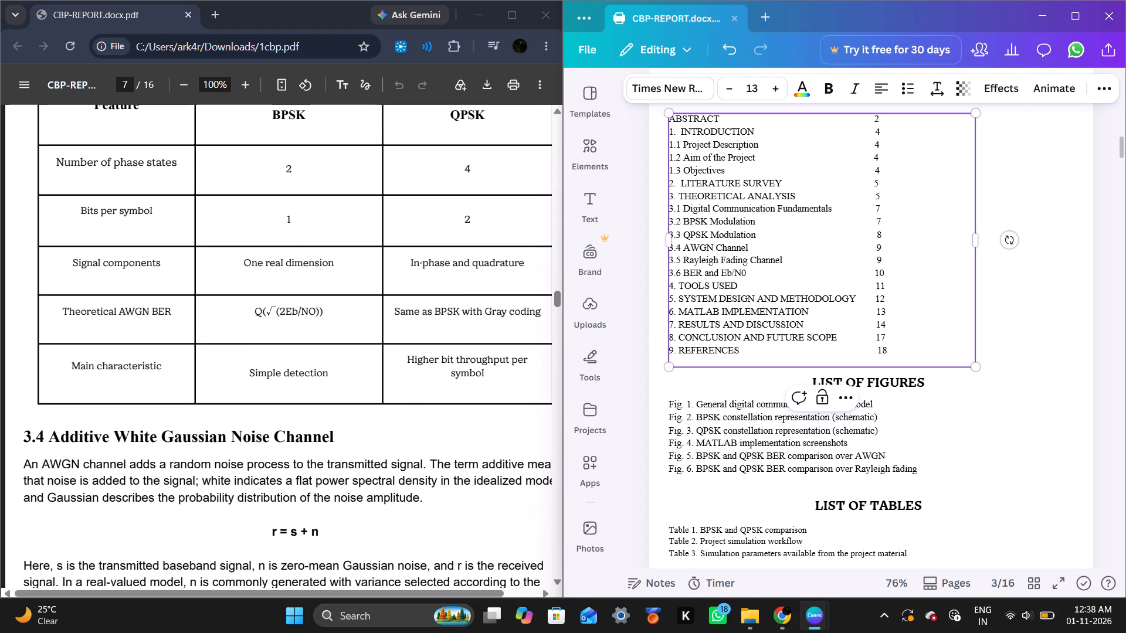
pyautogui.scroll(3, 474, 285)
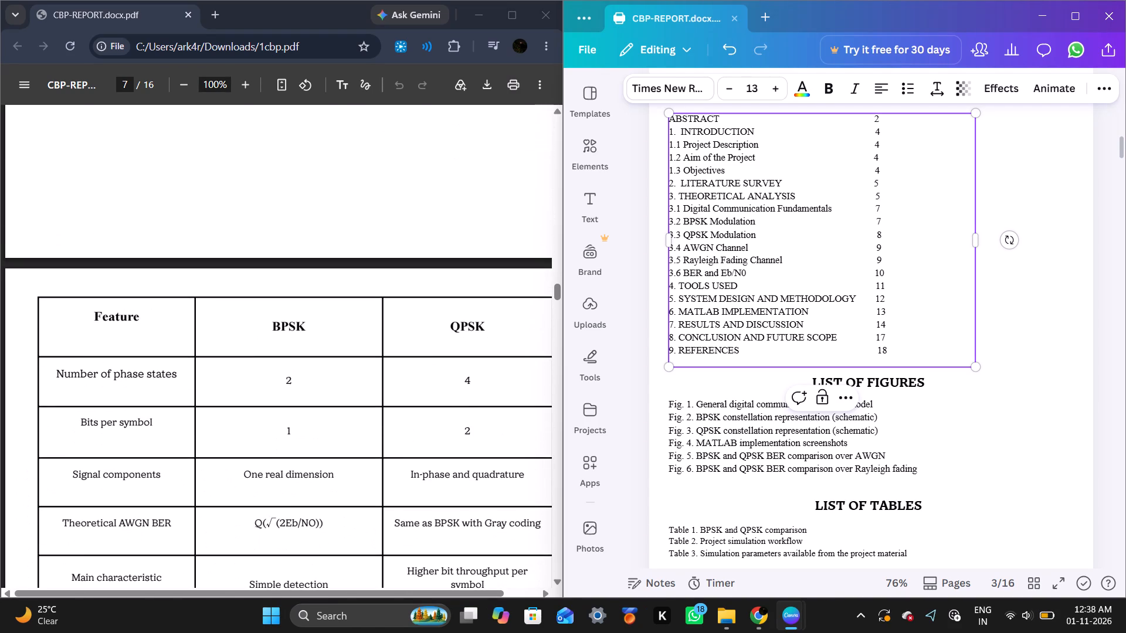
pyautogui.scroll(11, 474, 285)
pyautogui.scroll(-1, 474, 285)
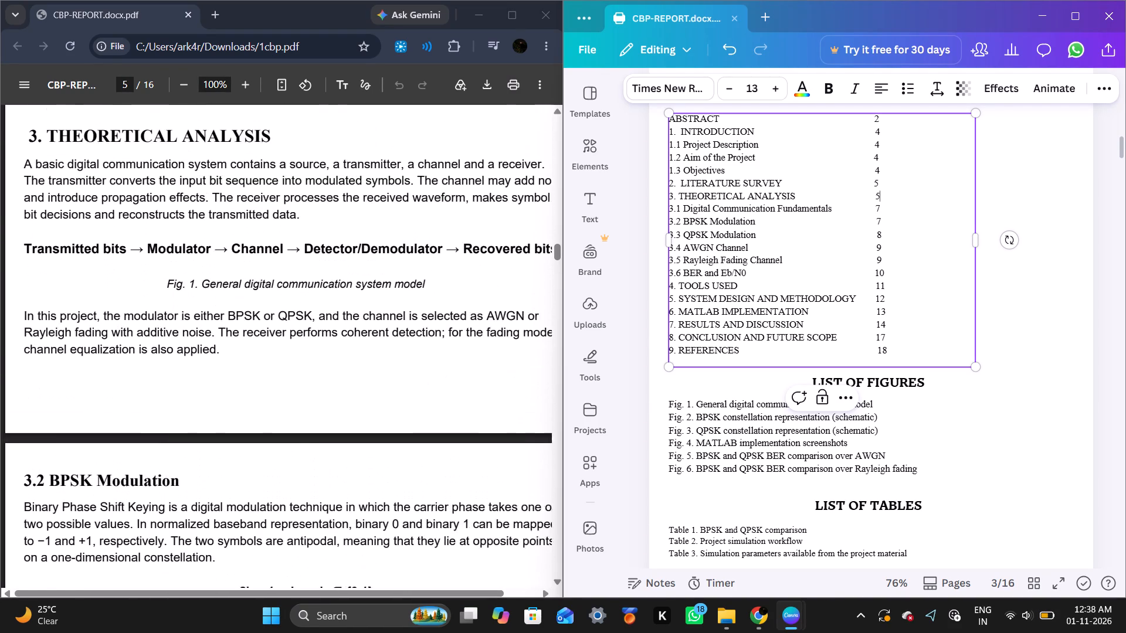
pyautogui.scroll(-1, 474, 285)
pyautogui.scroll(1, 474, 285)
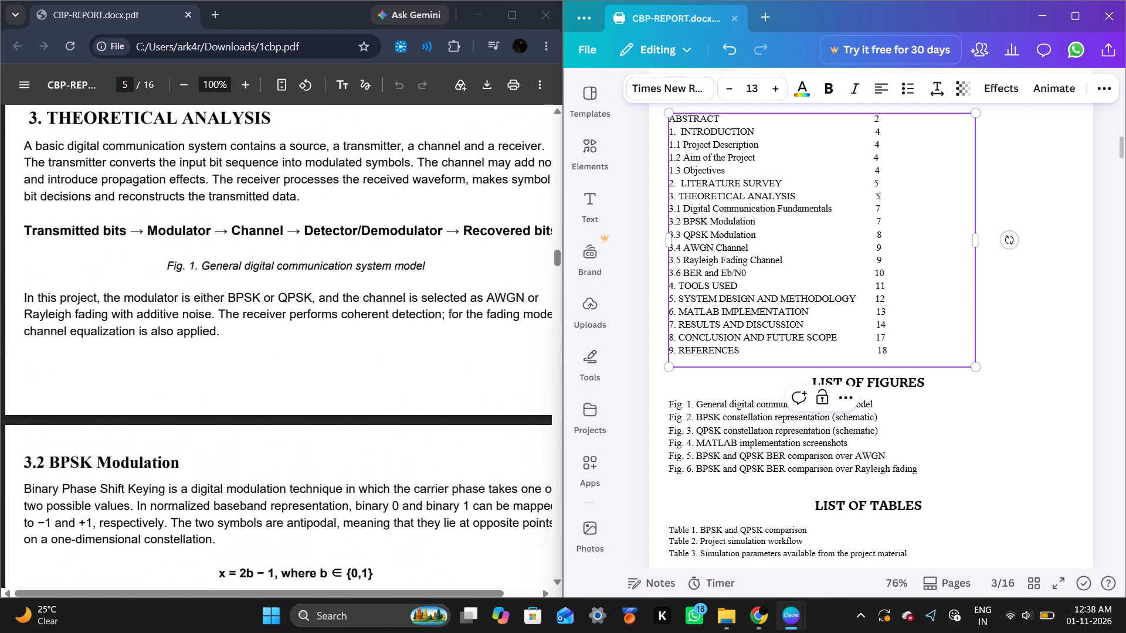
pyautogui.scroll(1, 474, 285)
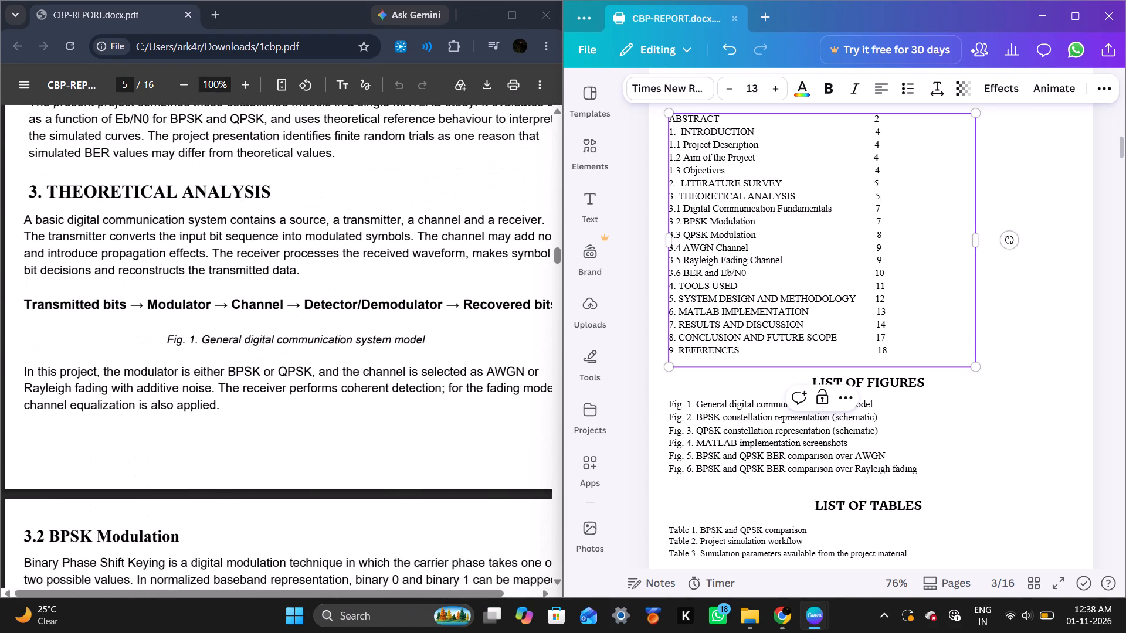
pyautogui.scroll(1, 474, 285)
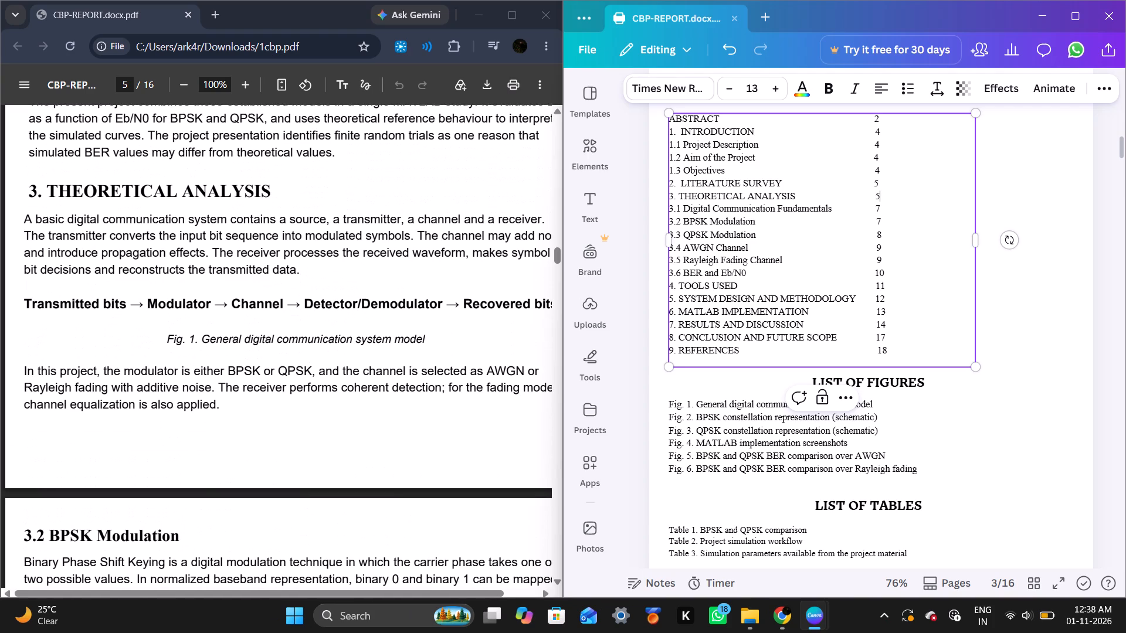
# Examine the Canva report pages for the section 3 and section 4 headings, checking where Theoretical Analysis and its subheadings begin.
pyautogui.scroll(-3, 890, 219)
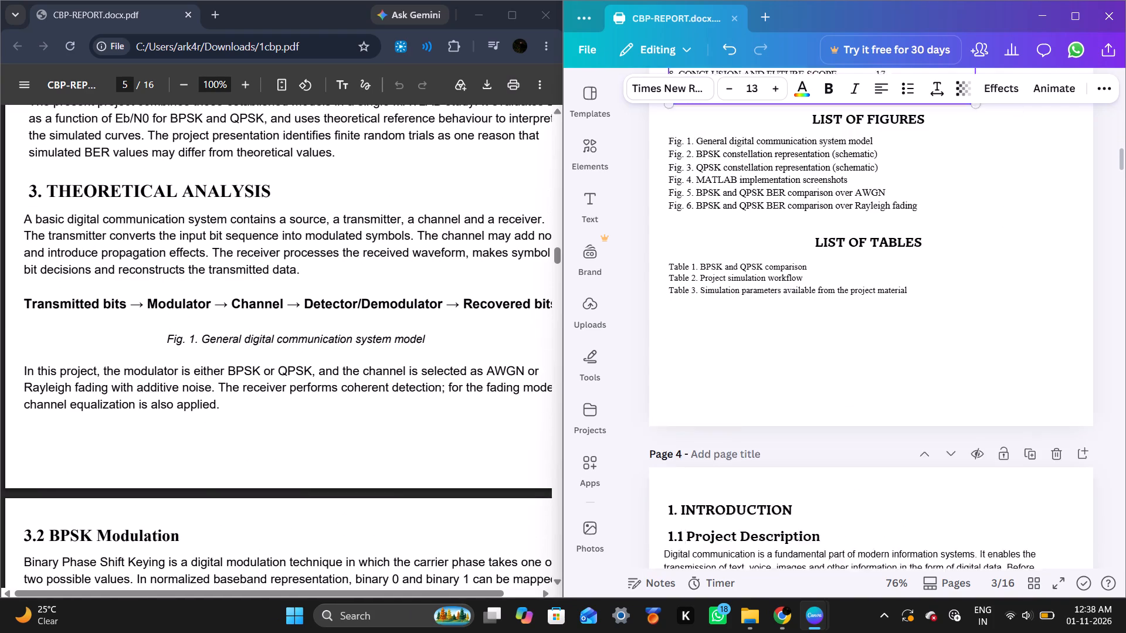
pyautogui.scroll(-7, 890, 219)
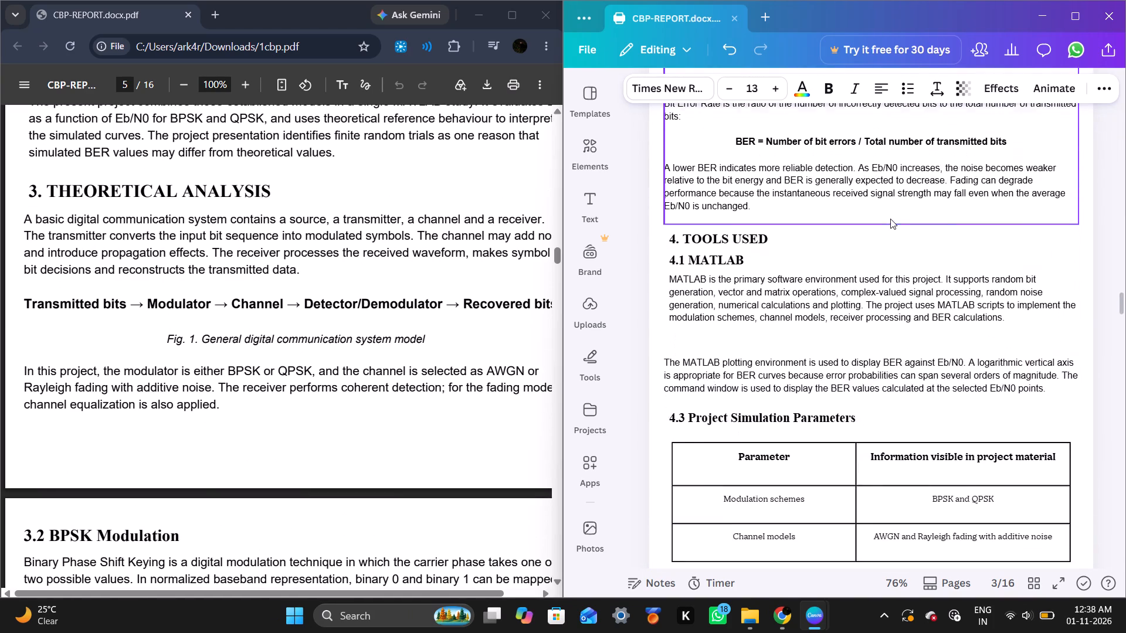
pyautogui.scroll(-2, 890, 219)
pyautogui.scroll(4, 890, 219)
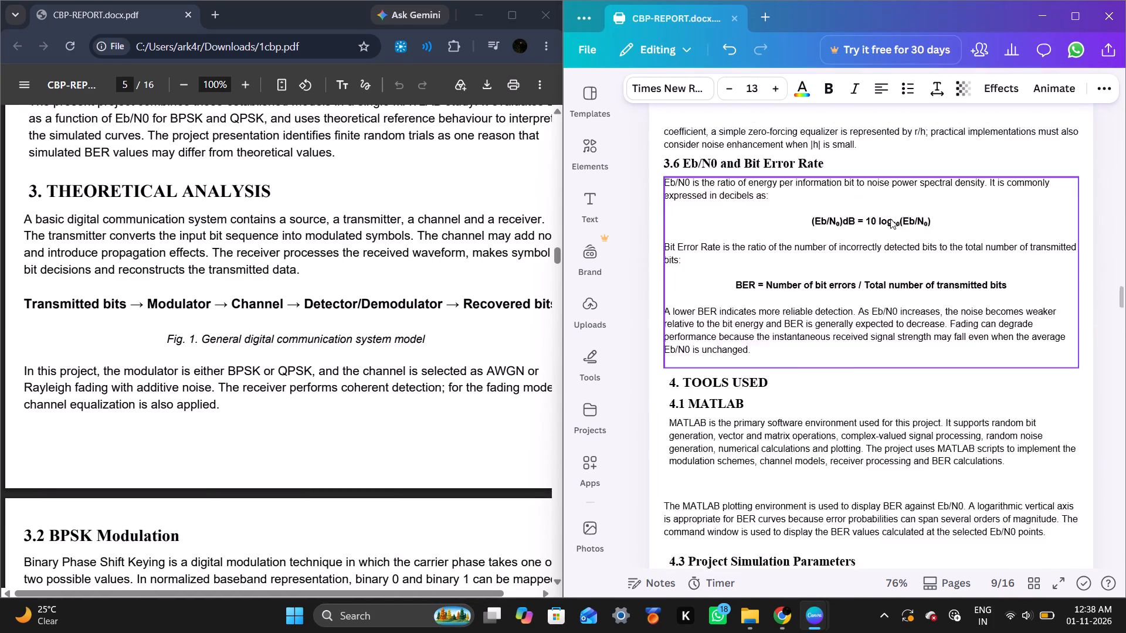
pyautogui.scroll(6, 890, 219)
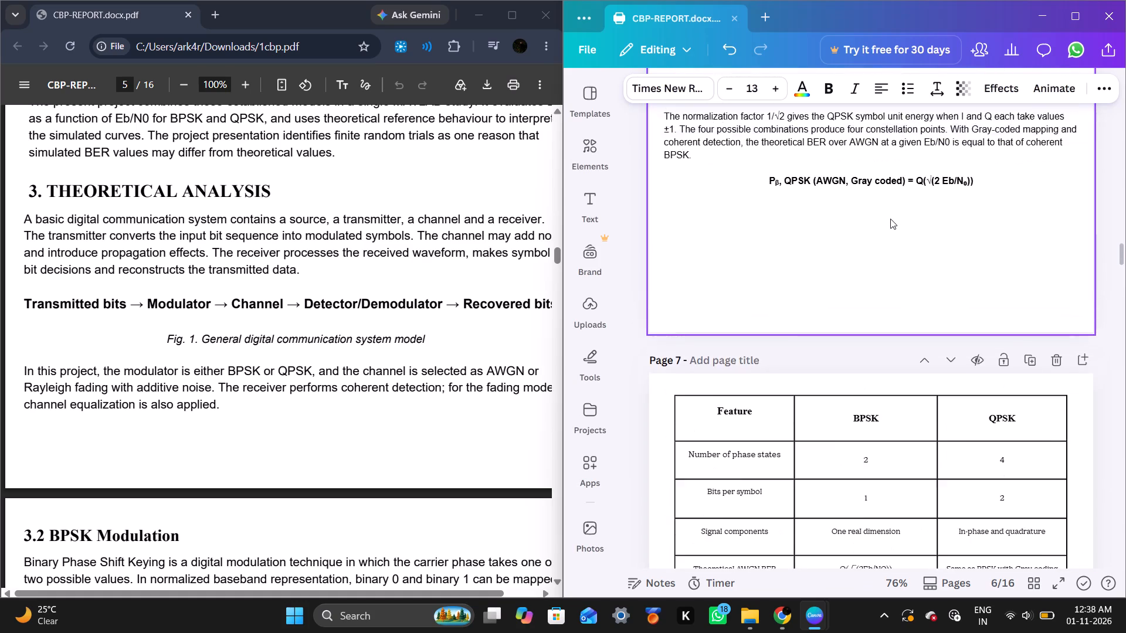
pyautogui.scroll(5, 890, 219)
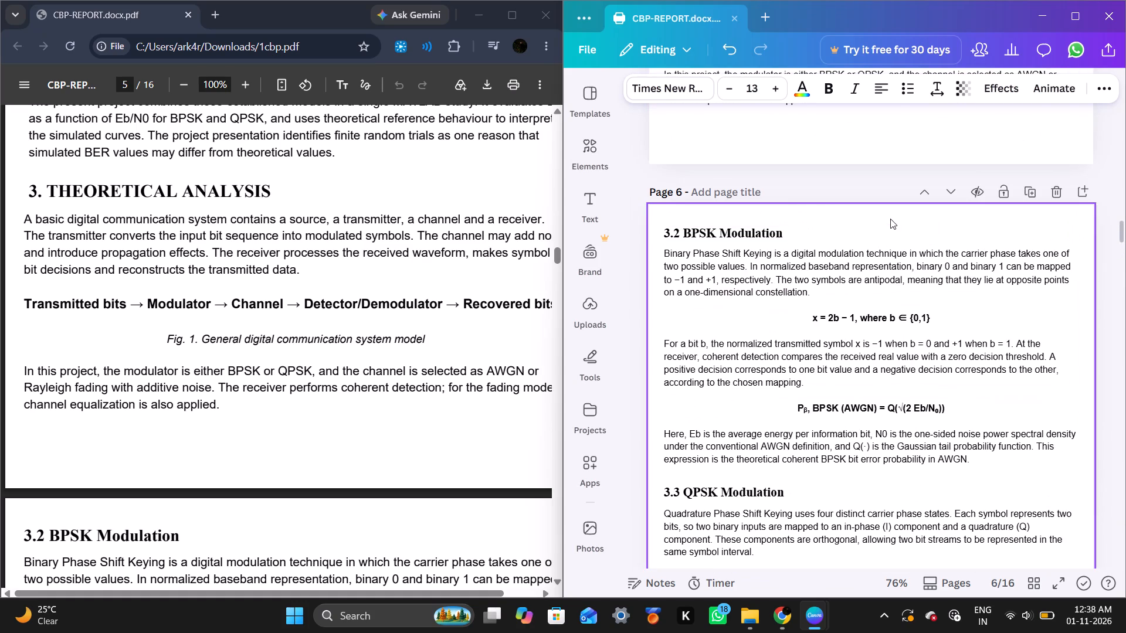
pyautogui.scroll(4, 890, 219)
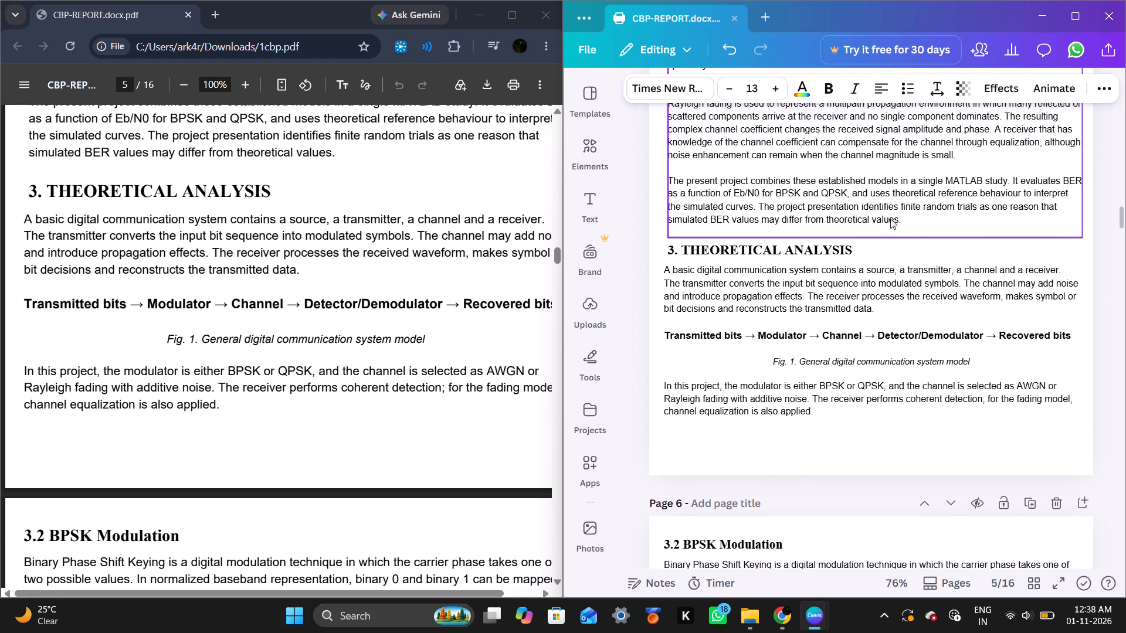
pyautogui.click(853, 261)
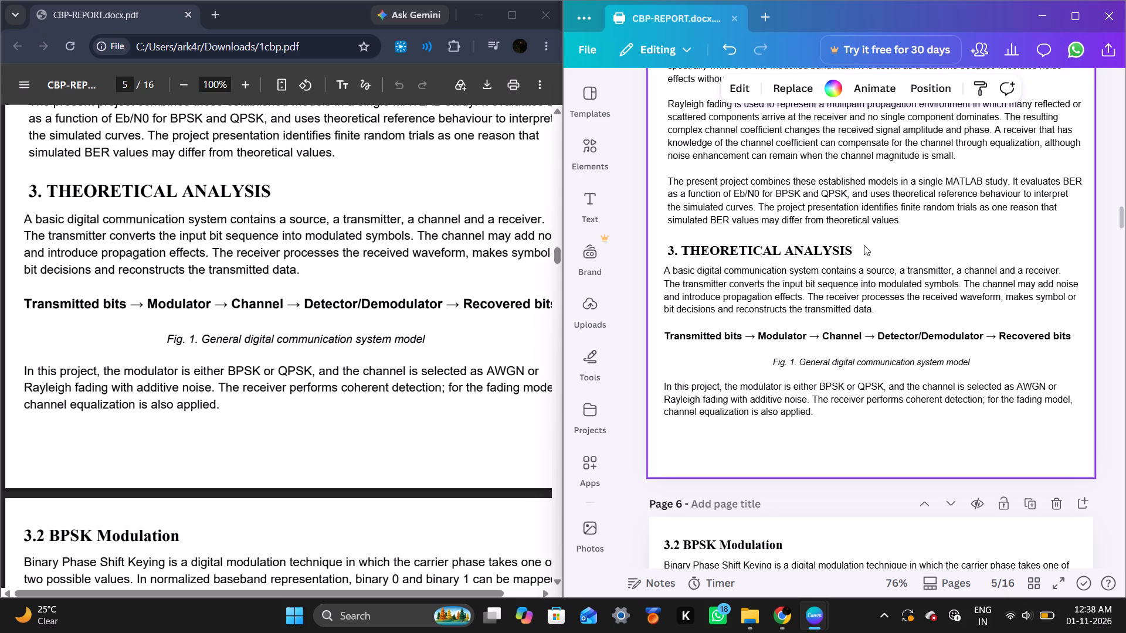
# Examine the PDF's table of contents and pages 4 to 8, comparing the section 3 entries with their subheading locations.
pyautogui.scroll(12, 382, 223)
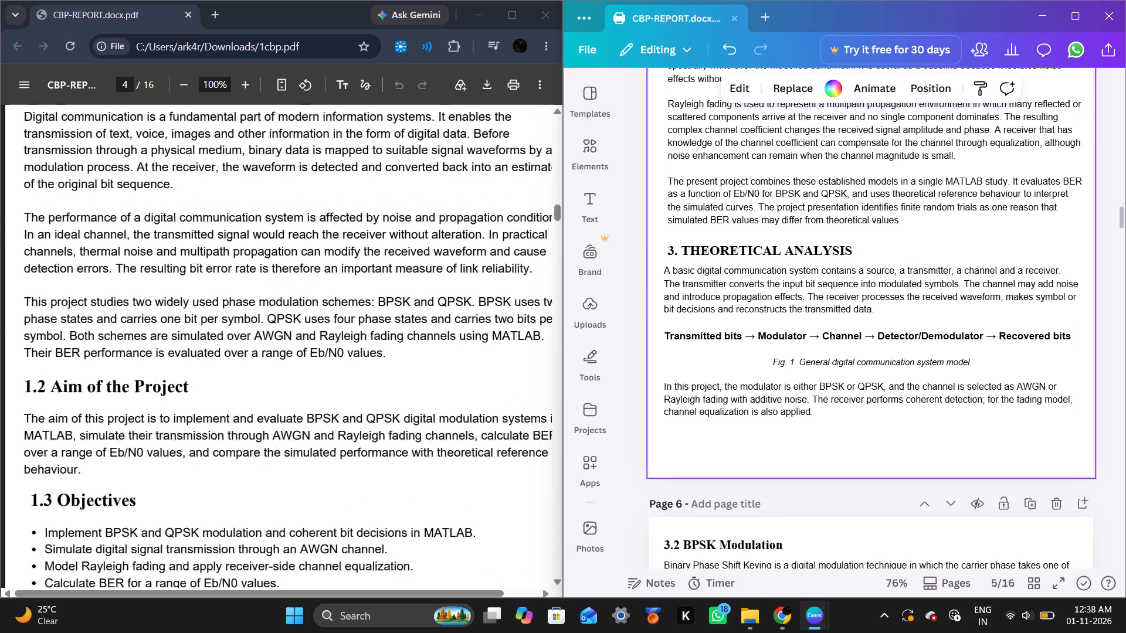
pyautogui.scroll(10, 382, 223)
pyautogui.scroll(-10, 382, 223)
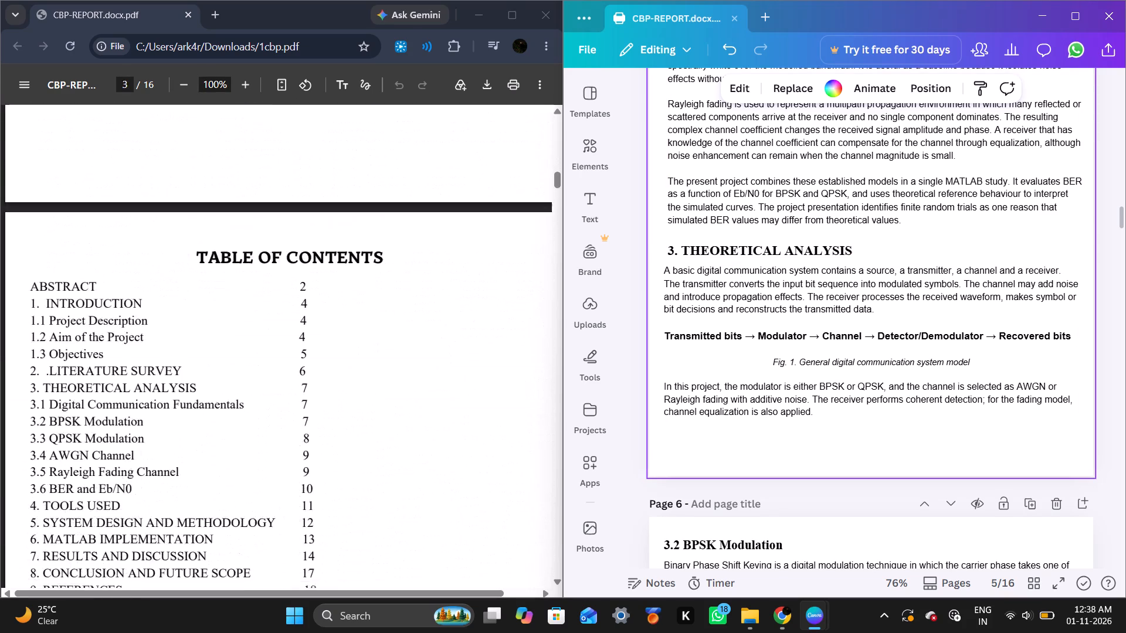
pyautogui.scroll(-2, 382, 223)
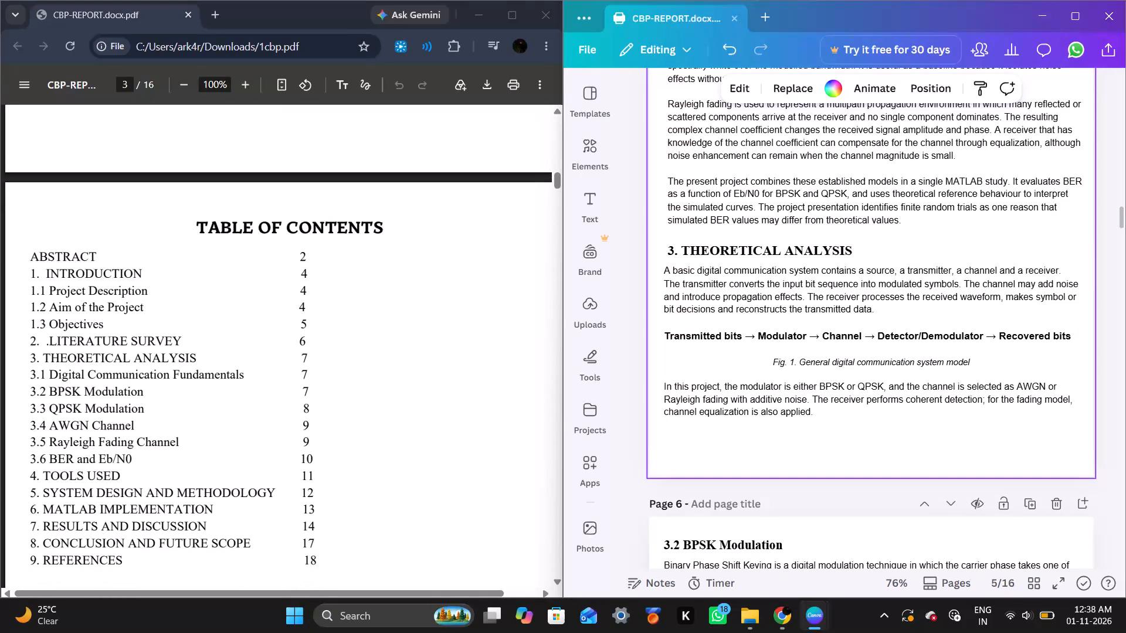
pyautogui.scroll(-1, 382, 223)
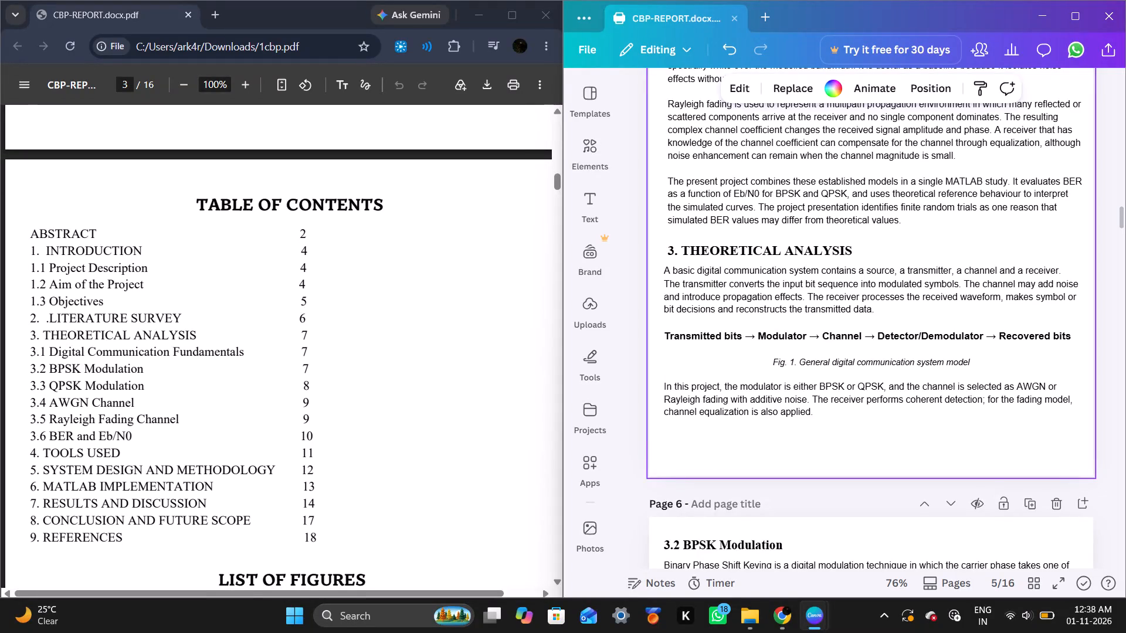
pyautogui.scroll(-1, 382, 223)
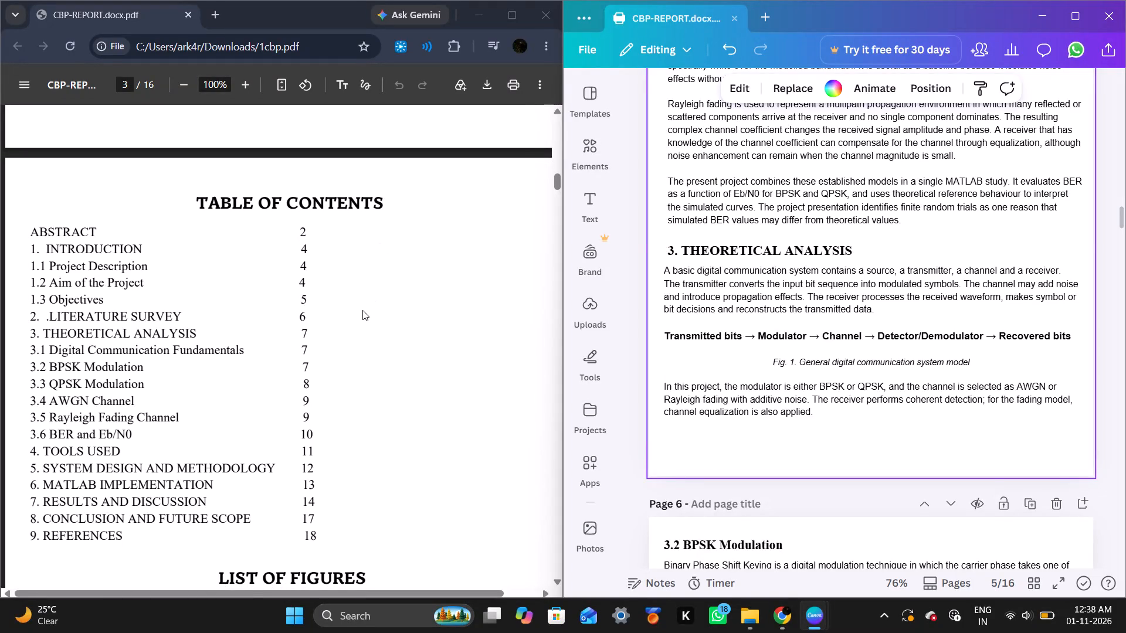
pyautogui.scroll(-1, 362, 310)
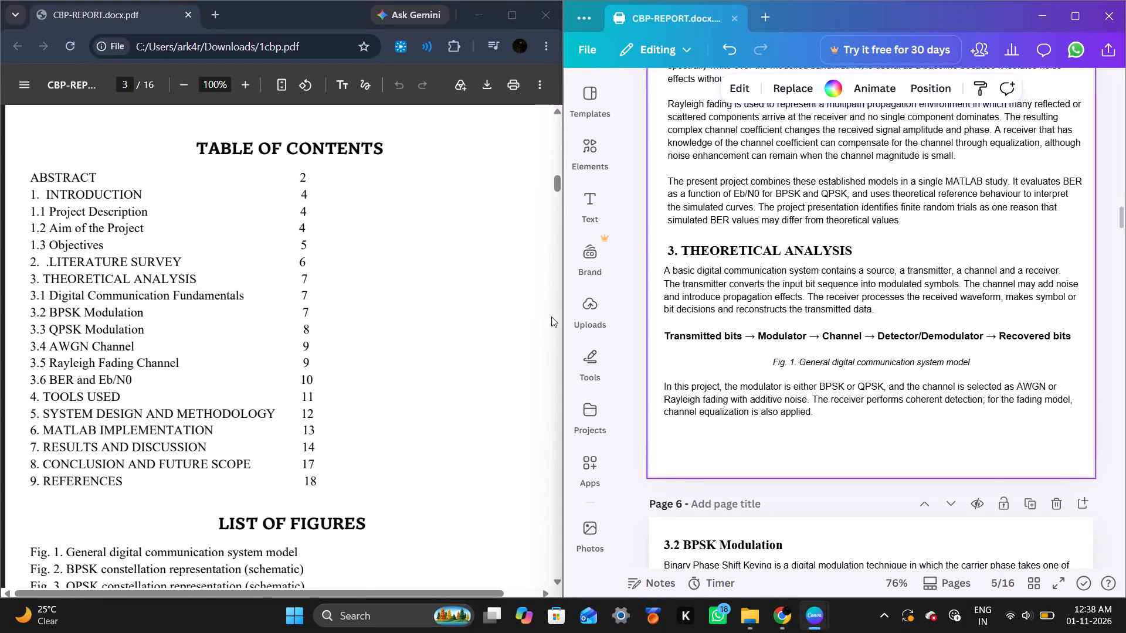
pyautogui.scroll(-5, 529, 350)
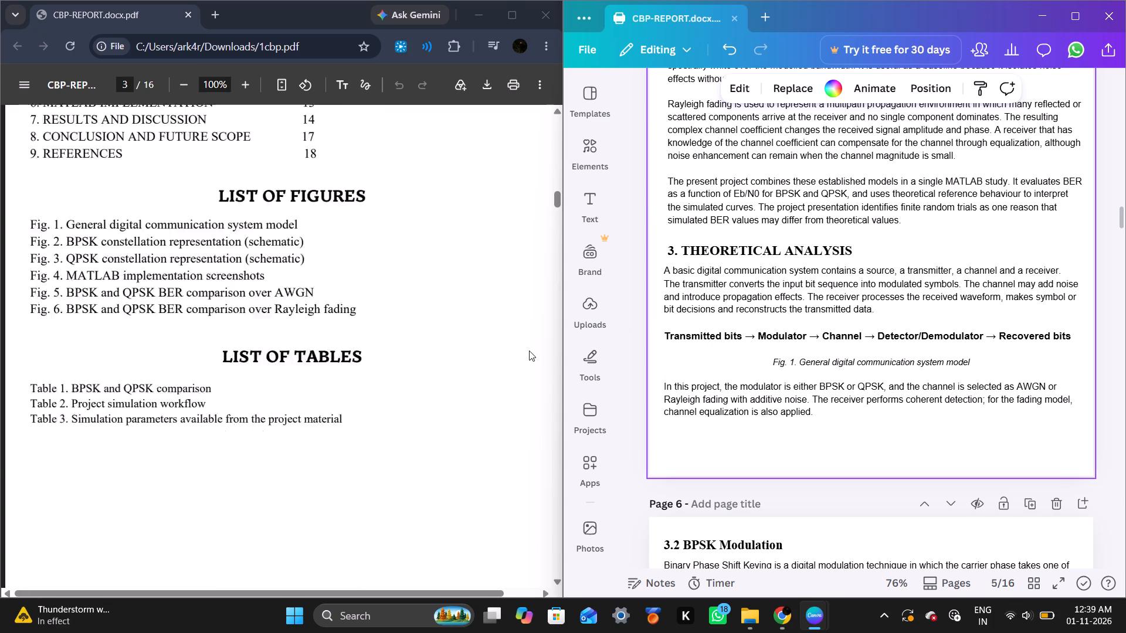
pyautogui.scroll(-13, 529, 350)
pyautogui.scroll(4, 529, 350)
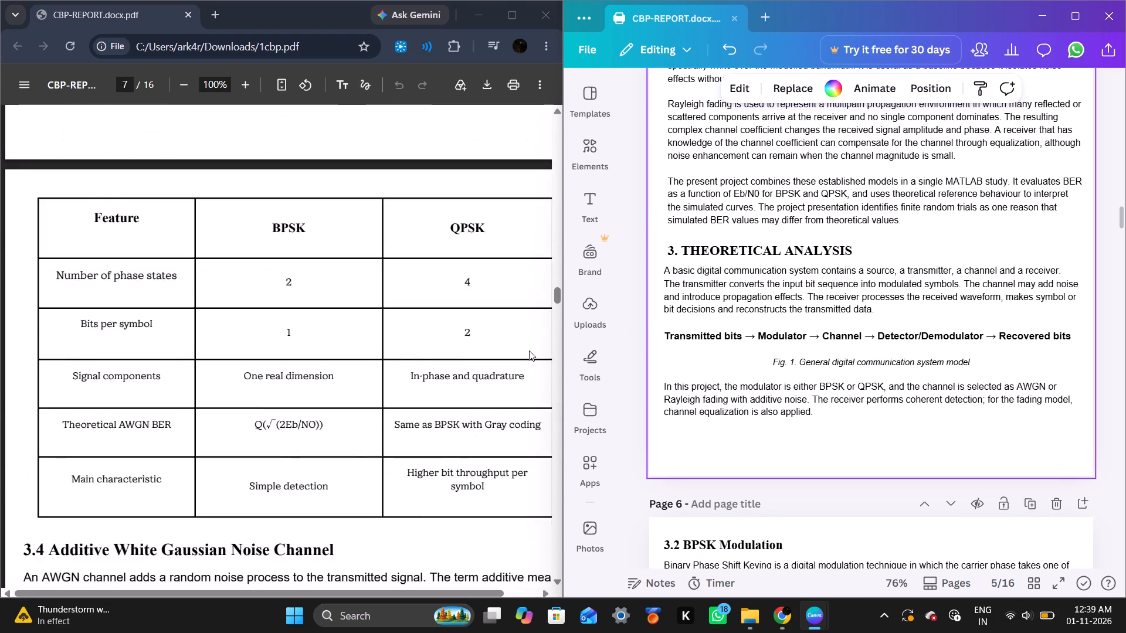
pyautogui.scroll(2, 529, 350)
pyautogui.scroll(-8, 529, 350)
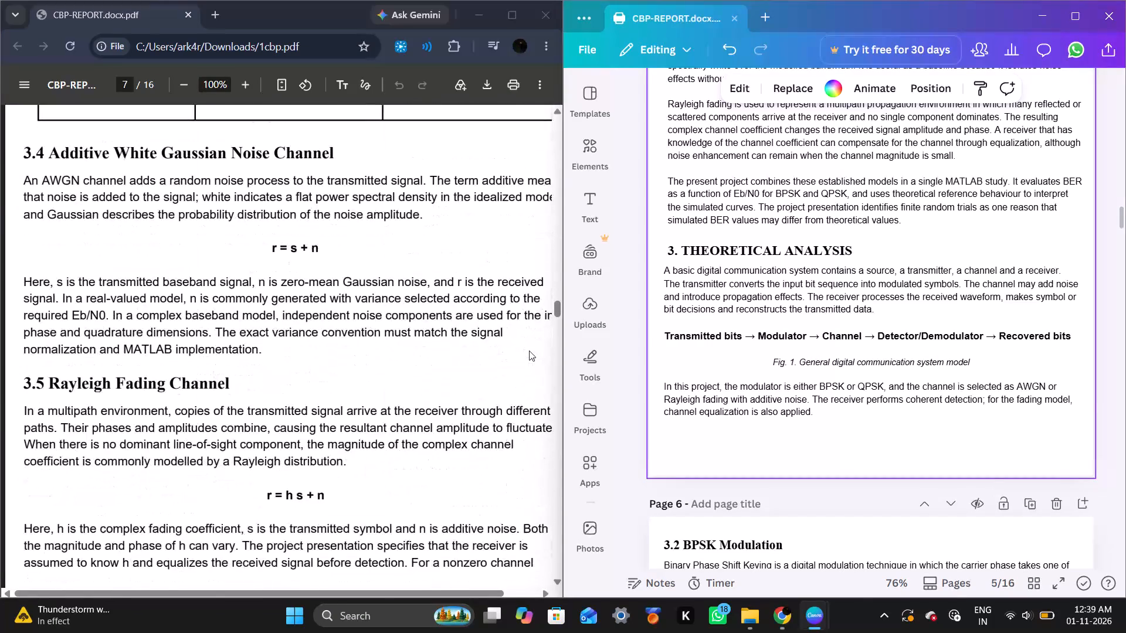
pyautogui.scroll(-2, 529, 350)
pyautogui.scroll(4, 529, 350)
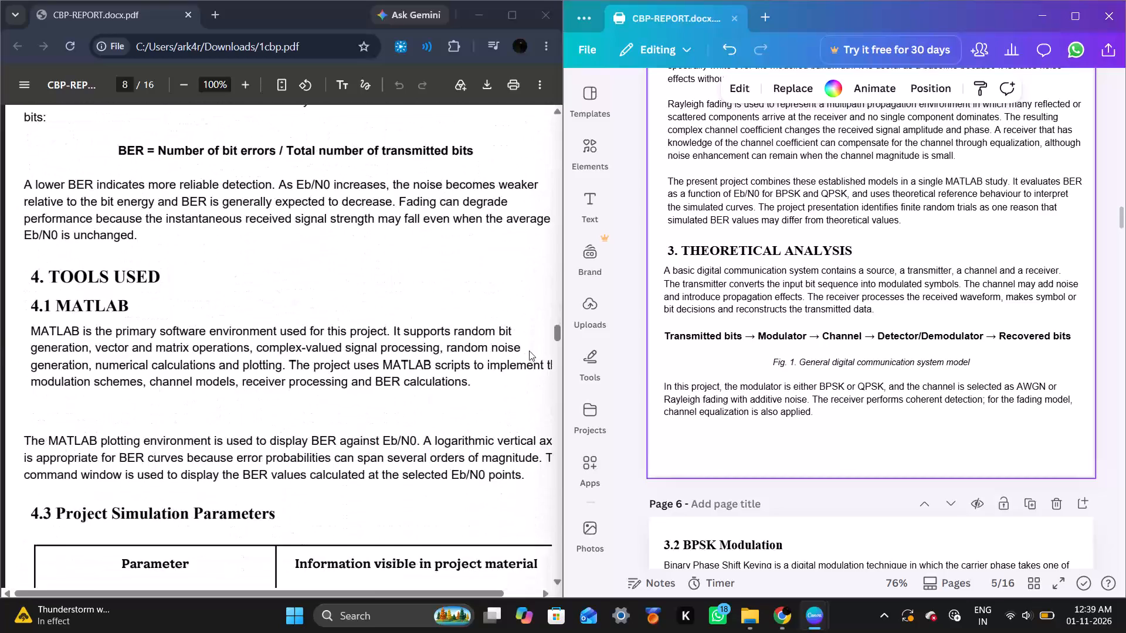
pyautogui.scroll(8, 529, 350)
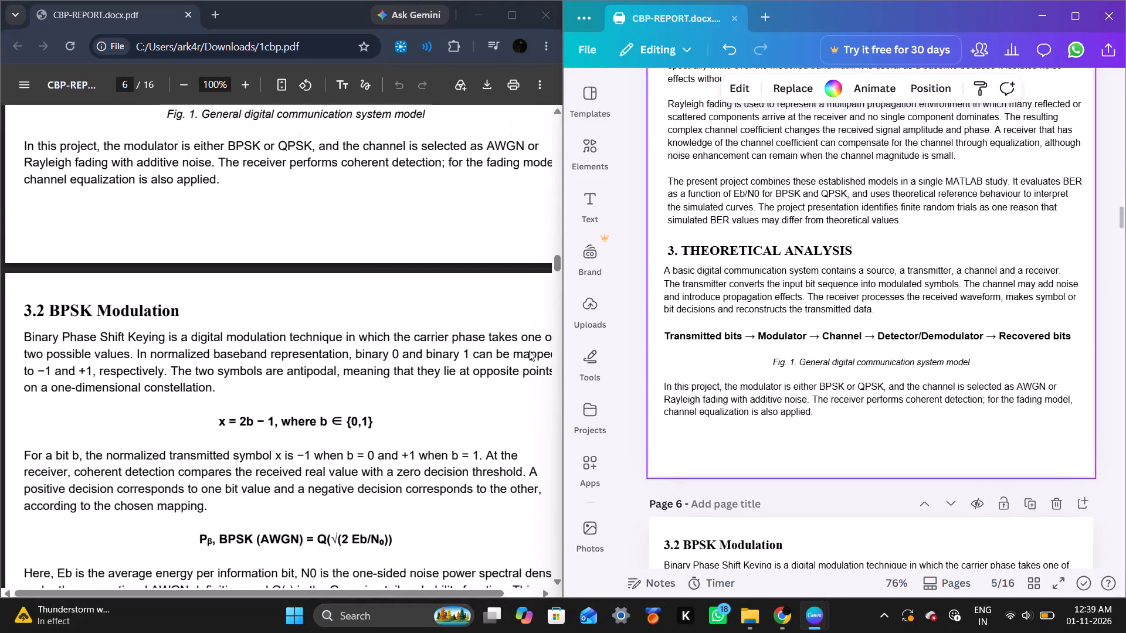
pyautogui.scroll(-1, 529, 350)
# Set the table of contents page number for 3.1 Digital Communication Fundamentals to 5 in the Canva report.
pyautogui.scroll(12, 873, 170)
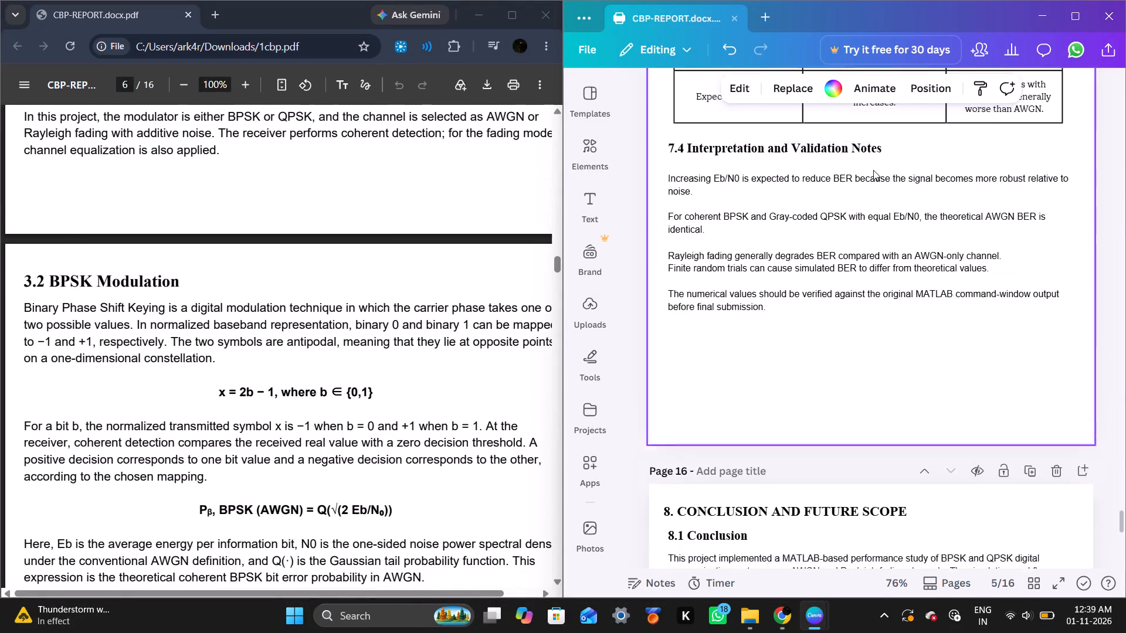
pyautogui.scroll(10, 868, 264)
pyautogui.scroll(14, 868, 264)
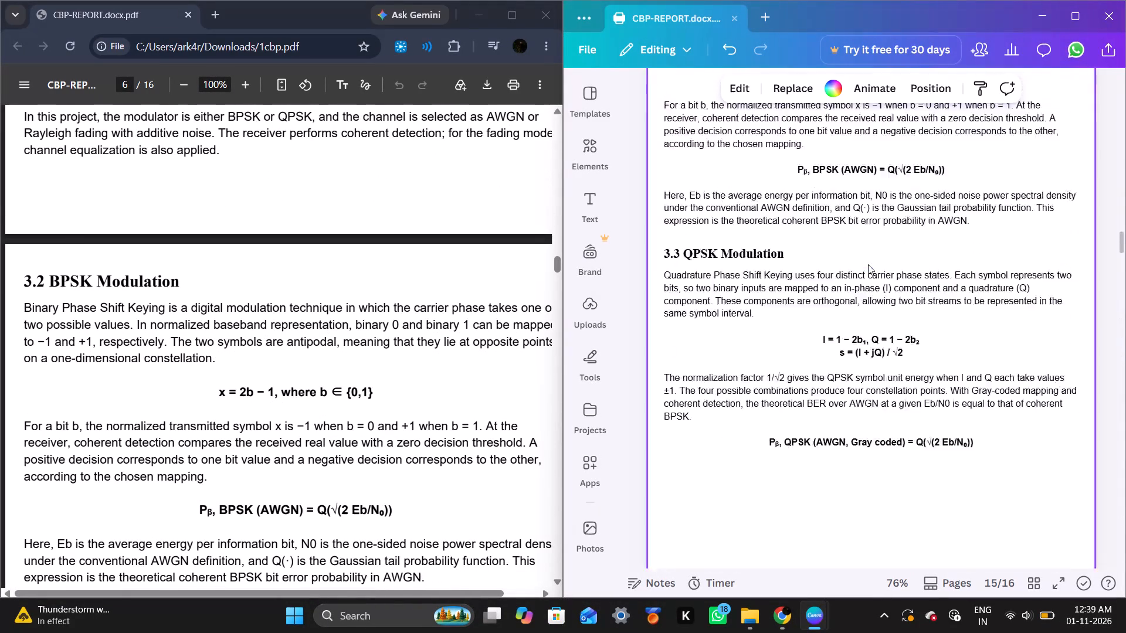
pyautogui.scroll(7, 868, 264)
pyautogui.scroll(-2, 868, 264)
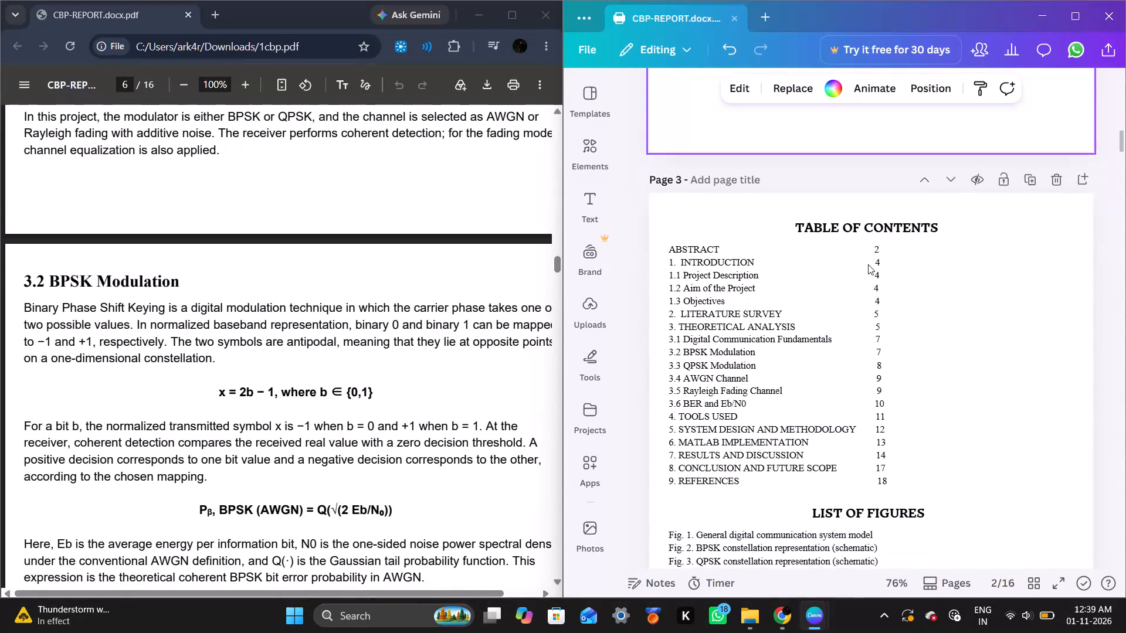
pyautogui.scroll(-2, 868, 264)
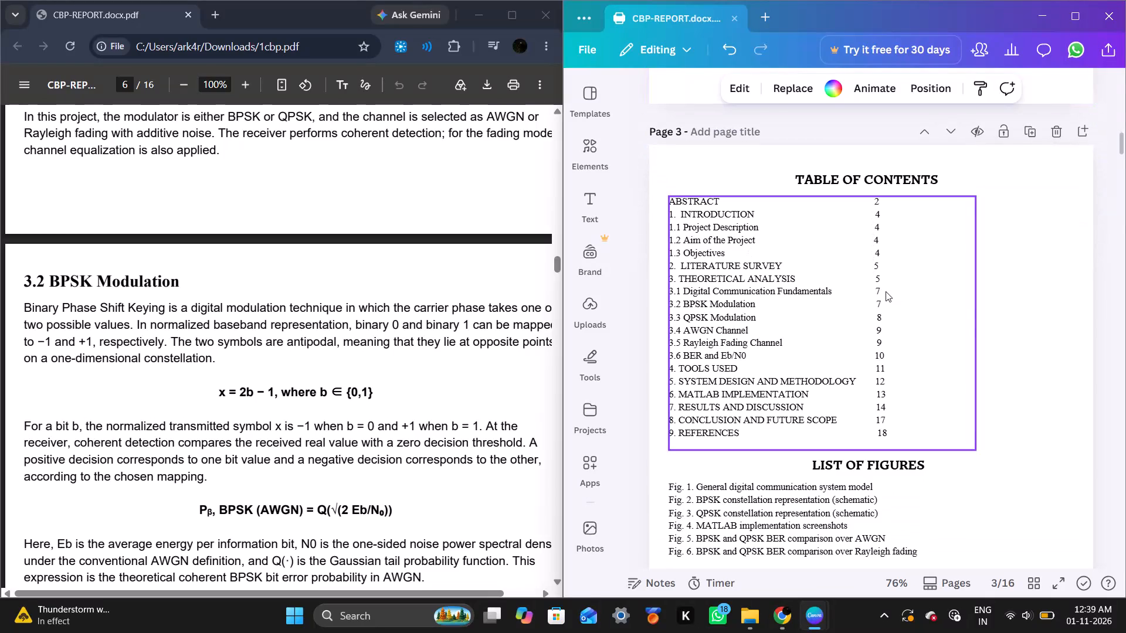
pyautogui.click(886, 291)
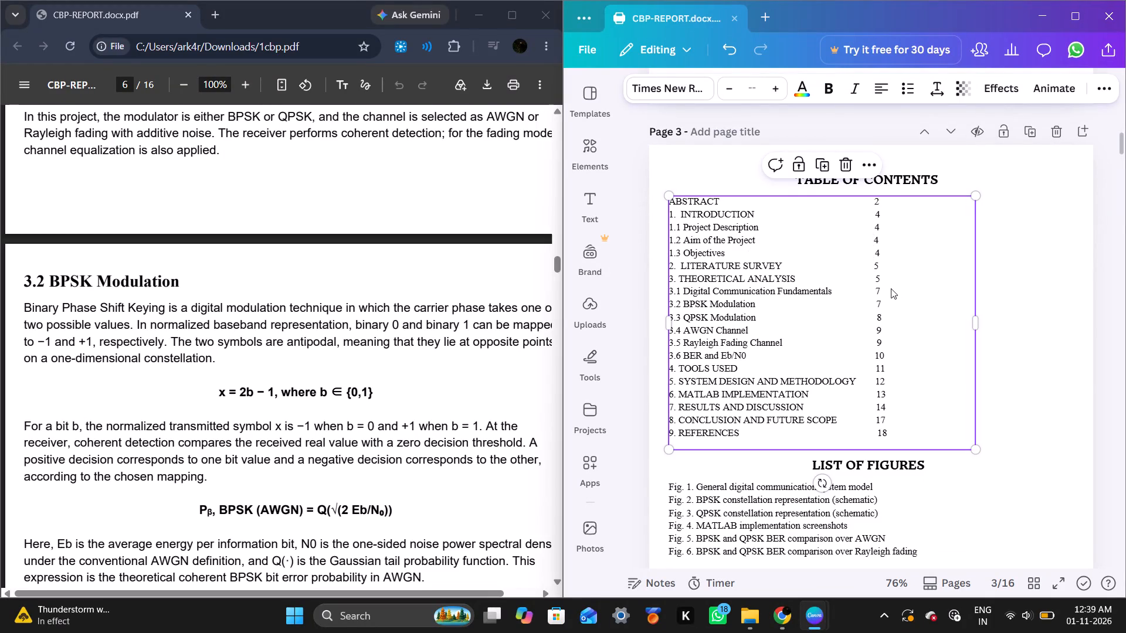
pyautogui.hscroll(1, 416, 290)
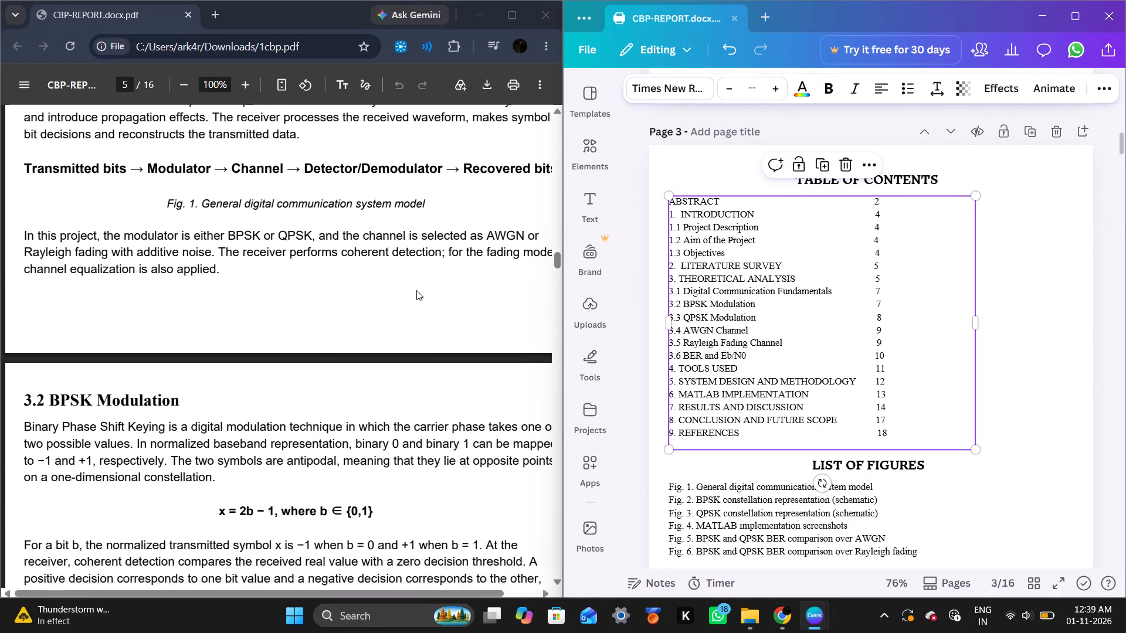
pyautogui.hscroll(1, 416, 290)
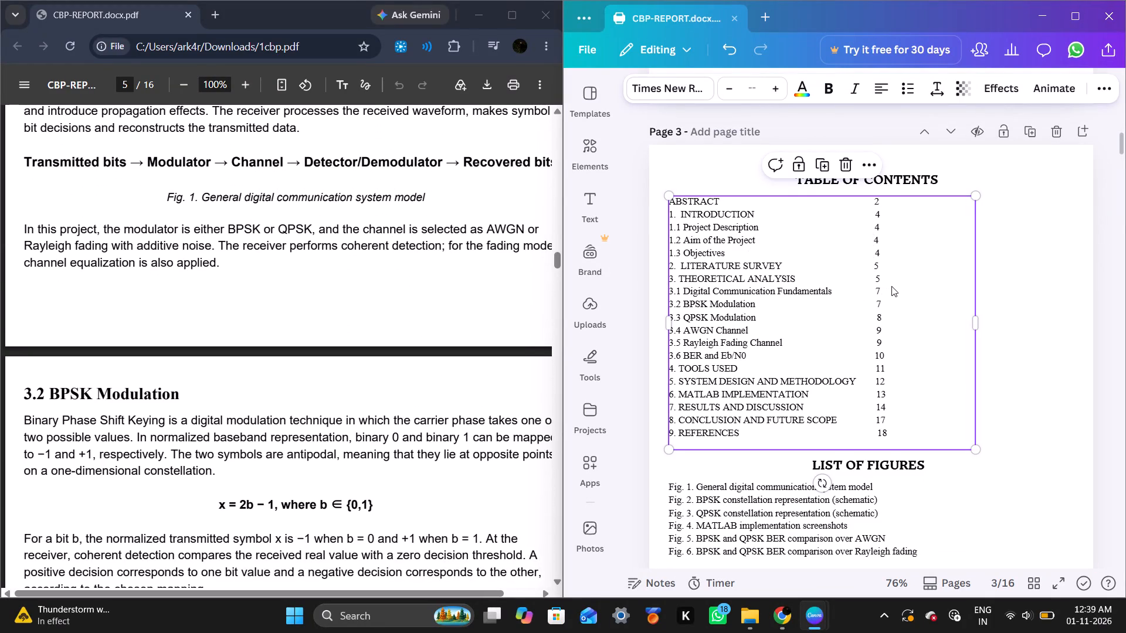
pyautogui.click(891, 286)
pyautogui.click(891, 286)
pyautogui.press('BackSpace')
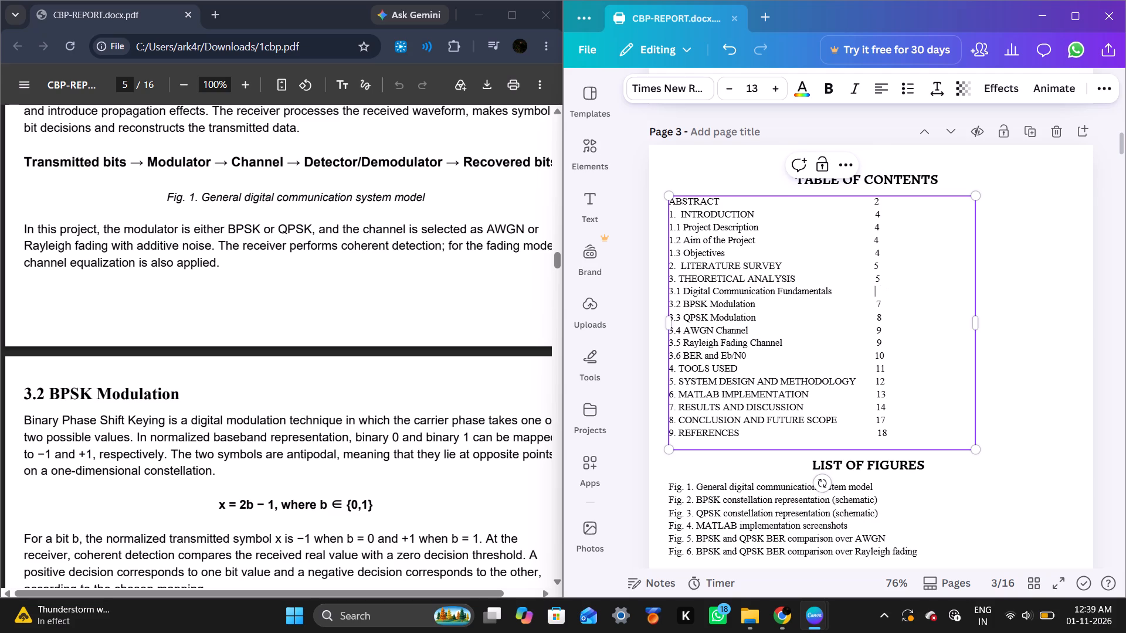
pyautogui.press('5')
# Set the table of contents page number for 3.2 BPSK Modulation to 6.
pyautogui.press('Down')
pyautogui.press('BackSpace')
pyautogui.press('6')
# Locate the 3.3 QPSK Modulation section in the PDF and set its table of contents page number to 6.
pyautogui.press('Down')
pyautogui.scroll(-1, 529, 337)
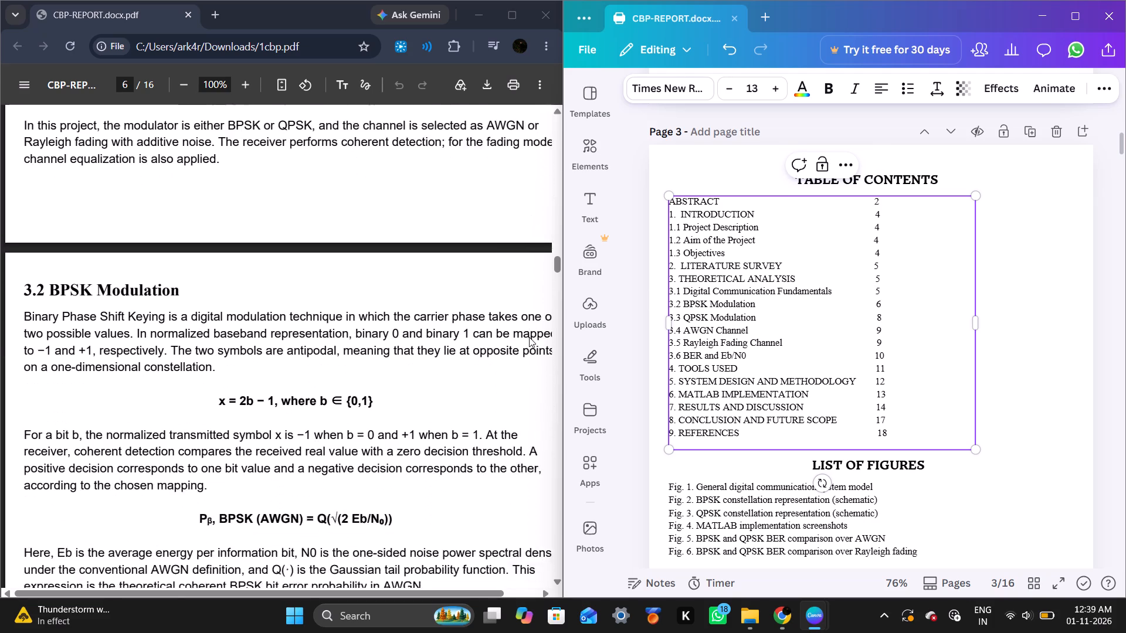
pyautogui.scroll(-3, 529, 337)
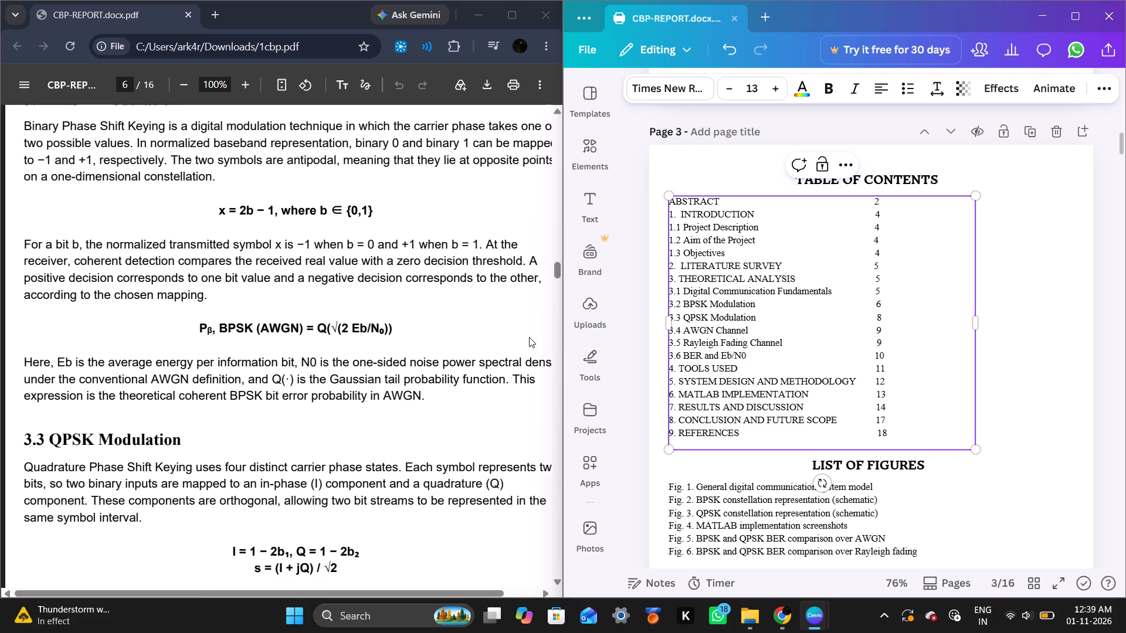
pyautogui.press('BackSpace')
pyautogui.press('6')
# Locate the 3.4 Additive White Gaussian Noise Channel section in the PDF and set the 3.4 AWGN Channel contents entry to page 7.
pyautogui.scroll(-7, 238, 300)
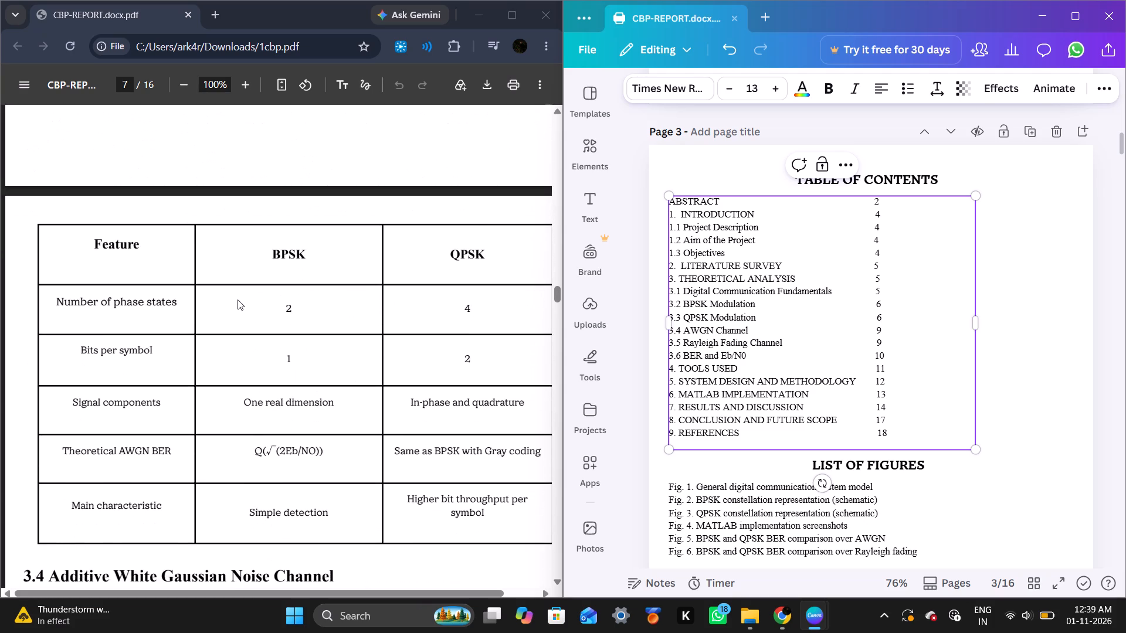
pyautogui.scroll(-2, 238, 300)
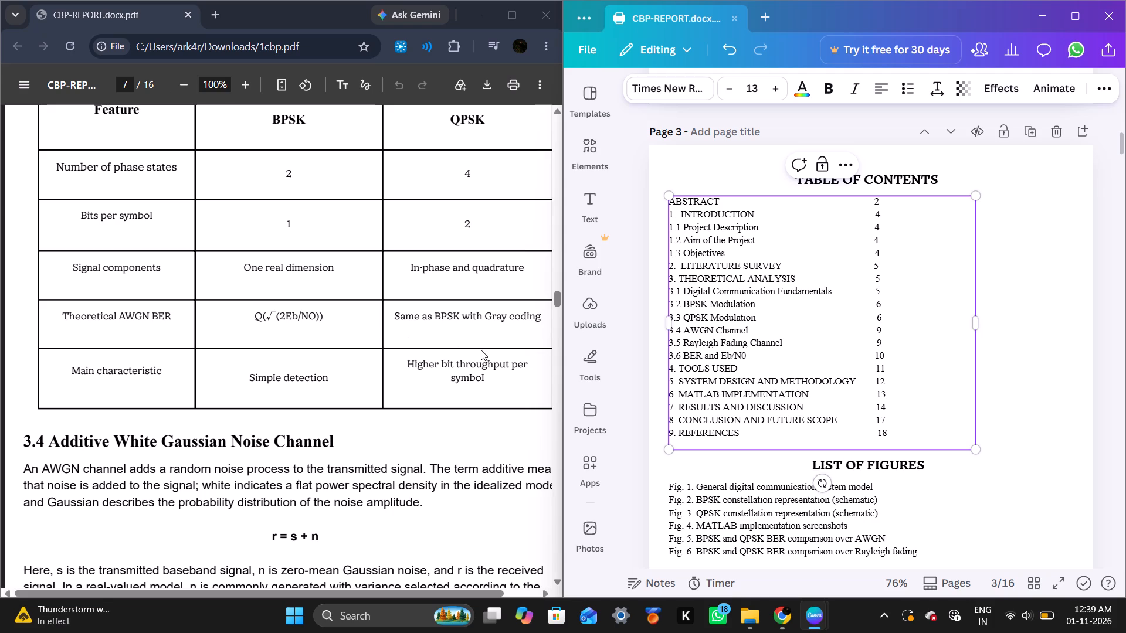
pyautogui.press('Down')
pyautogui.press('BackSpace')
pyautogui.press('7')
# Set the table of contents page number for 3.5 Rayleigh Fading Channel to 7.
pyautogui.press('Down')
pyautogui.press('BackSpace')
pyautogui.press('7')
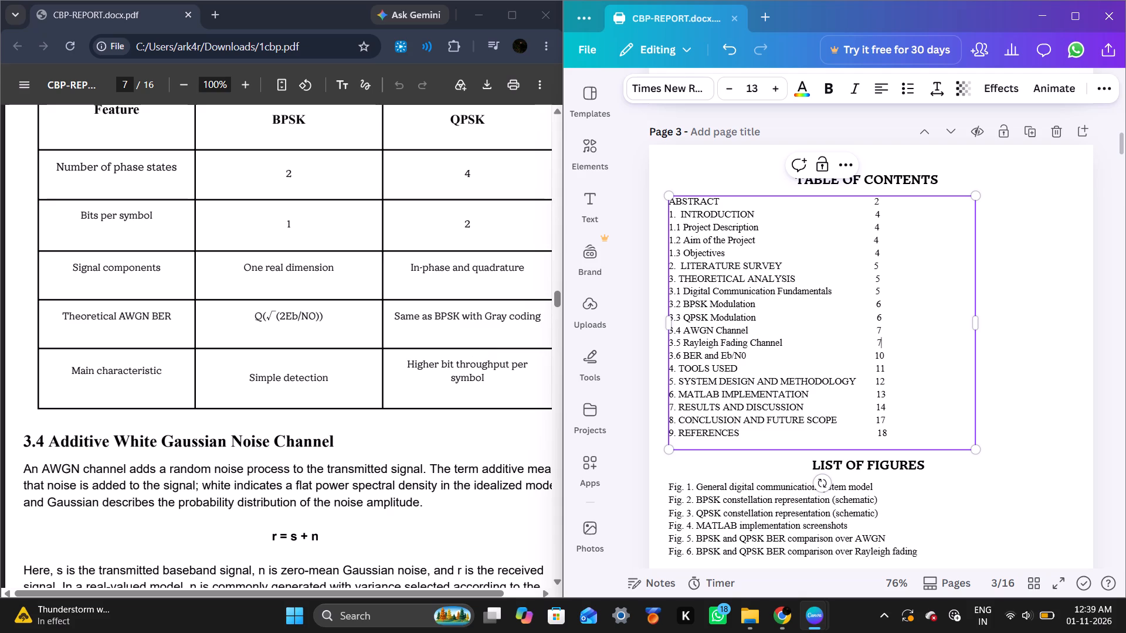
# Locate the 3.6 Eb/N0 and Bit Error Rate section in the PDF and set the 3.6 BER and Eb/N0 contents entry to page 8.
pyautogui.scroll(-4, 469, 278)
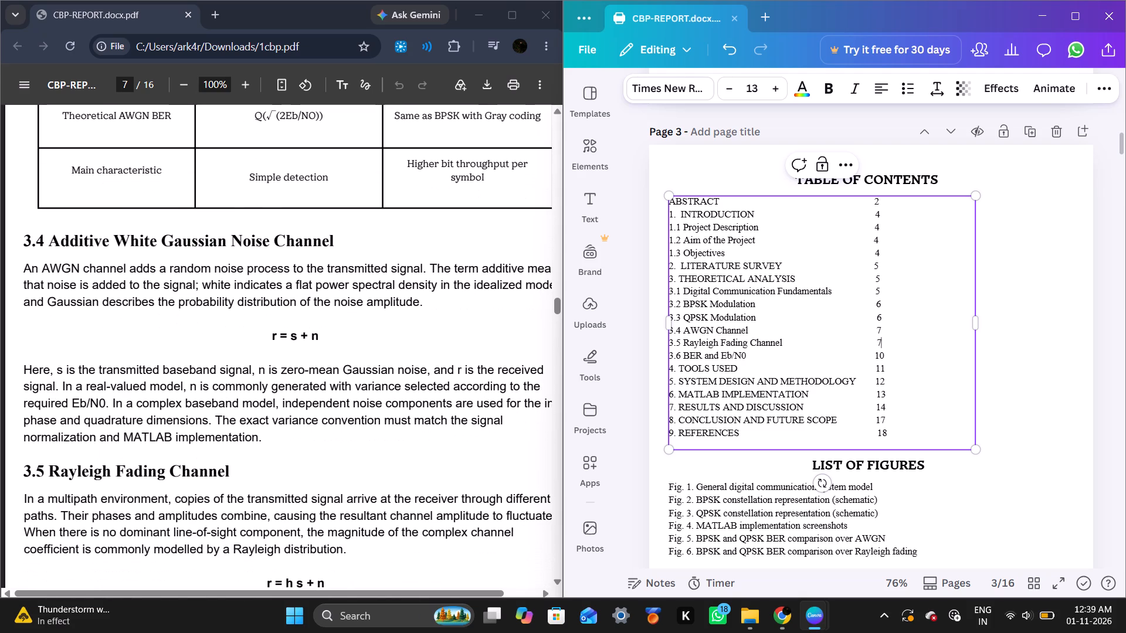
pyautogui.scroll(-6, 469, 278)
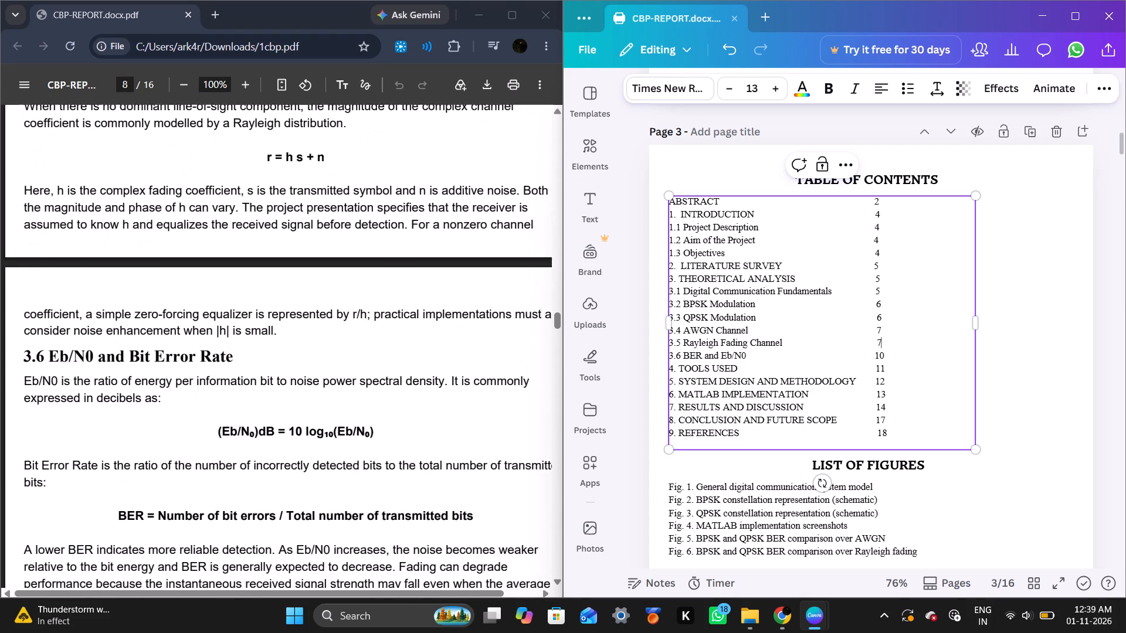
pyautogui.scroll(-2, 469, 278)
pyautogui.press('Down')
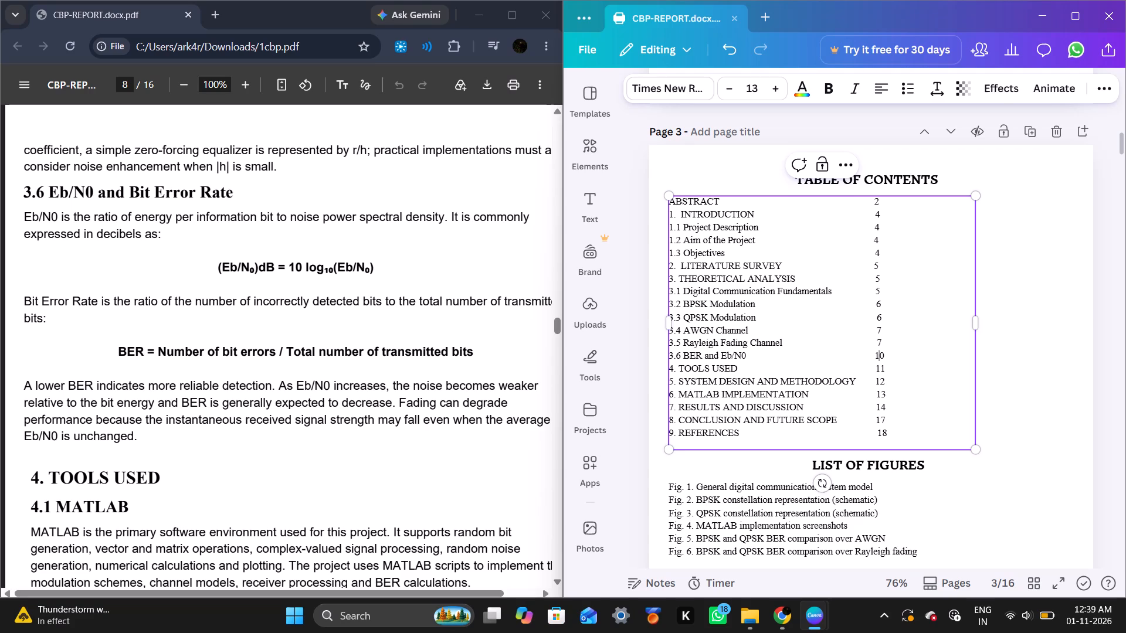
pyautogui.press('Right')
pyautogui.press('BackSpace')
pyautogui.press('BackSpace')
pyautogui.press('8')
# Set the table of contents page number for 4. TOOLS USED to 8, matching its heading in the PDF.
pyautogui.scroll(-3, 402, 249)
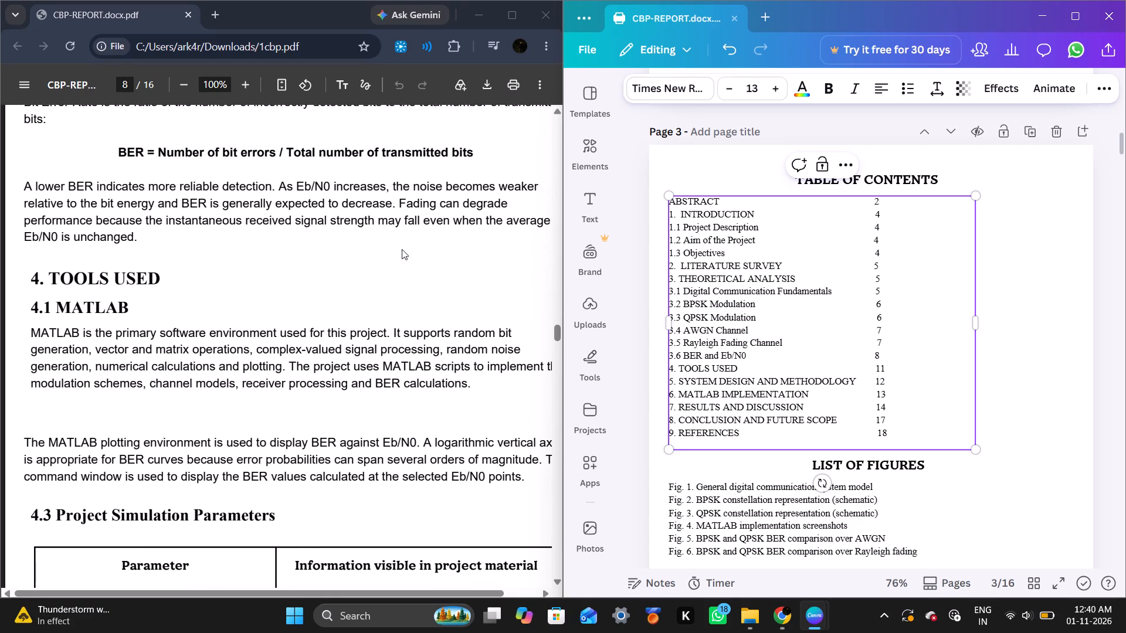
pyautogui.press('Down')
pyautogui.press('Right')
pyautogui.press('BackSpace')
pyautogui.press('BackSpace')
pyautogui.press('8')
# Locate section 5, SYSTEM DESIGN AND METHODOLOGY, in the PDF and set its table of contents page number to 9.
pyautogui.scroll(-3, 348, 307)
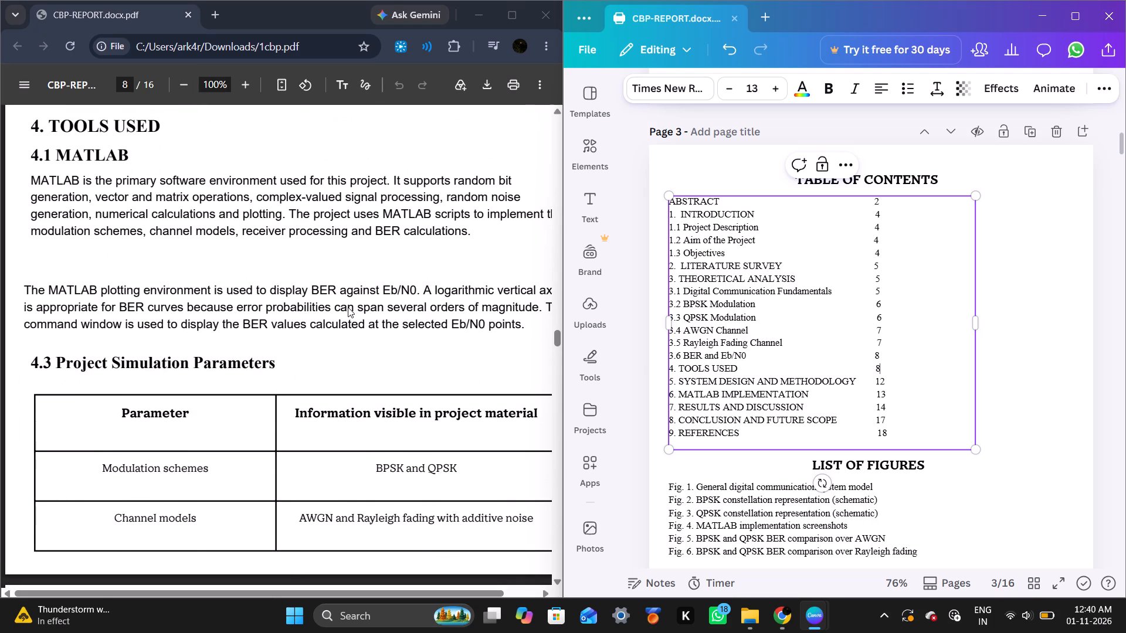
pyautogui.scroll(-2, 348, 307)
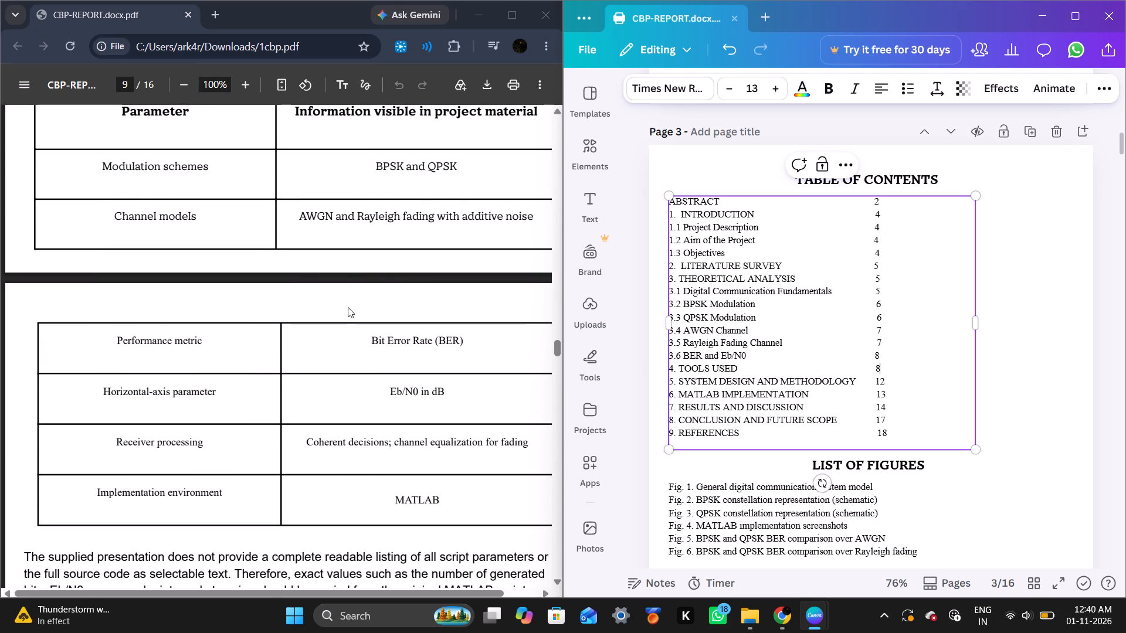
pyautogui.scroll(-5, 348, 307)
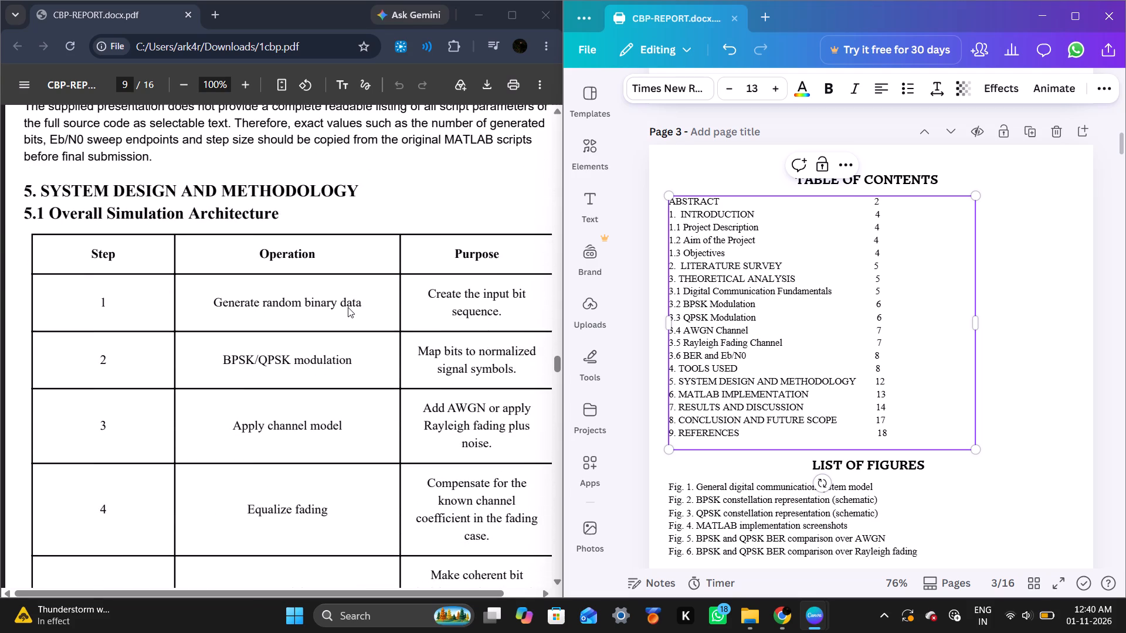
pyautogui.press('Down')
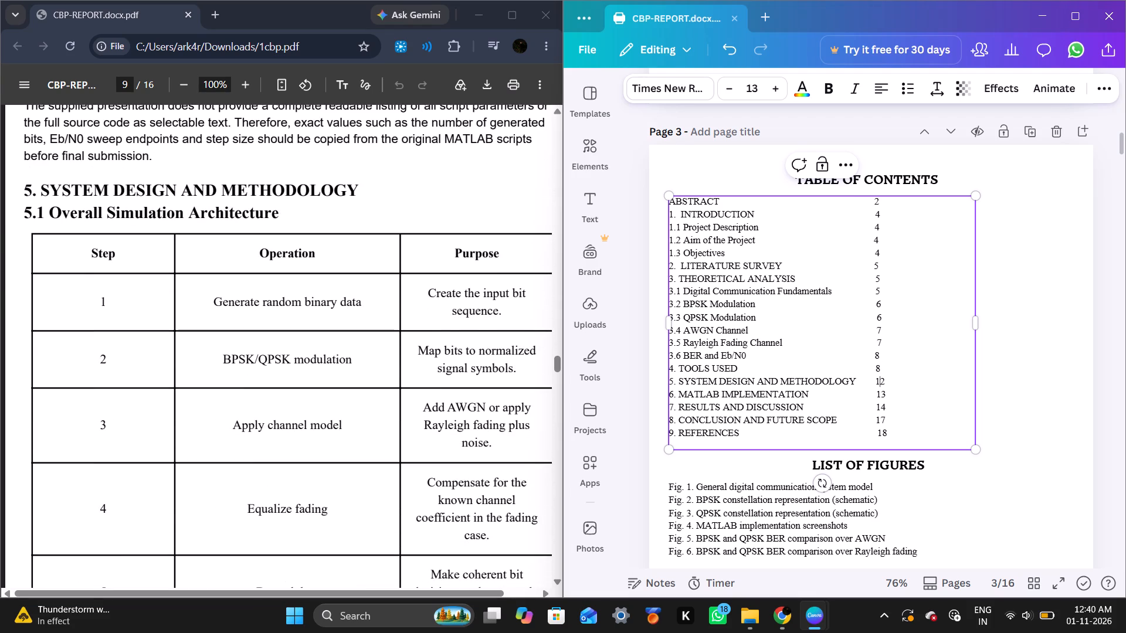
pyautogui.press('Right')
pyautogui.press('Right')
pyautogui.press('Left')
pyautogui.press('BackSpace')
pyautogui.press('BackSpace')
pyautogui.press('9')
# Locate section 6, MATLAB IMPLEMENTATION, in the PDF and set its table of contents page number to 11.
pyautogui.scroll(-2, 338, 330)
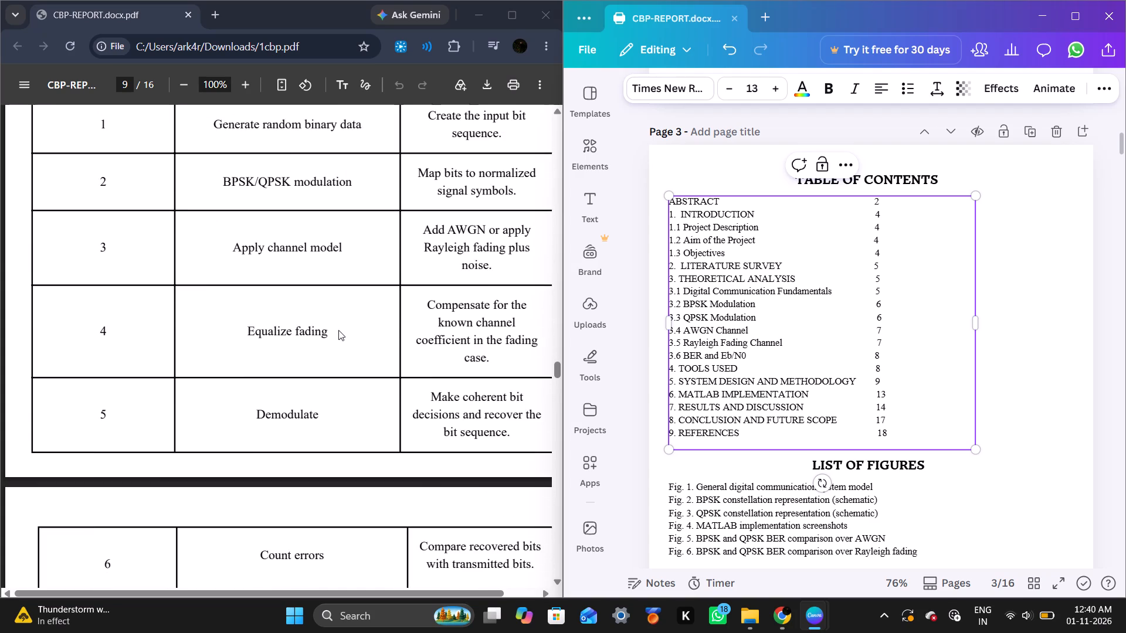
pyautogui.scroll(-6, 338, 330)
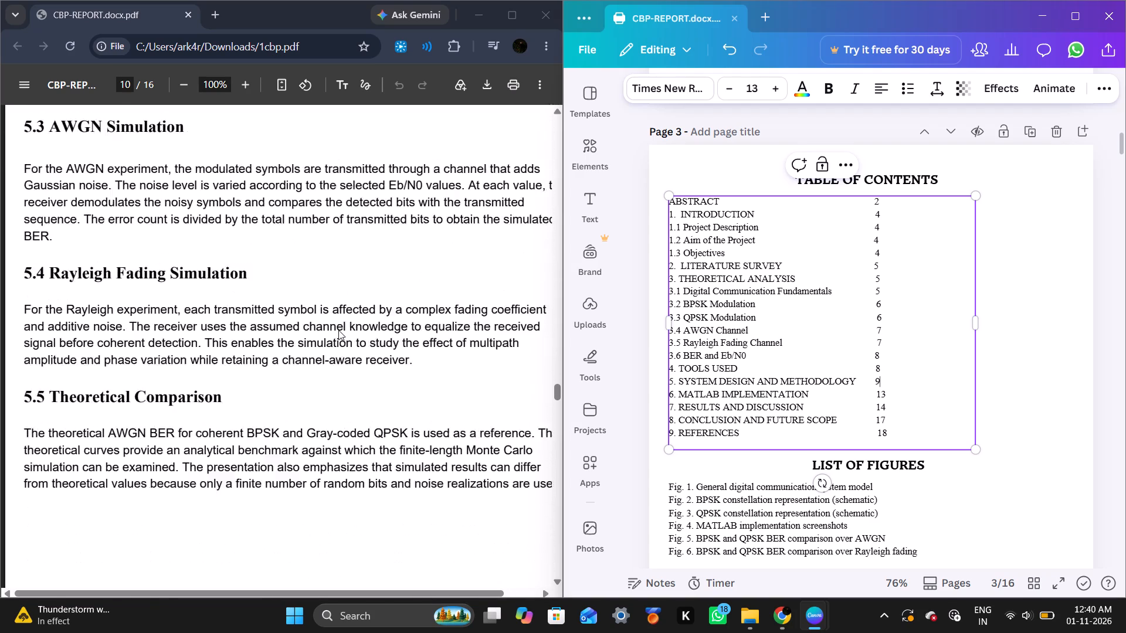
pyautogui.scroll(-4, 338, 330)
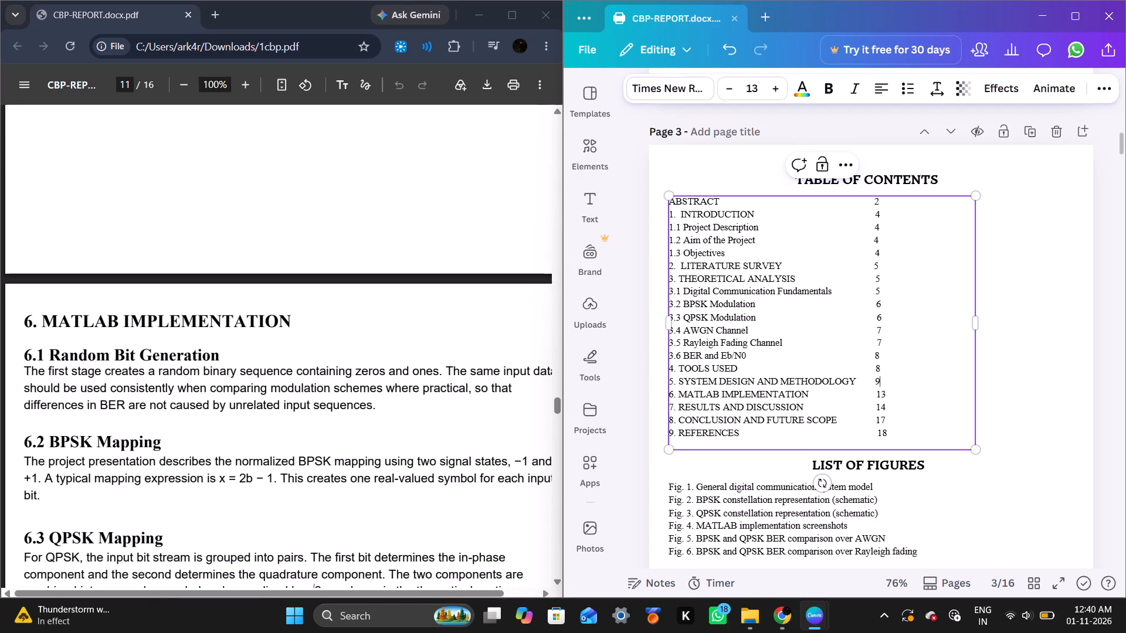
pyautogui.press('Down')
pyautogui.press('Right')
pyautogui.press('BackSpace')
pyautogui.press('BackSpace')
pyautogui.scroll(-2, 380, 356)
pyautogui.write('11')
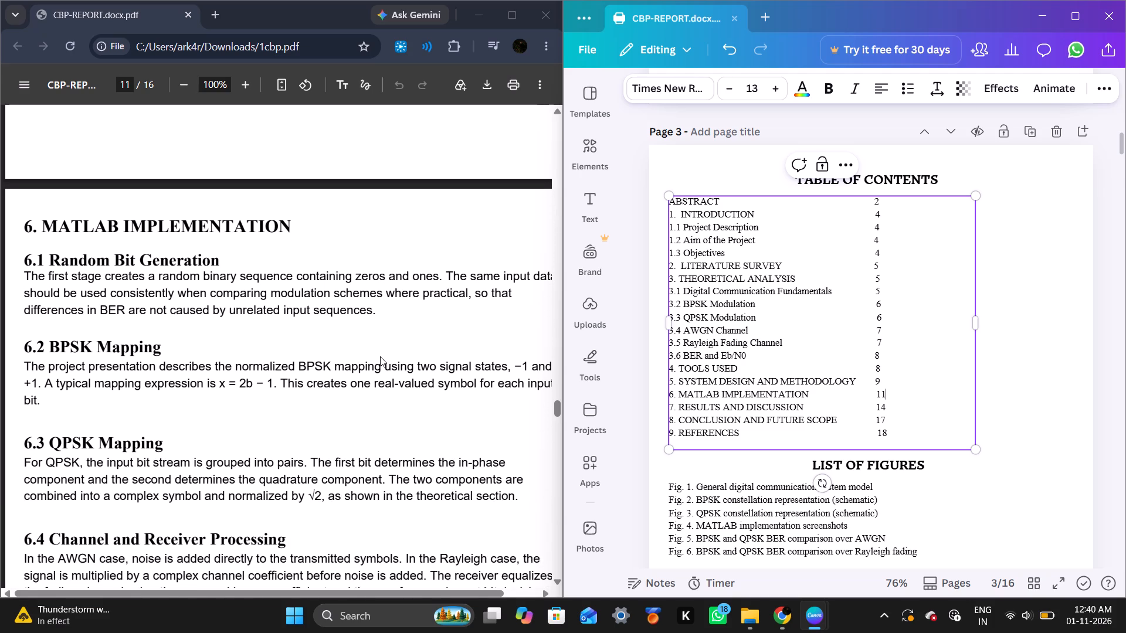
# Locate section 7, RESULTS AND DISCUSSION, in the PDF and set its table of contents page number to 13.
pyautogui.scroll(-5, 380, 356)
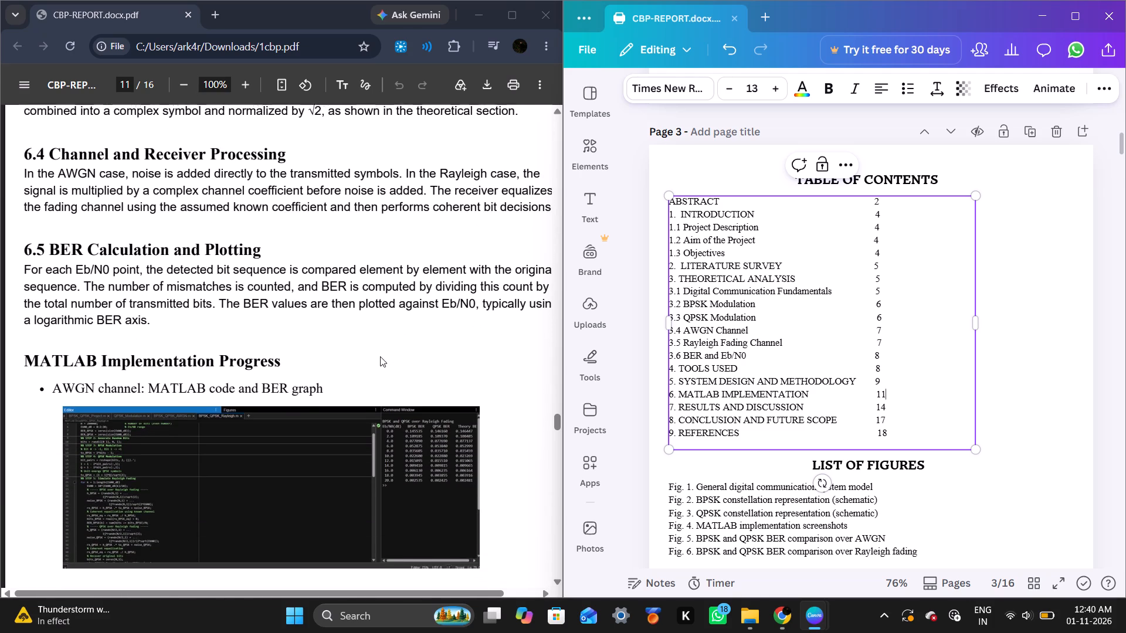
pyautogui.scroll(-1, 380, 356)
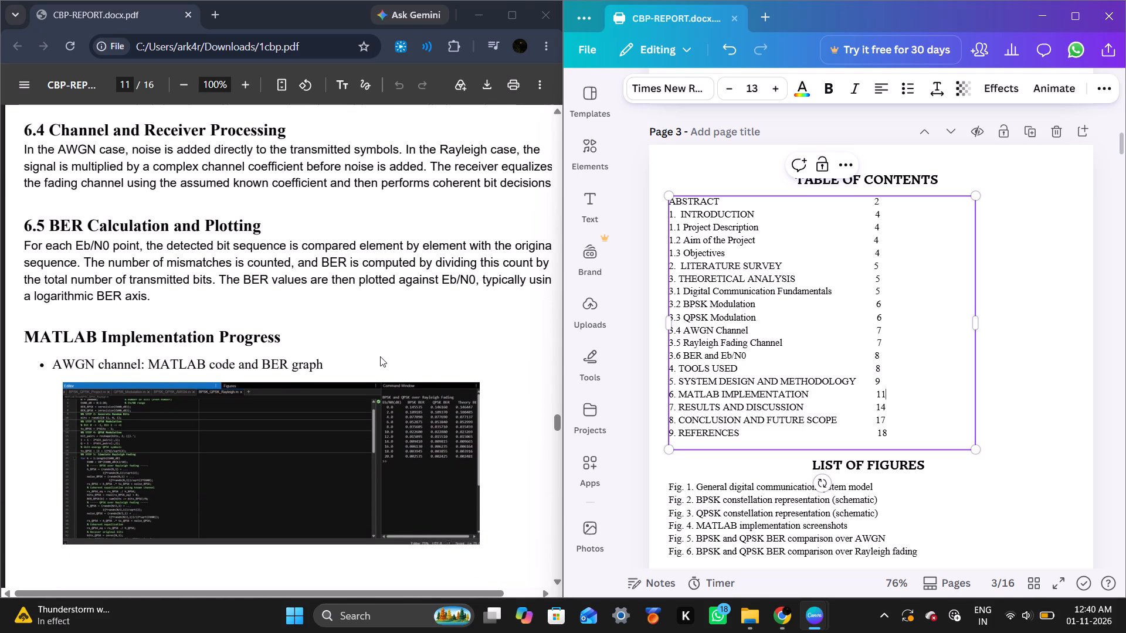
pyautogui.scroll(-1, 380, 356)
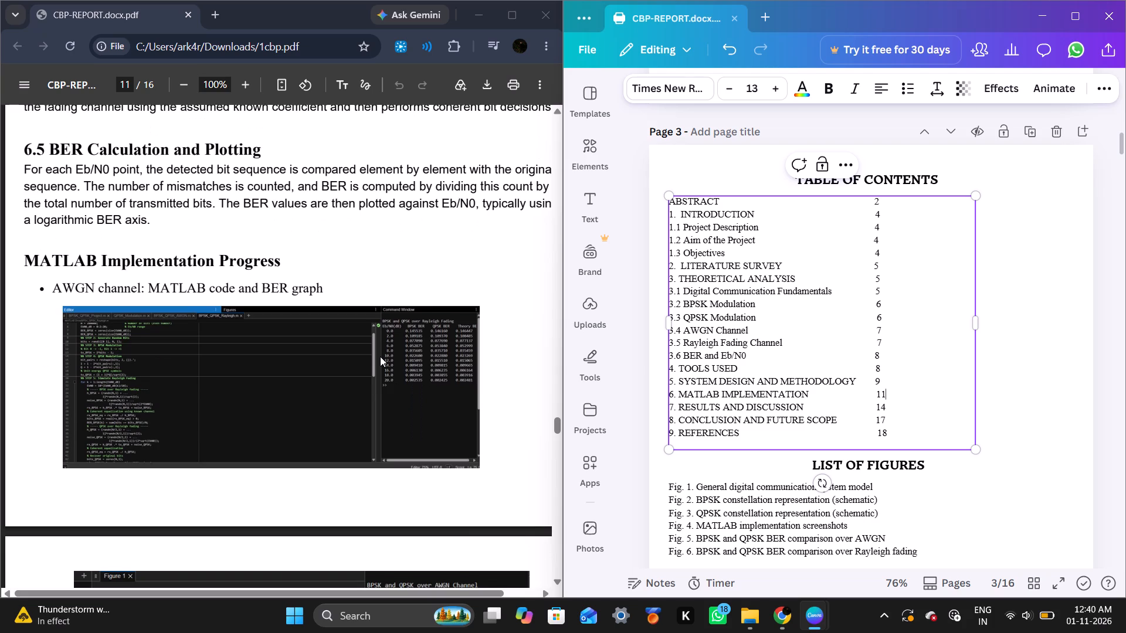
pyautogui.scroll(-12, 380, 356)
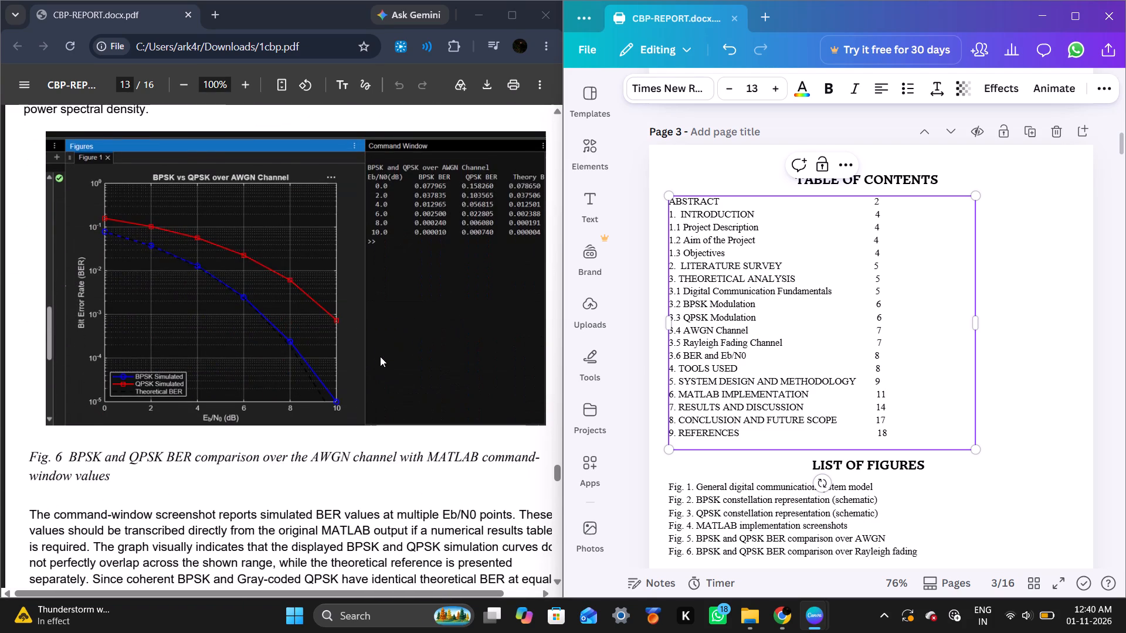
pyautogui.scroll(1, 380, 356)
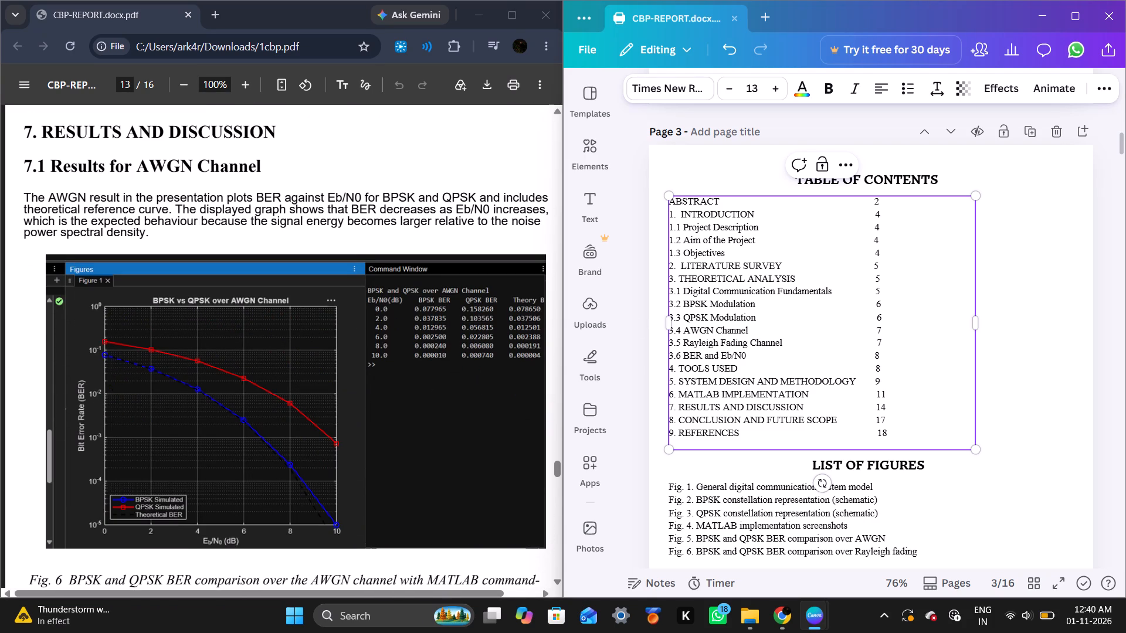
pyautogui.press('Down')
pyautogui.press('BackSpace')
pyautogui.press('3')
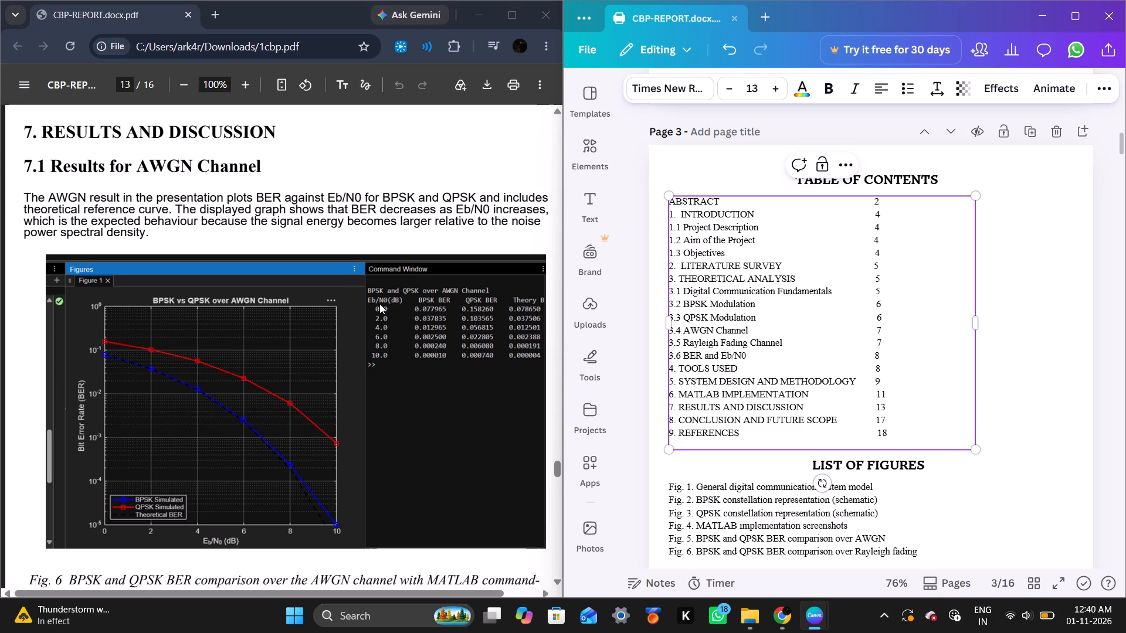
# Locate section 8, CONCLUSION AND FUTURE SCOPE, in the PDF and set its table of contents page number to 16.
pyautogui.scroll(-8, 379, 304)
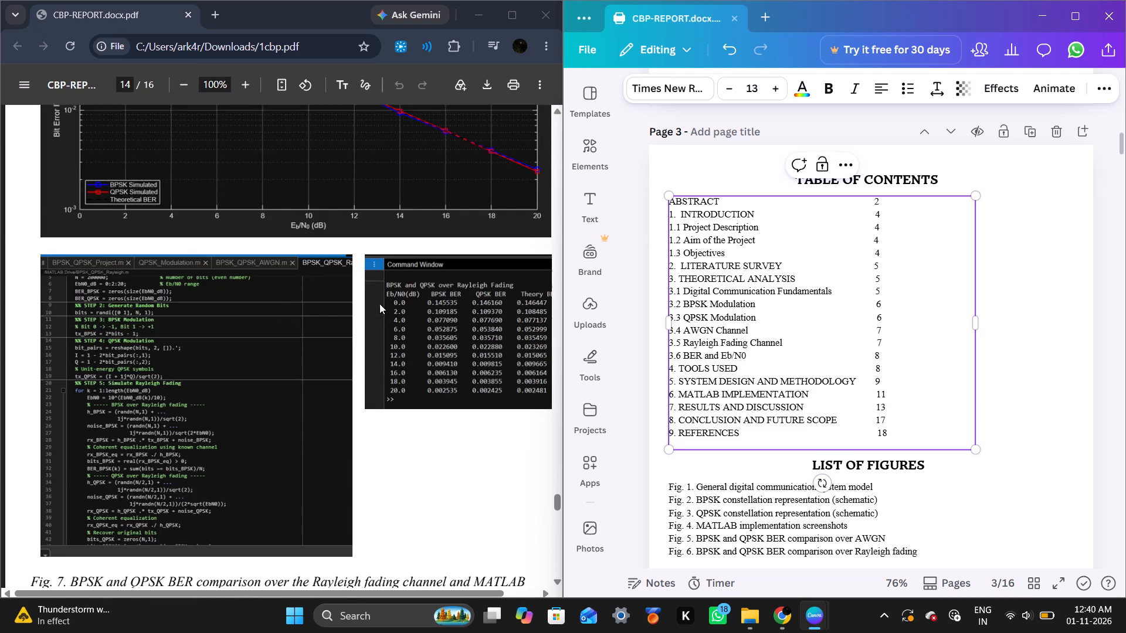
pyautogui.scroll(-7, 379, 304)
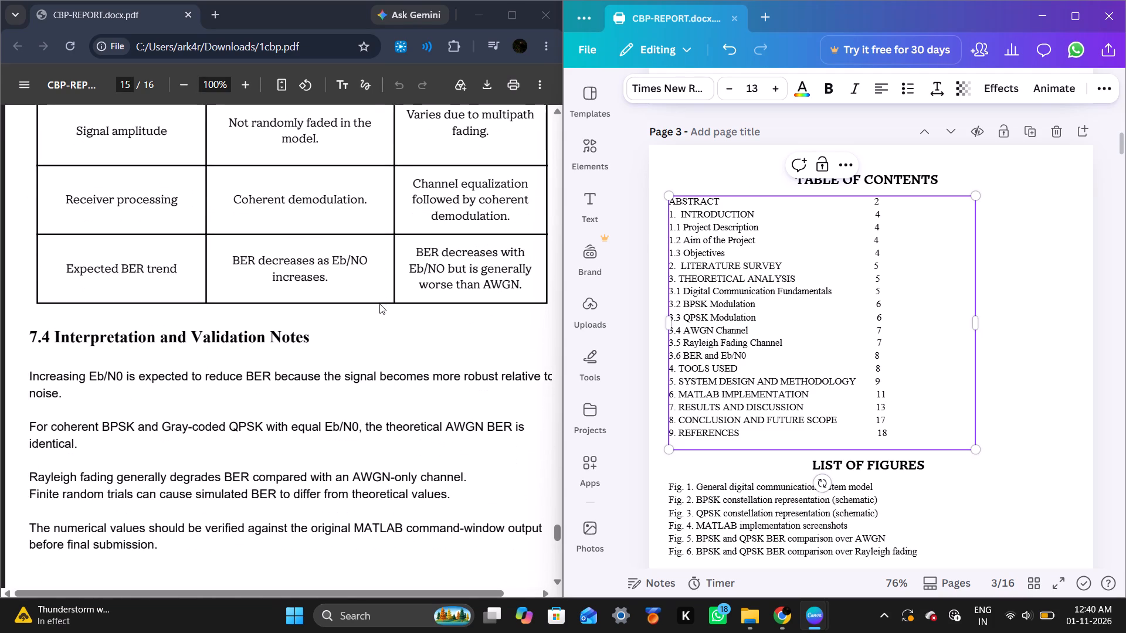
pyautogui.scroll(-4, 379, 304)
pyautogui.scroll(1, 379, 304)
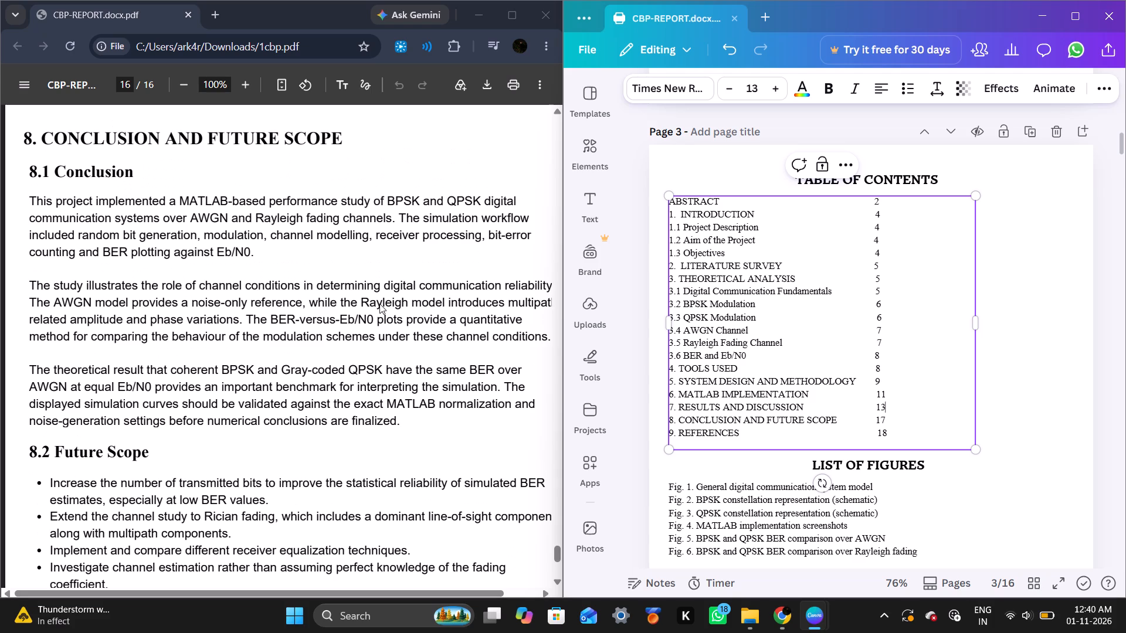
pyautogui.press('Down')
pyautogui.press('BackSpace')
pyautogui.press('6')
# Locate section 9, REFERENCES, in the PDF and set its table of contents page number to 16.
pyautogui.scroll(-5, 327, 291)
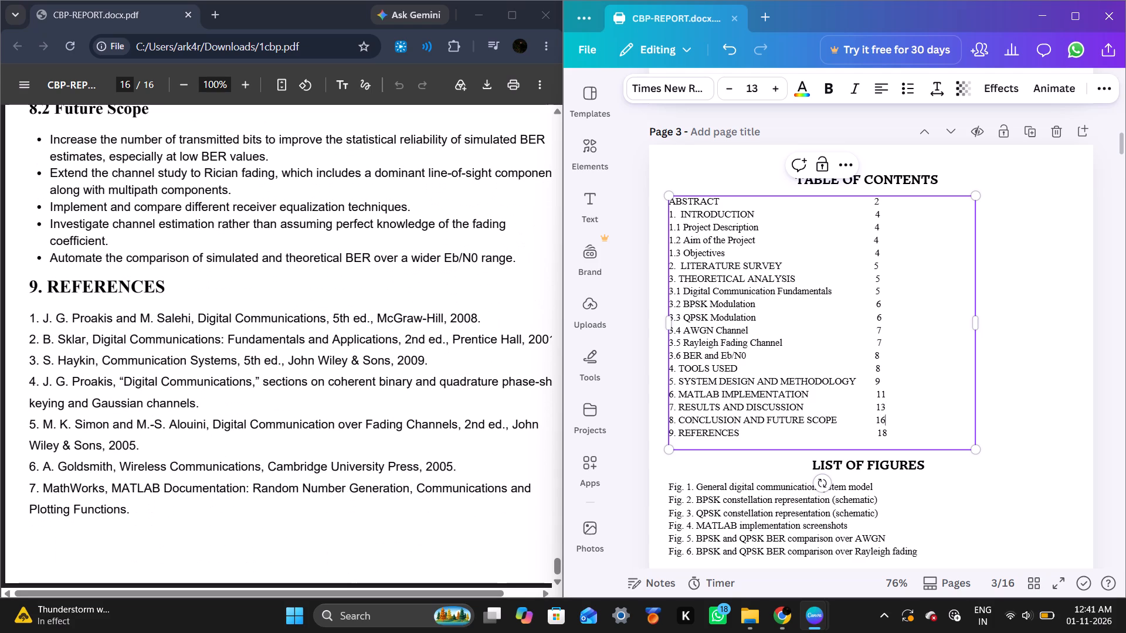
pyautogui.press('Down')
pyautogui.press('BackSpace')
pyautogui.press('6')
# Look back through the PDF's results section, comparing the BER comparison figures and captions with the report's List of Figures.
pyautogui.scroll(-1, 770, 304)
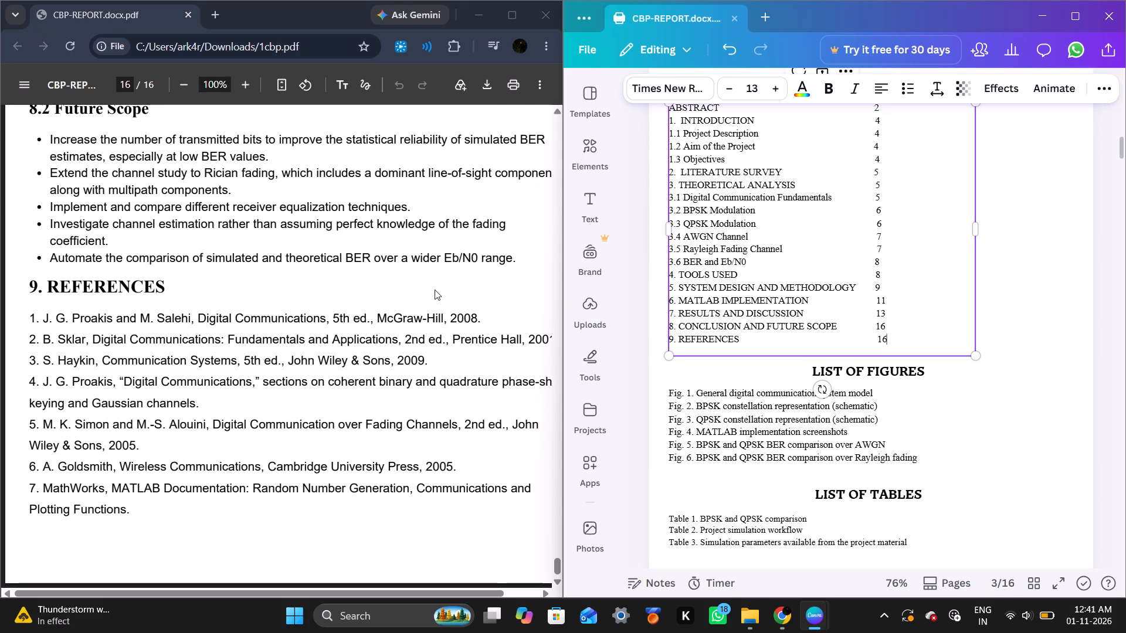
pyautogui.scroll(8, 435, 290)
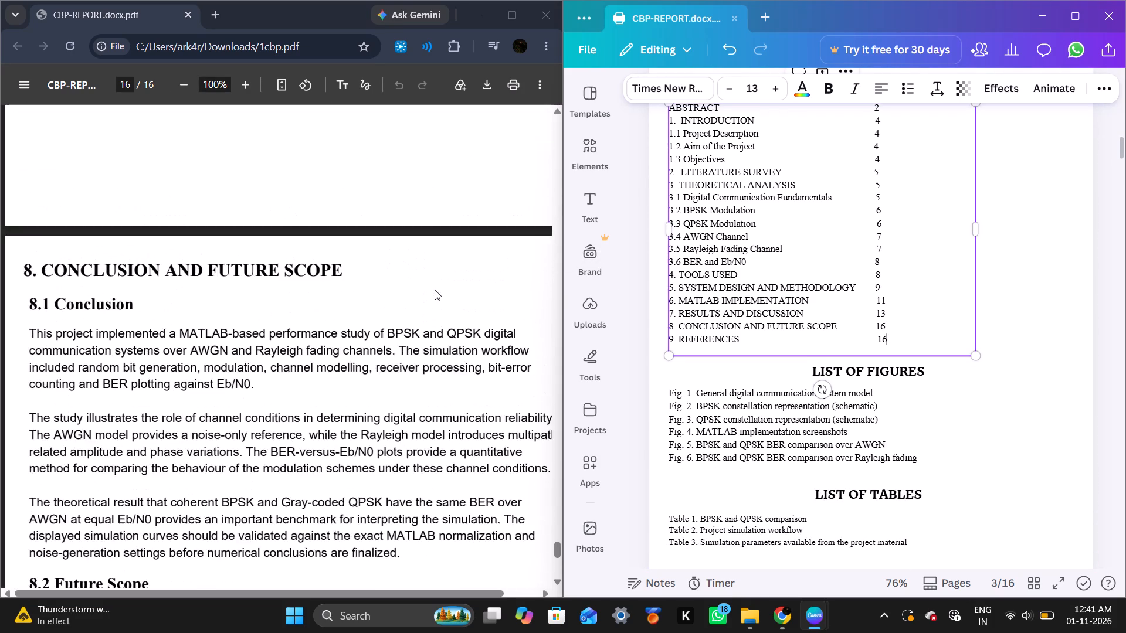
pyautogui.scroll(12, 435, 290)
pyautogui.scroll(-1, 435, 290)
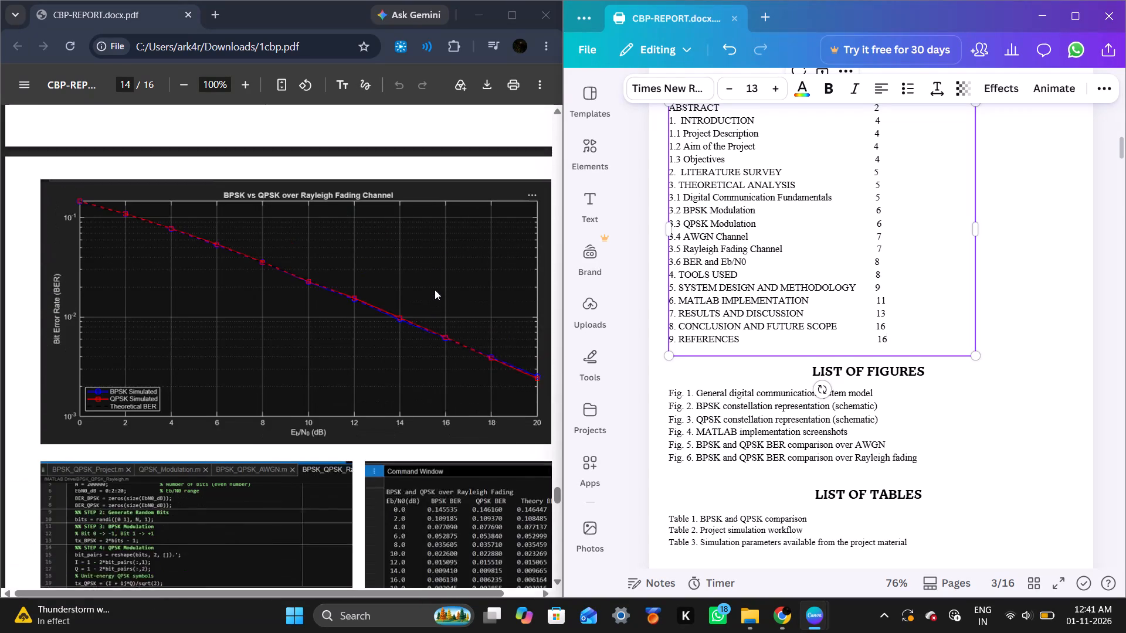
pyautogui.scroll(-2, 435, 290)
pyautogui.scroll(3, 435, 290)
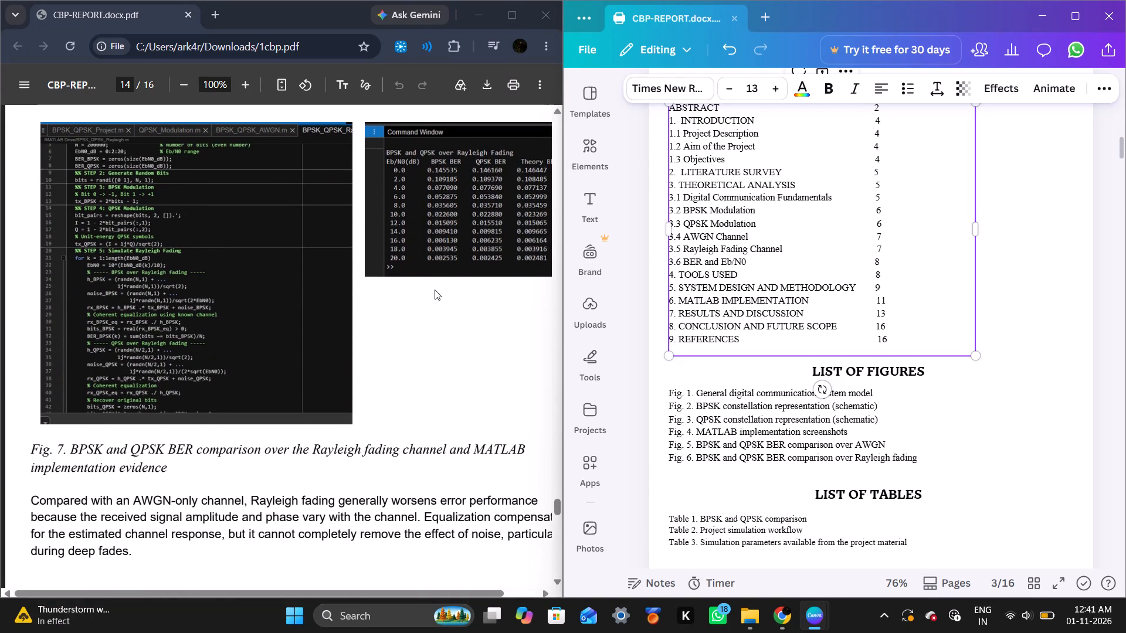
pyautogui.scroll(17, 435, 290)
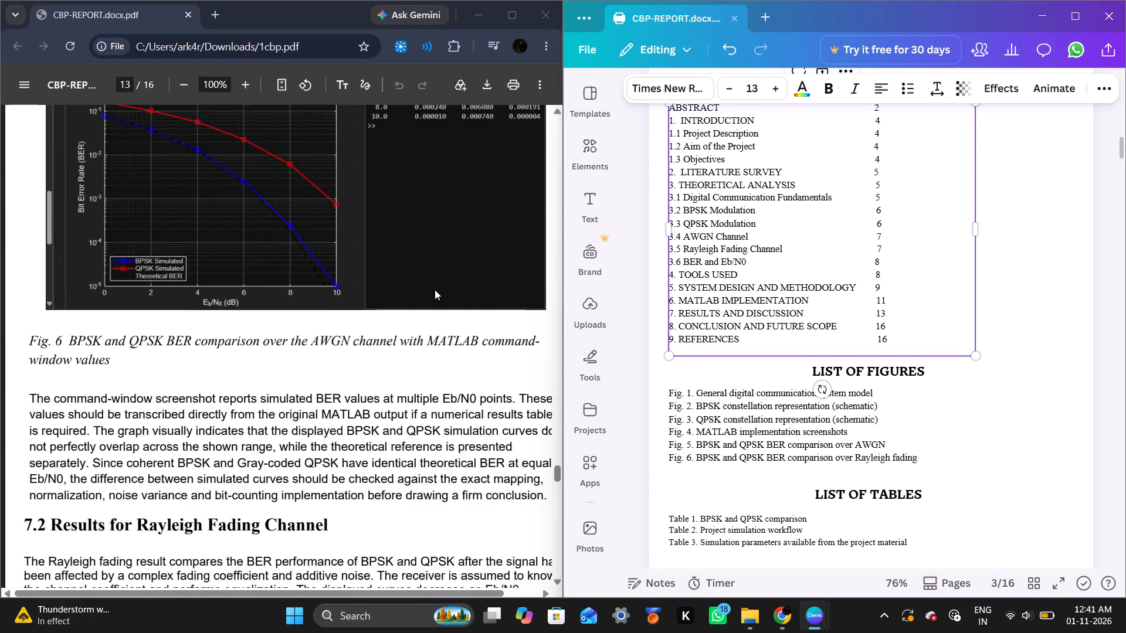
pyautogui.scroll(16, 435, 290)
# Review the PDF from the introduction through section 6, checking figures, captions and tables against the List of Figures and List of Tables.
pyautogui.scroll(-2, 435, 290)
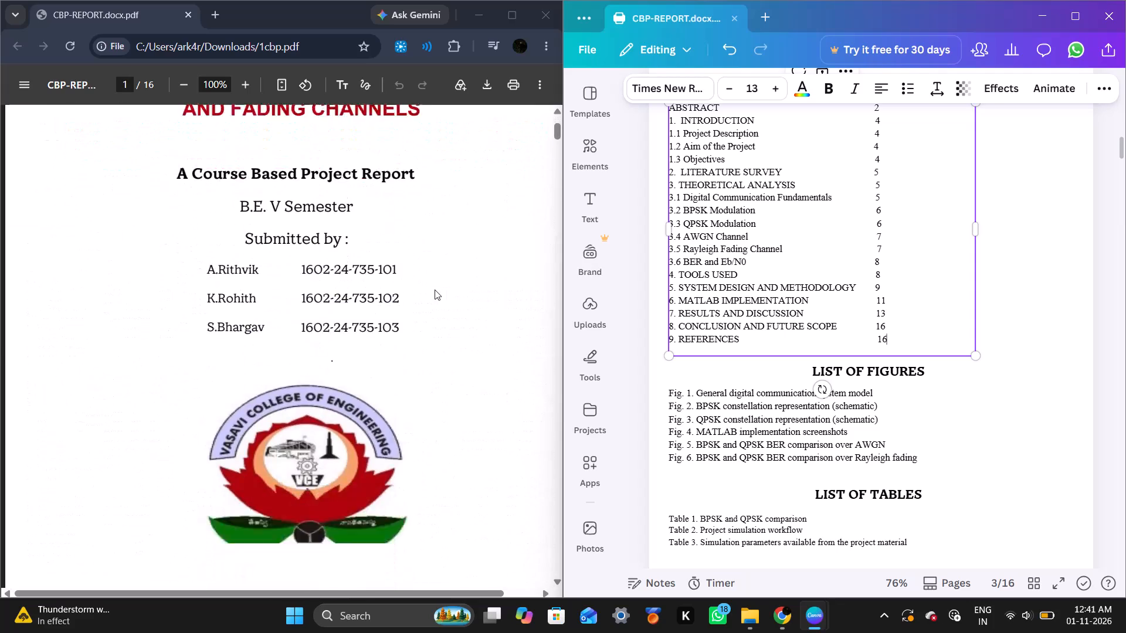
pyautogui.scroll(-12, 435, 290)
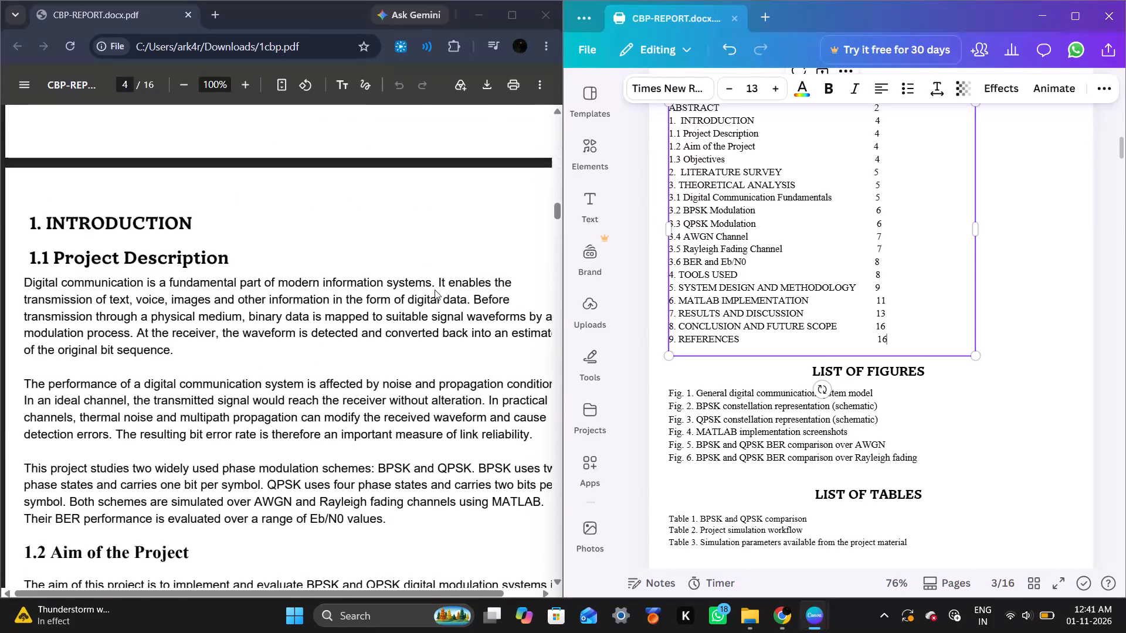
pyautogui.scroll(-7, 435, 290)
pyautogui.scroll(1, 435, 290)
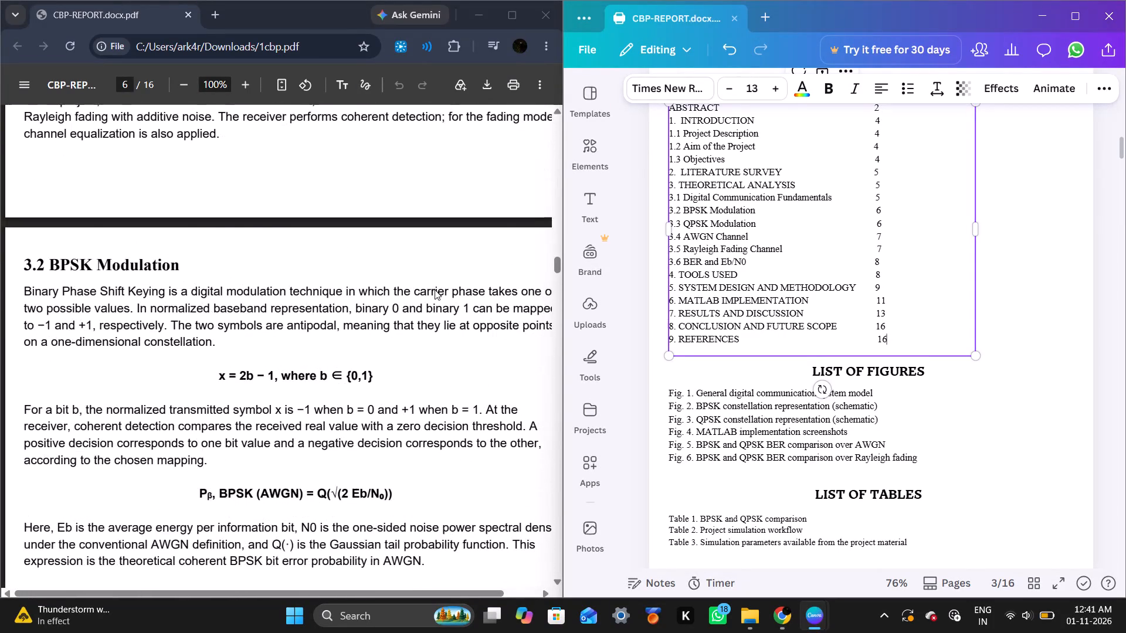
pyautogui.scroll(1, 435, 290)
pyautogui.scroll(-1, 435, 290)
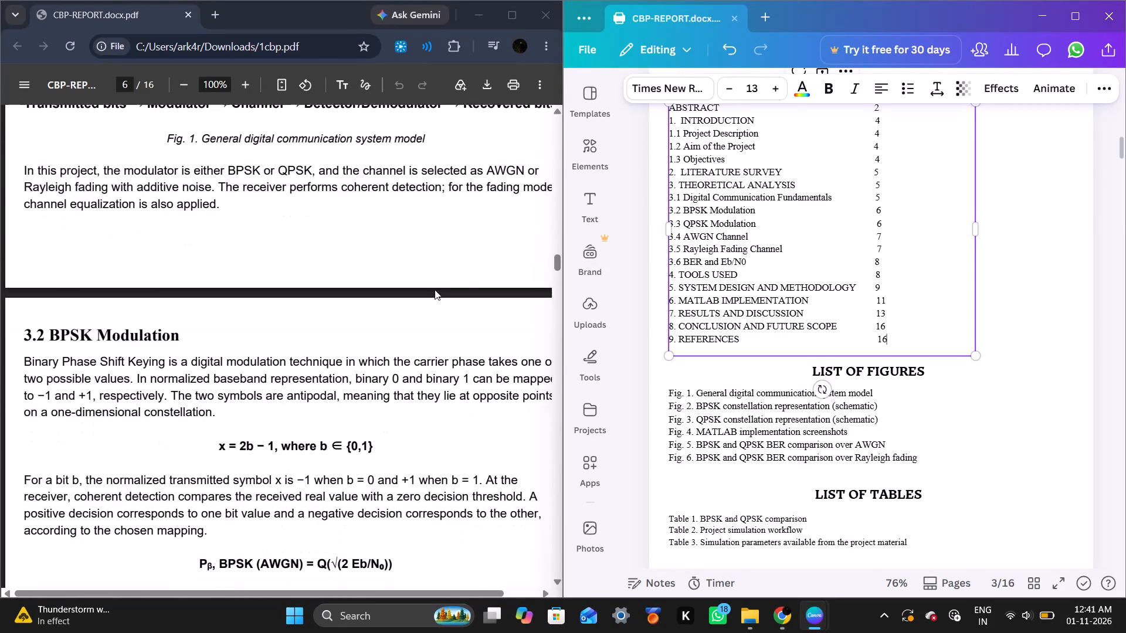
pyautogui.scroll(-6, 435, 290)
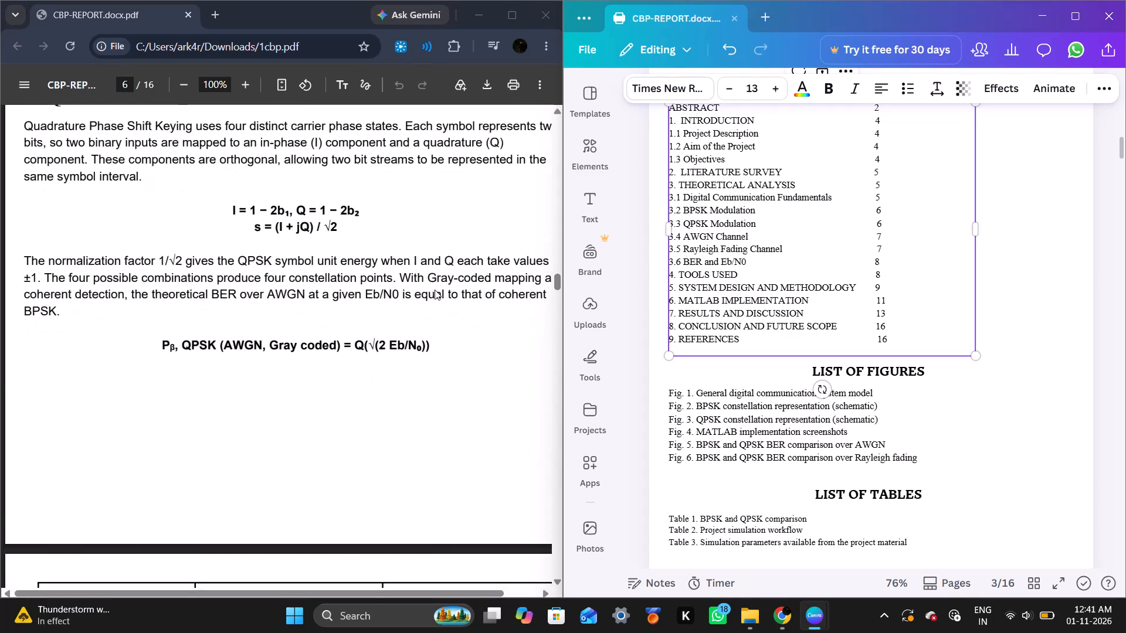
pyautogui.scroll(-5, 435, 290)
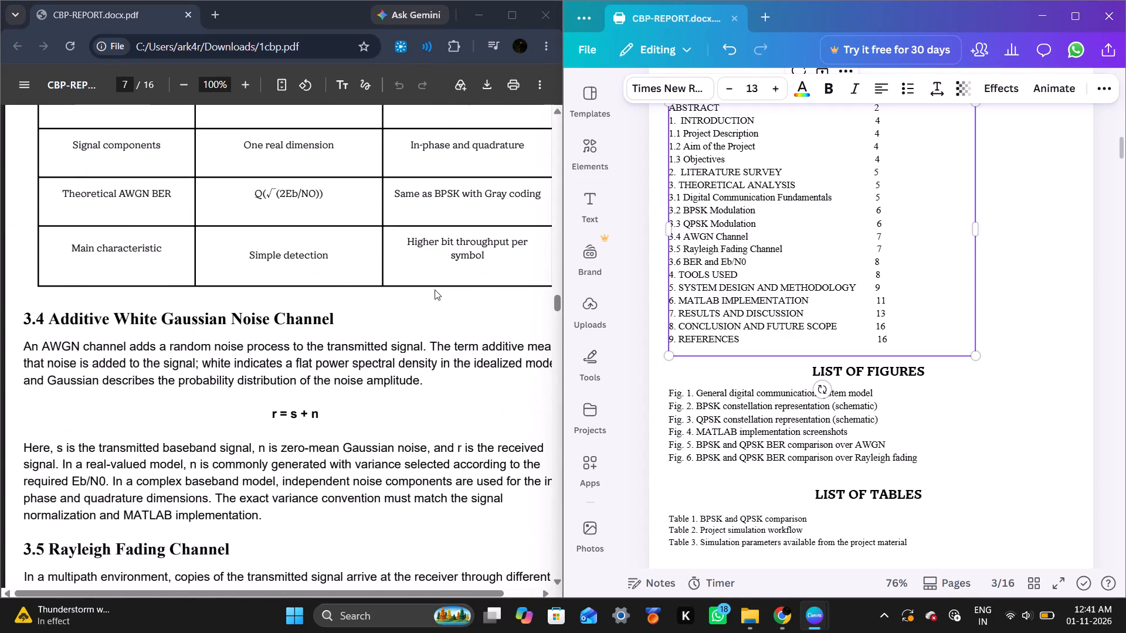
pyautogui.scroll(-3, 435, 290)
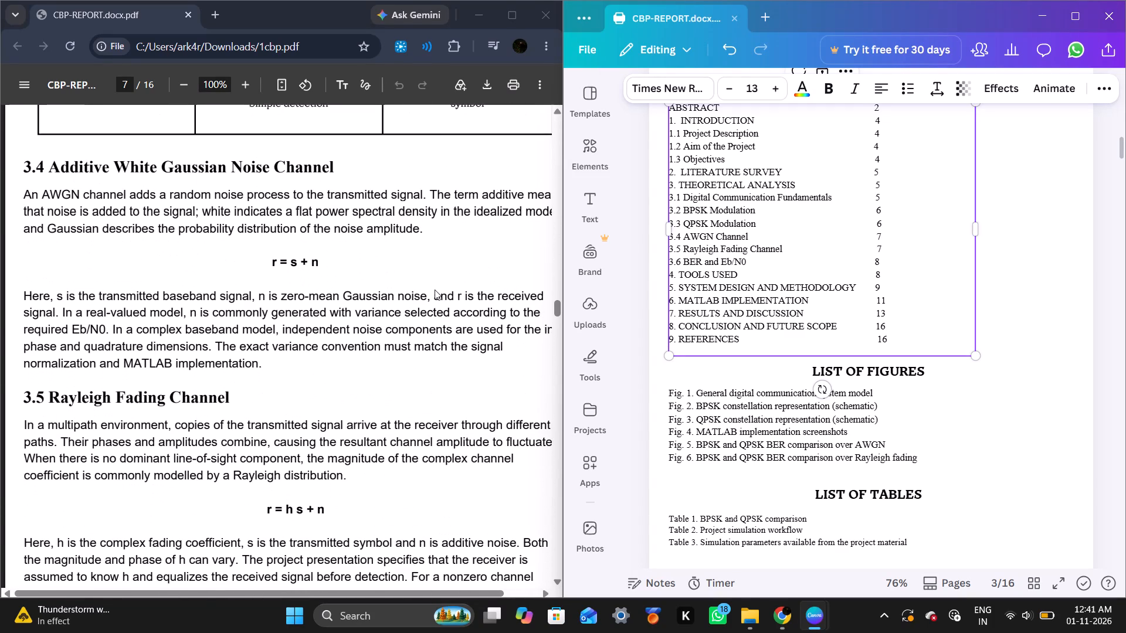
pyautogui.scroll(-6, 435, 290)
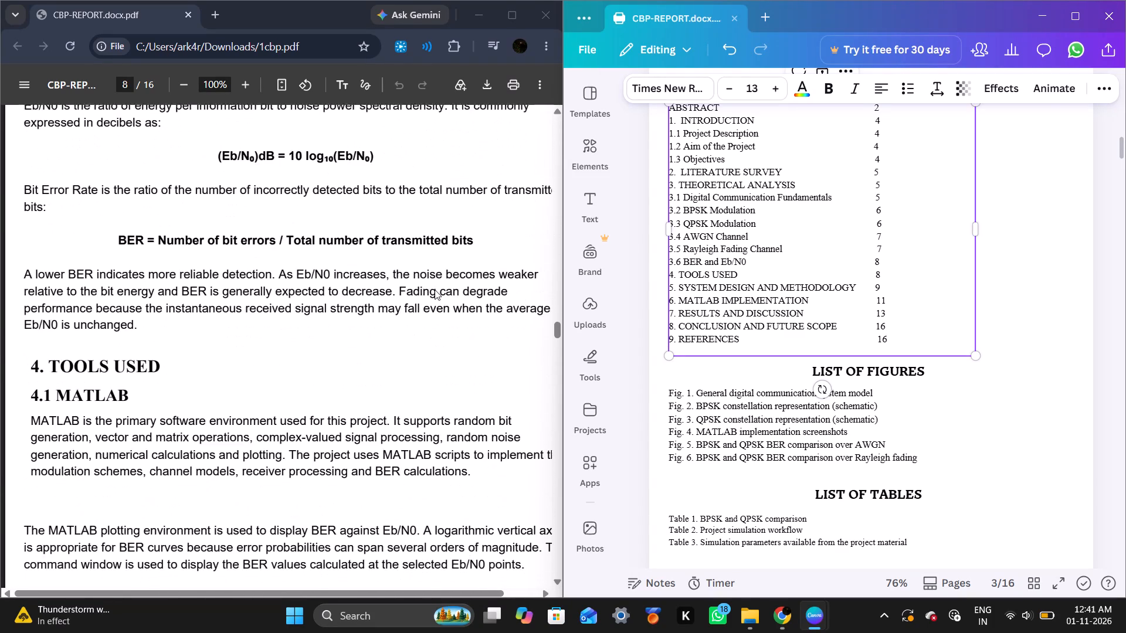
pyautogui.scroll(-6, 435, 290)
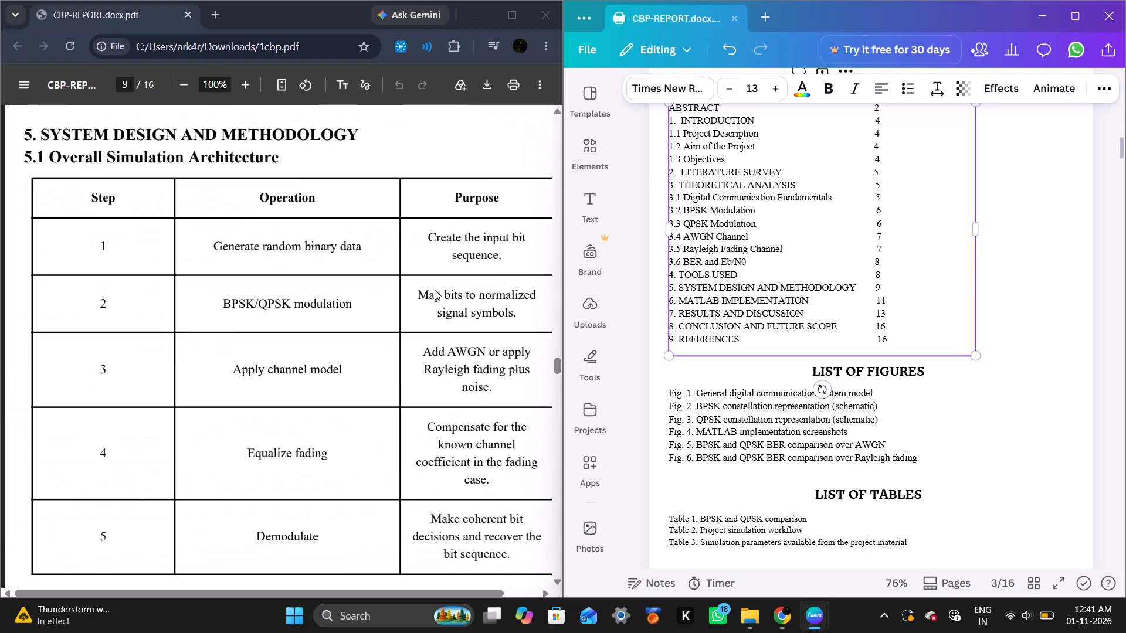
pyautogui.scroll(-6, 435, 290)
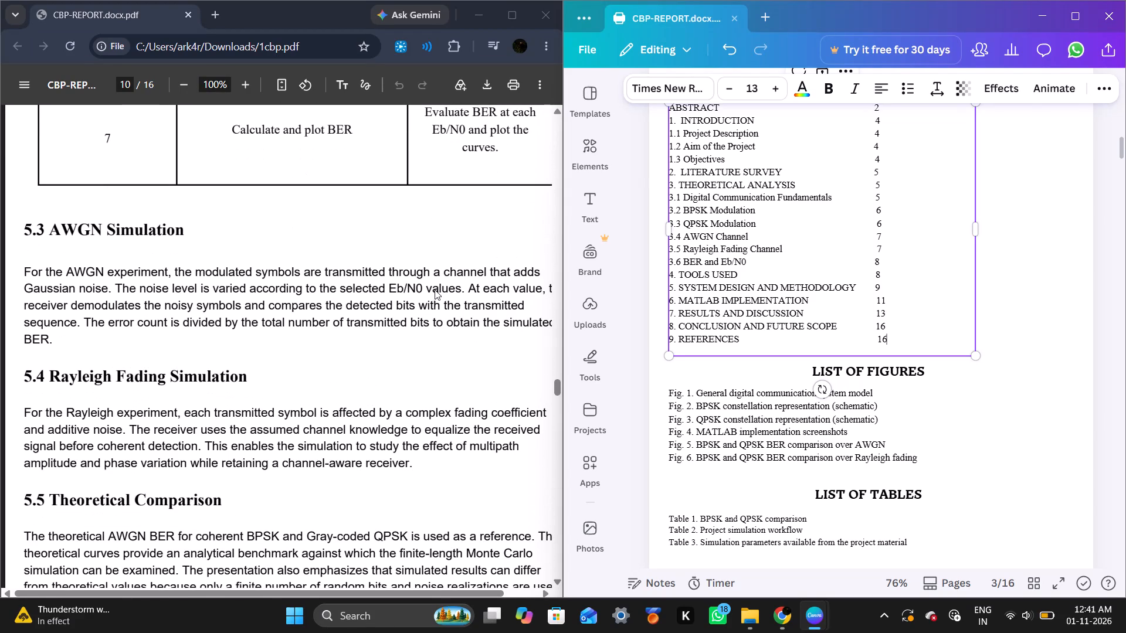
pyautogui.scroll(-4, 435, 290)
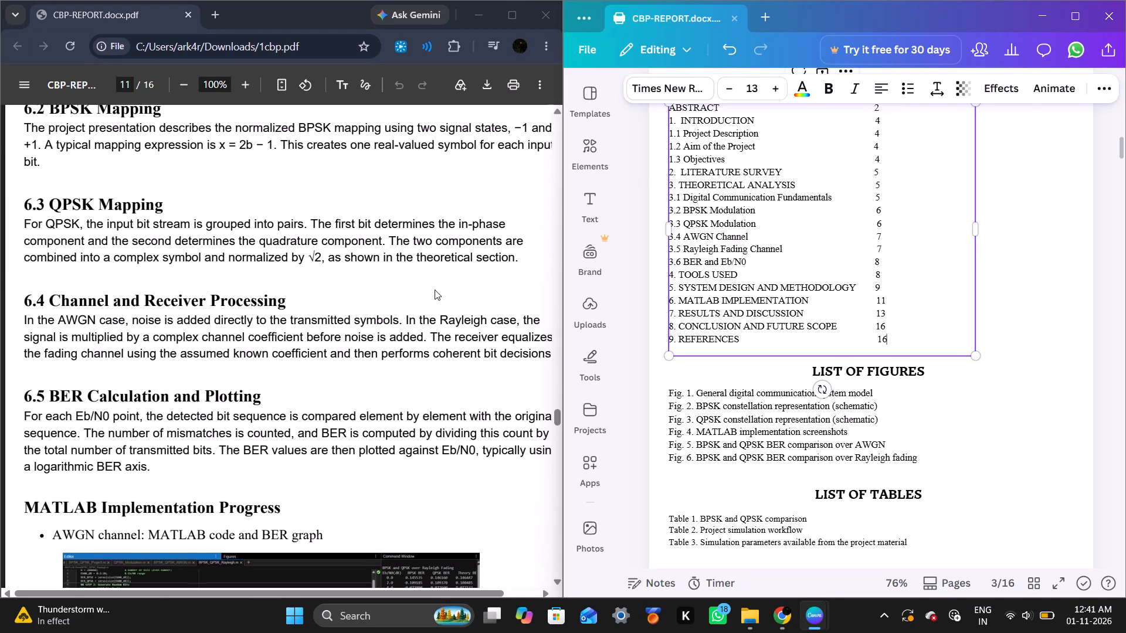
pyautogui.scroll(-5, 435, 290)
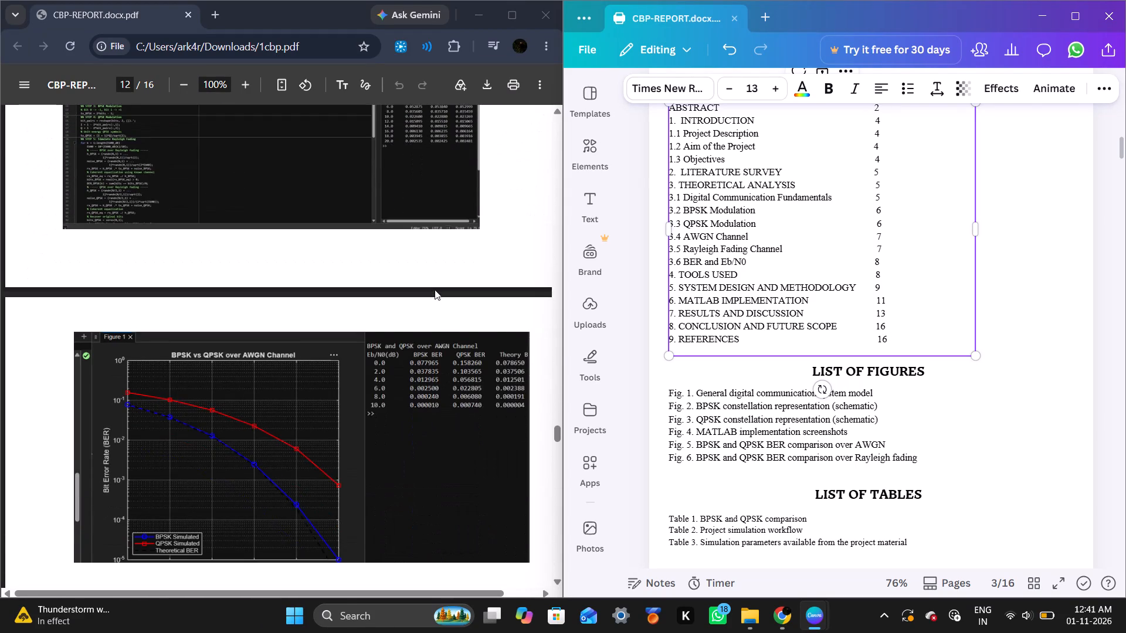
pyautogui.scroll(-3, 435, 290)
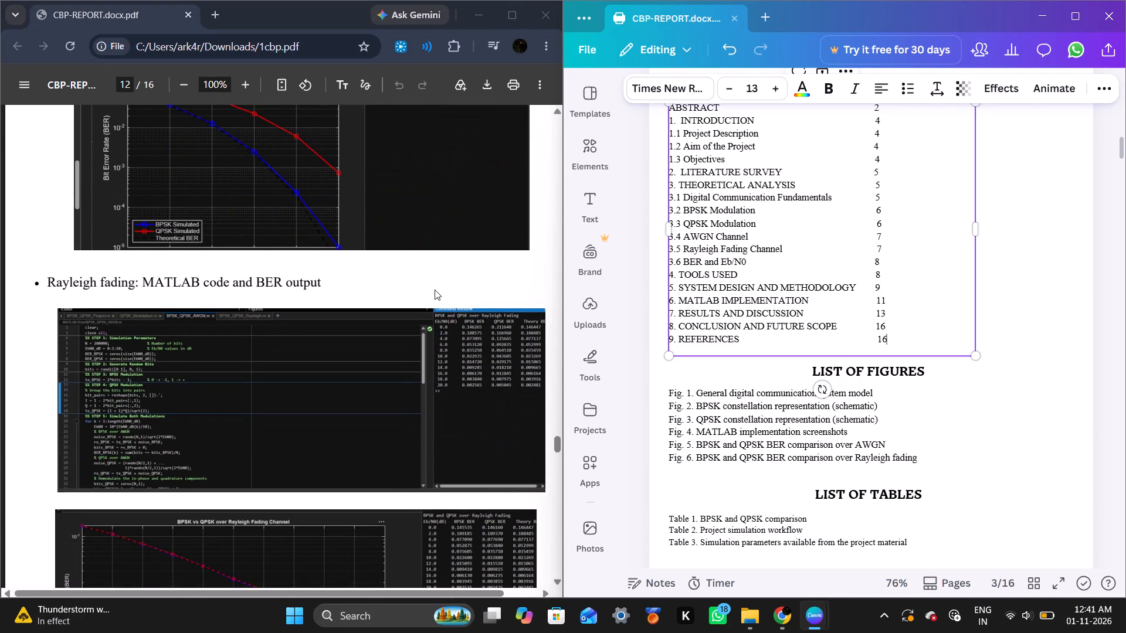
pyautogui.scroll(-2, 435, 290)
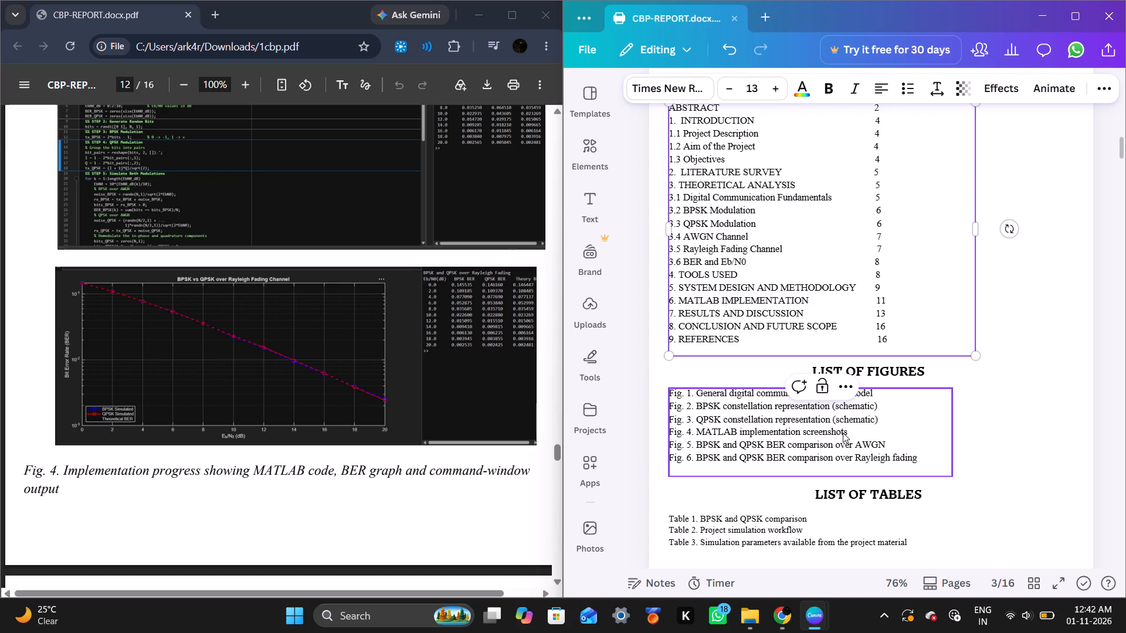
# Examine the MATLAB Implementation Progress screenshots for the AWGN and Rayleigh fading channels and the Fig. 4 caption in the PDF.
pyautogui.scroll(3, 388, 292)
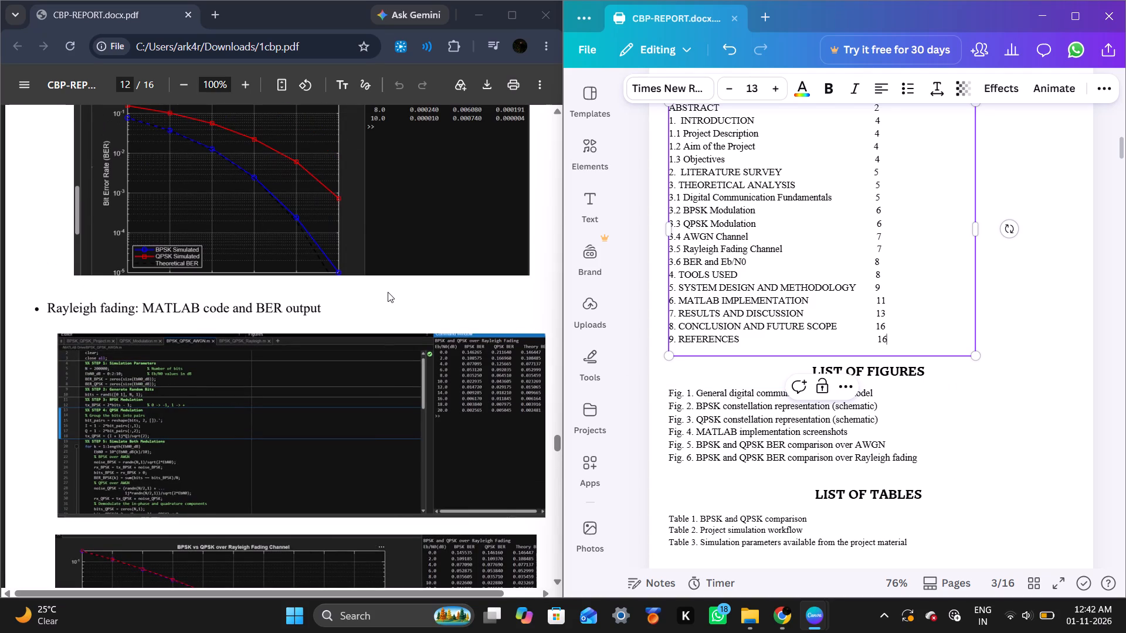
pyautogui.scroll(2, 388, 292)
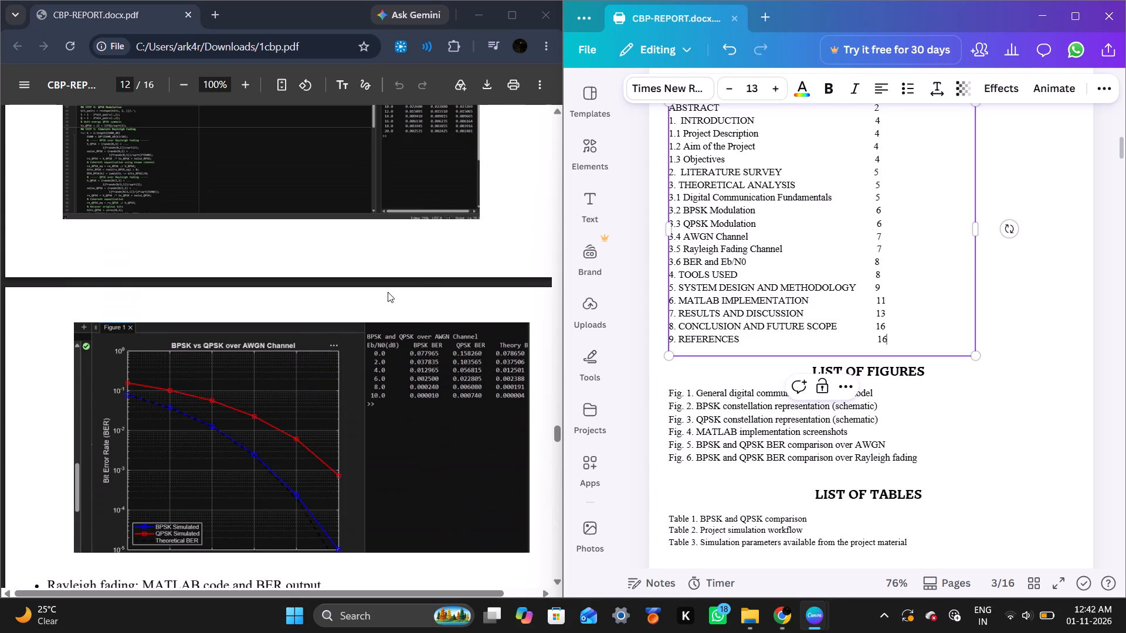
pyautogui.scroll(1, 388, 292)
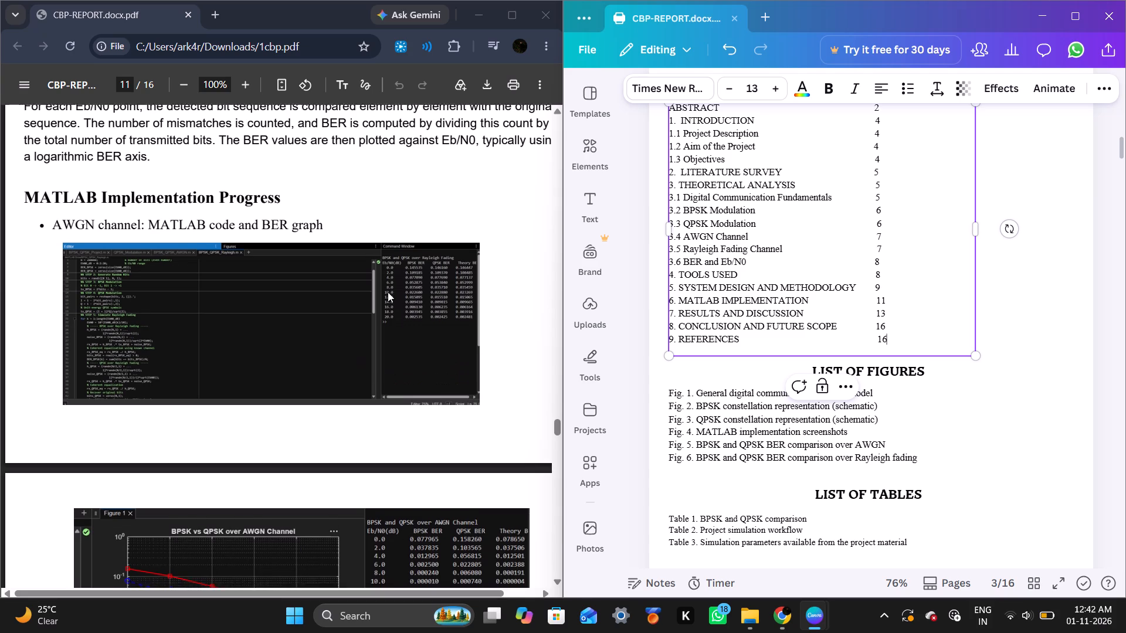
pyautogui.scroll(-4, 388, 292)
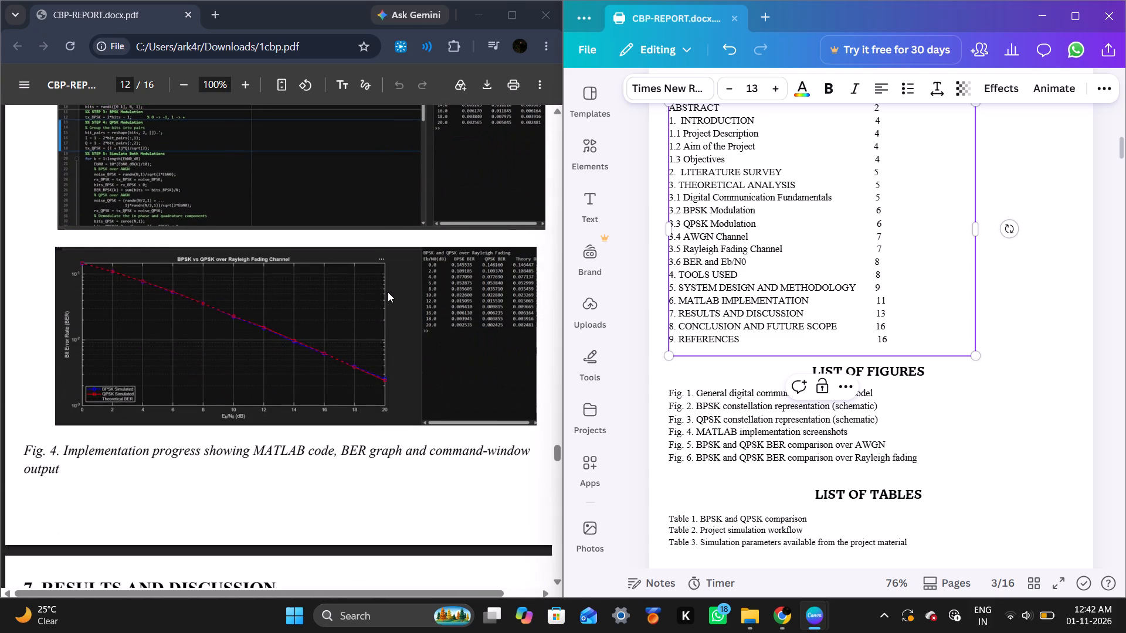
pyautogui.scroll(-2, 388, 292)
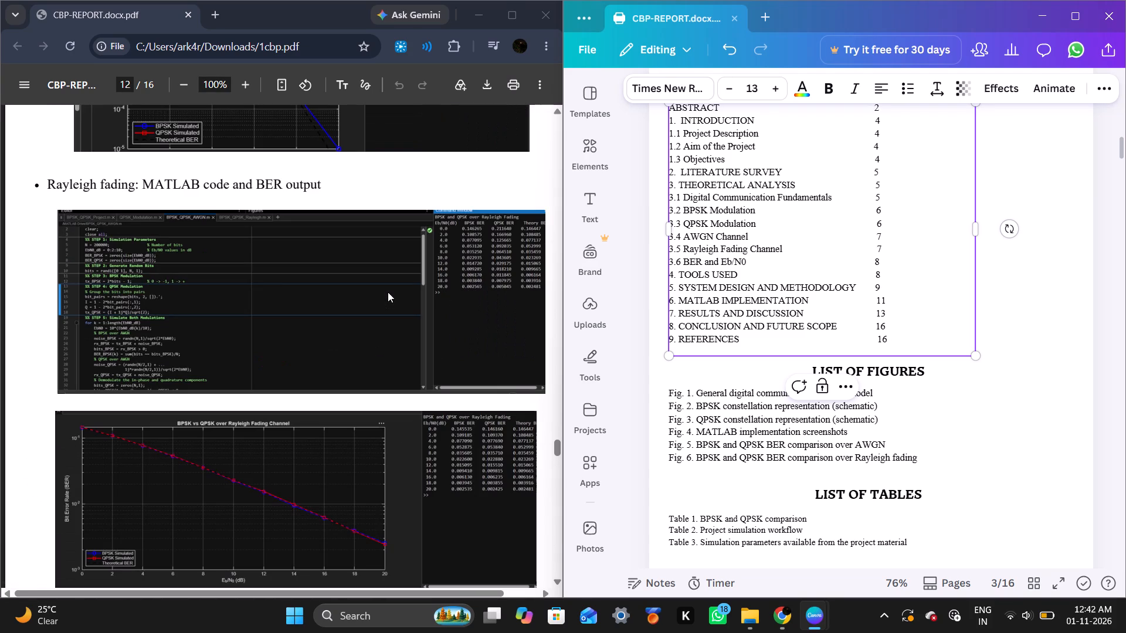
pyautogui.scroll(-1, 388, 292)
pyautogui.scroll(-2, 336, 327)
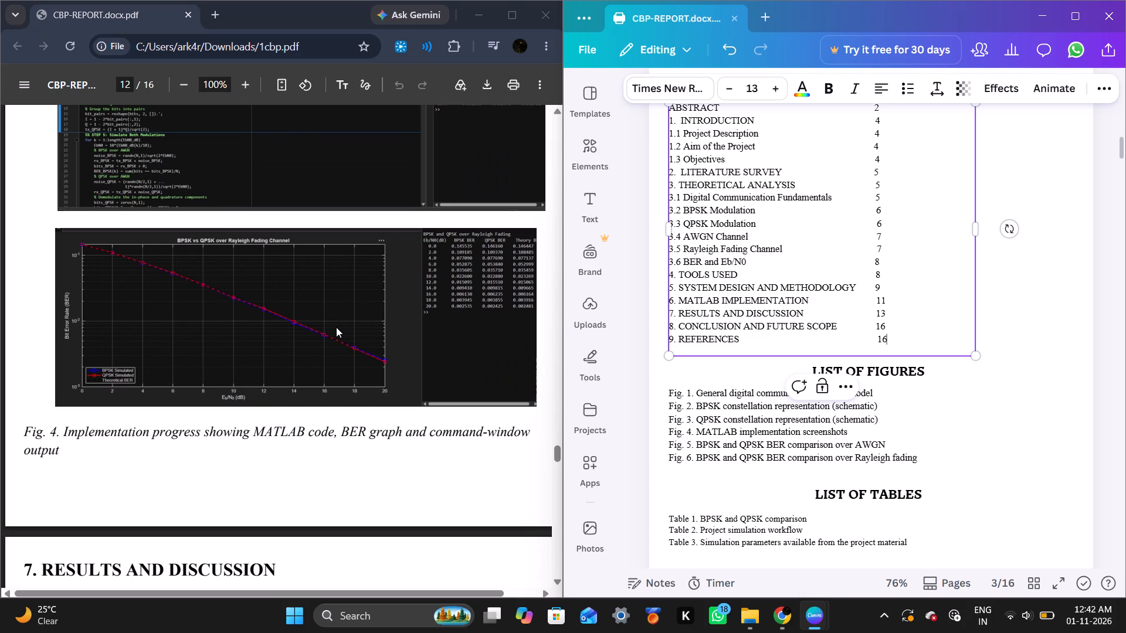
pyautogui.scroll(2, 336, 327)
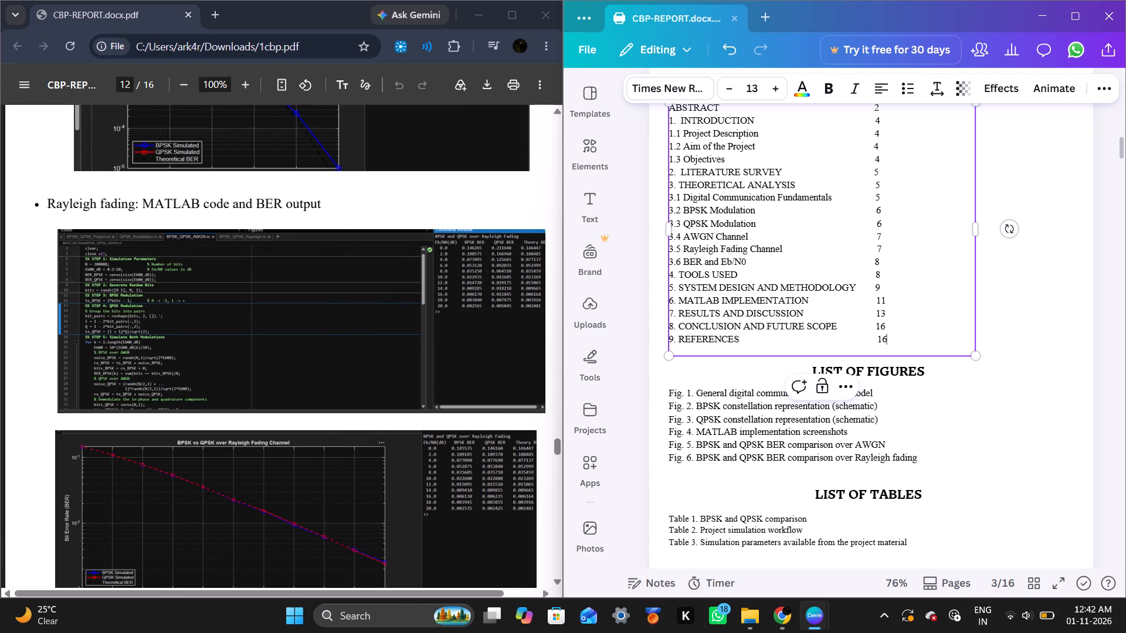
pyautogui.click(330, 202)
pyautogui.click(328, 203)
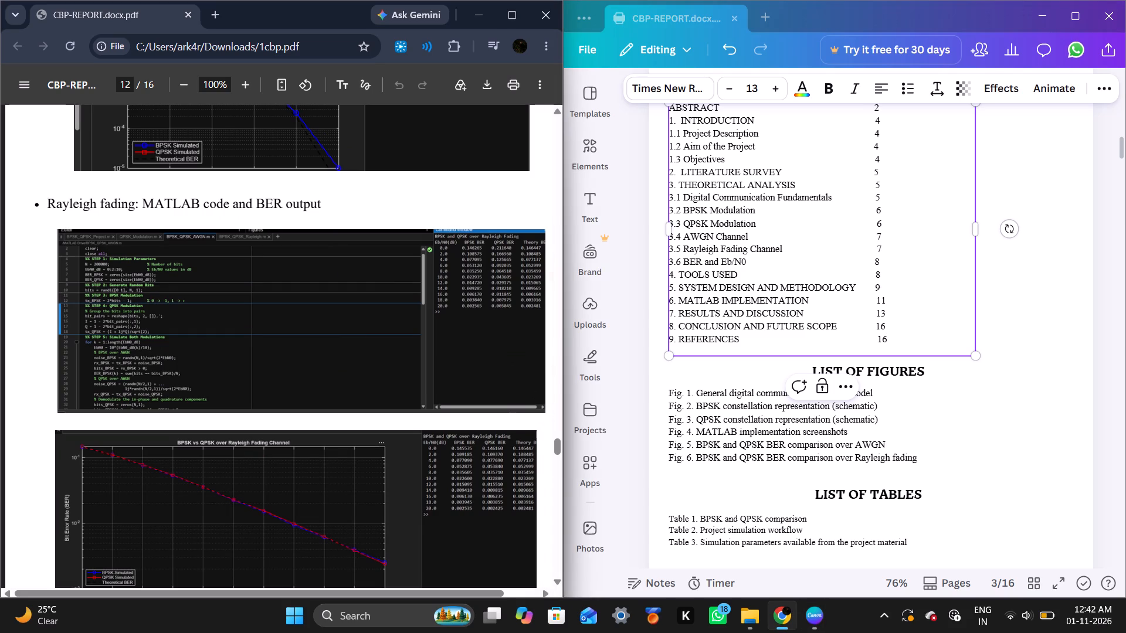
# Go back through the PDF from page 12 to its contents page and review the List of Figures.
pyautogui.click(328, 203)
pyautogui.click(328, 205)
pyautogui.scroll(9, 416, 231)
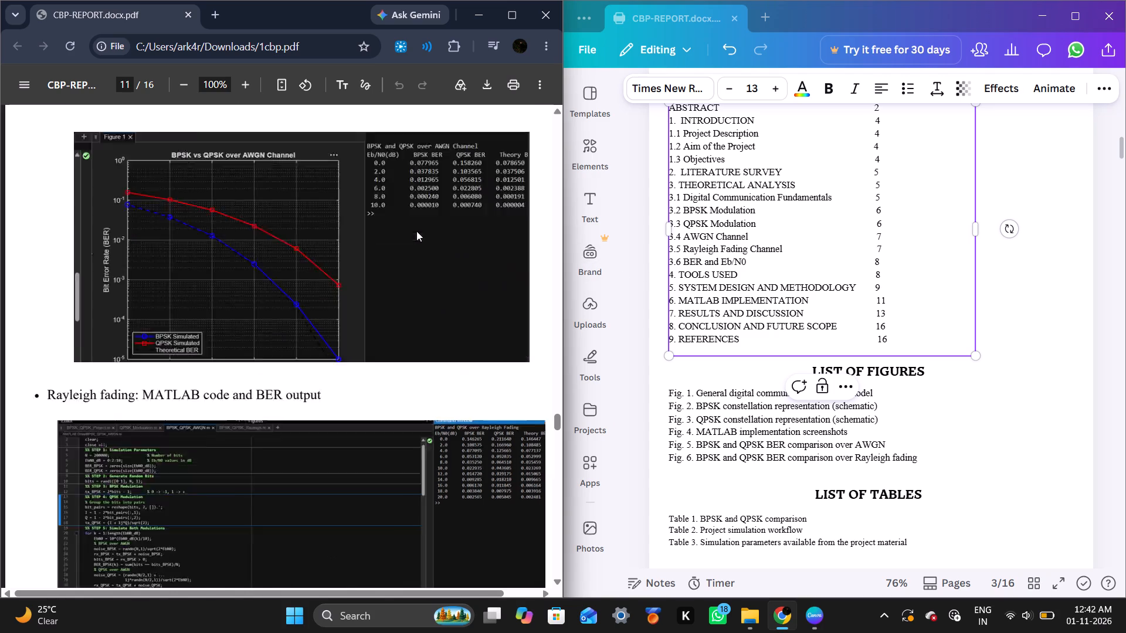
pyautogui.scroll(17, 416, 231)
pyautogui.scroll(10, 416, 231)
pyautogui.scroll(13, 416, 231)
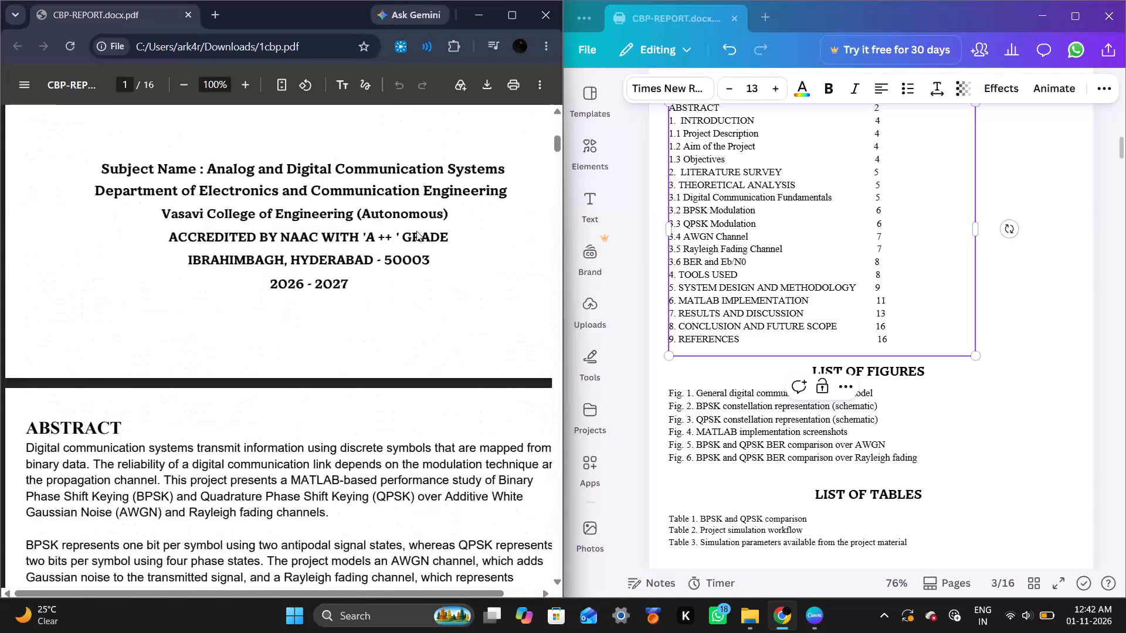
pyautogui.scroll(-13, 416, 231)
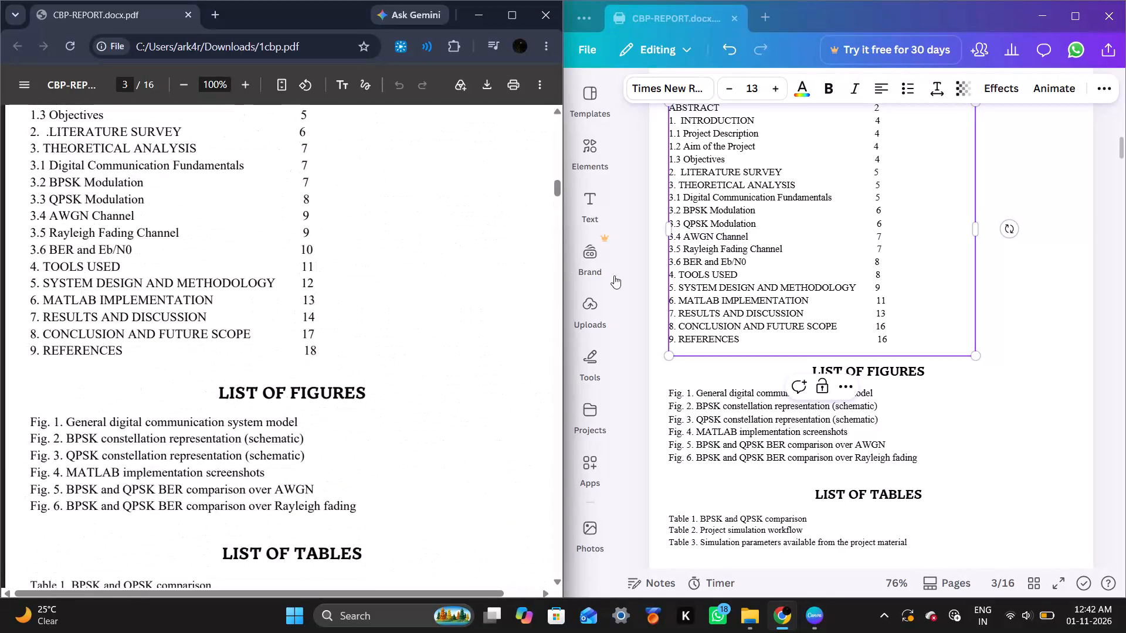
# Look through pages 11 to 14 of the Canva report, examining the MATLAB screenshots, BER graphs and the Fig. 4 caption.
pyautogui.scroll(-20, 844, 400)
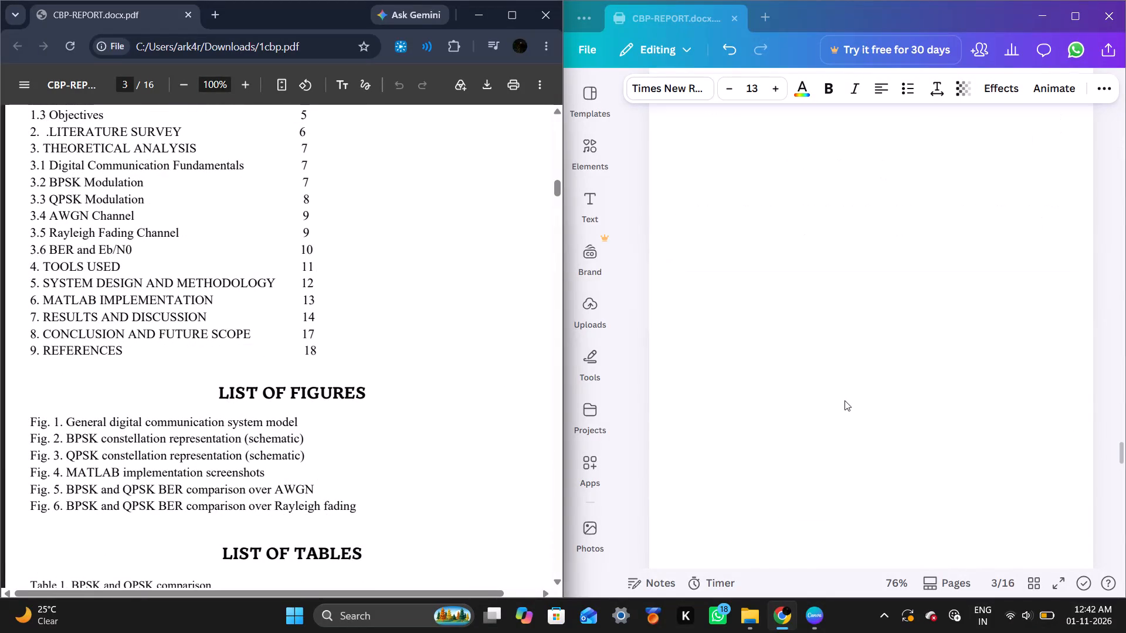
pyautogui.scroll(6, 844, 400)
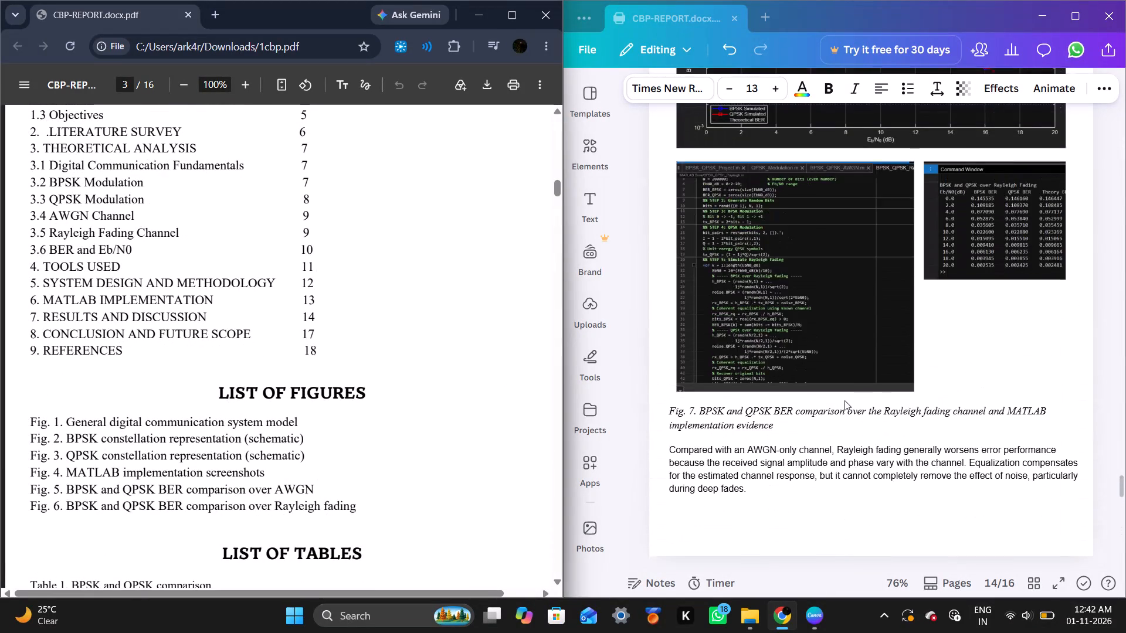
pyautogui.scroll(8, 844, 400)
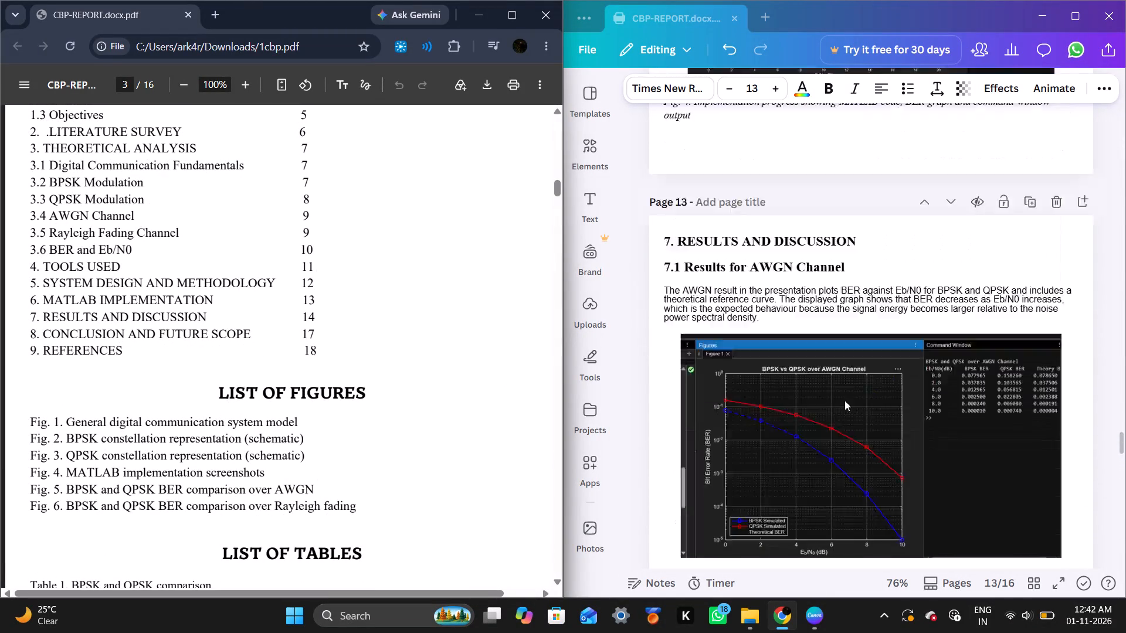
pyautogui.scroll(4, 844, 400)
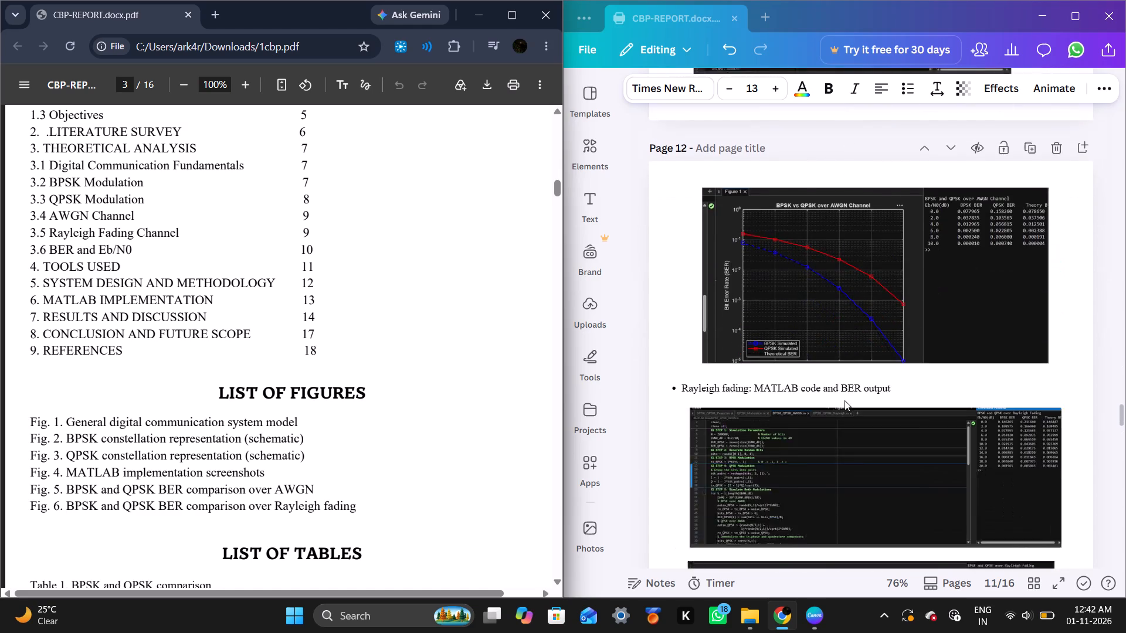
pyautogui.scroll(-2, 844, 400)
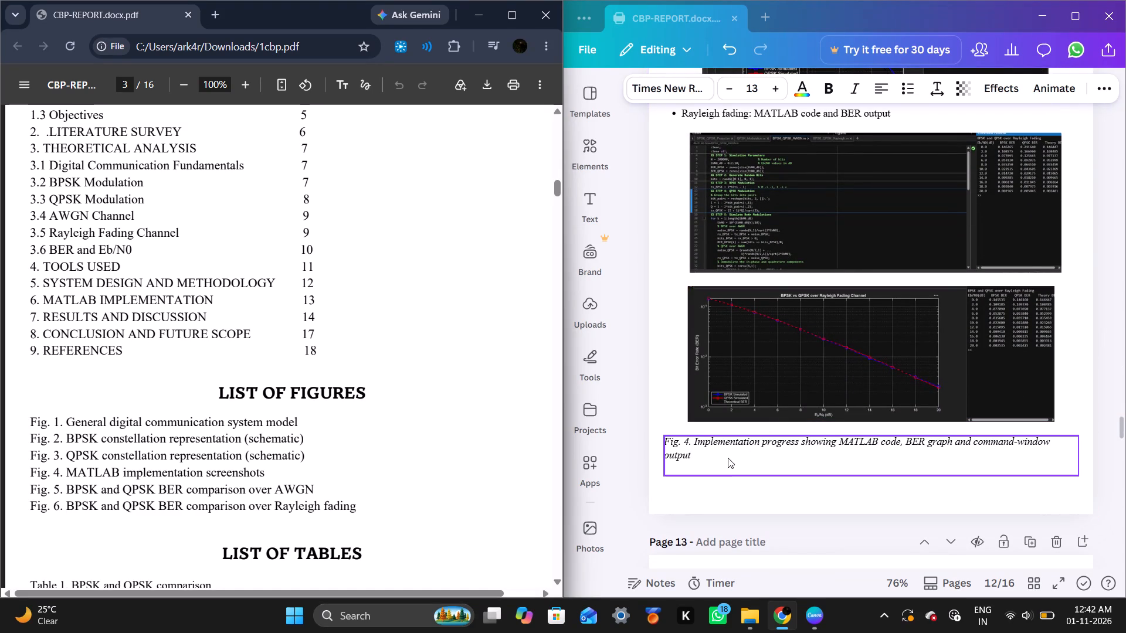
pyautogui.scroll(1, 720, 305)
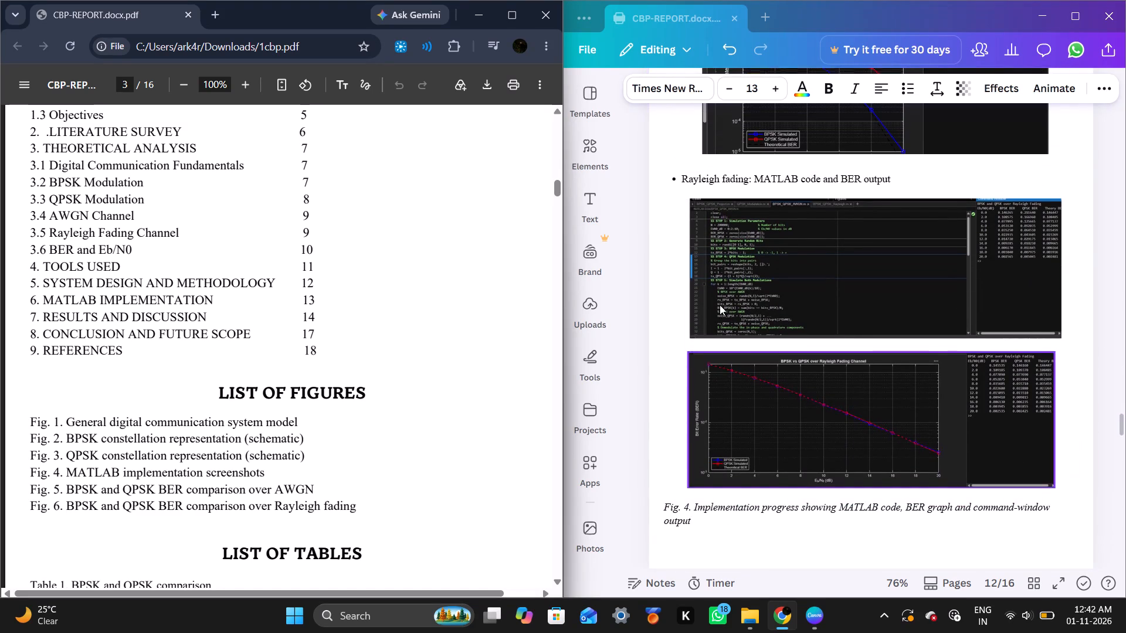
pyautogui.scroll(1, 720, 305)
pyautogui.scroll(-1, 852, 267)
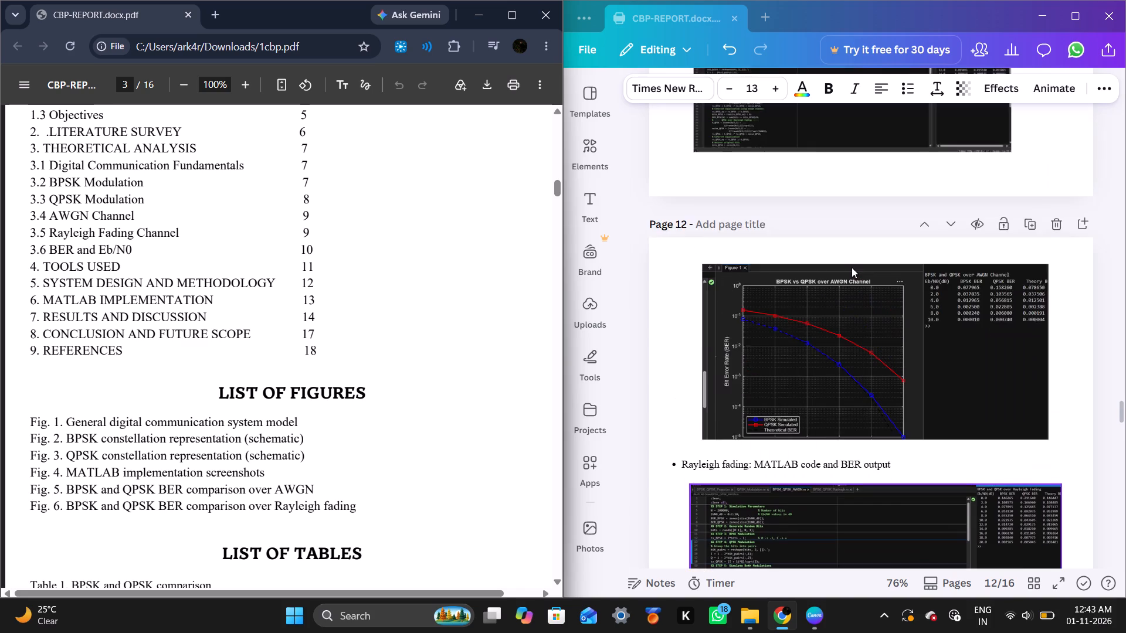
pyautogui.scroll(-1, 852, 267)
# Duplicate the Fig. 4 caption and move the copy to just below the AWGN BER graph on page 12.
pyautogui.click(805, 450)
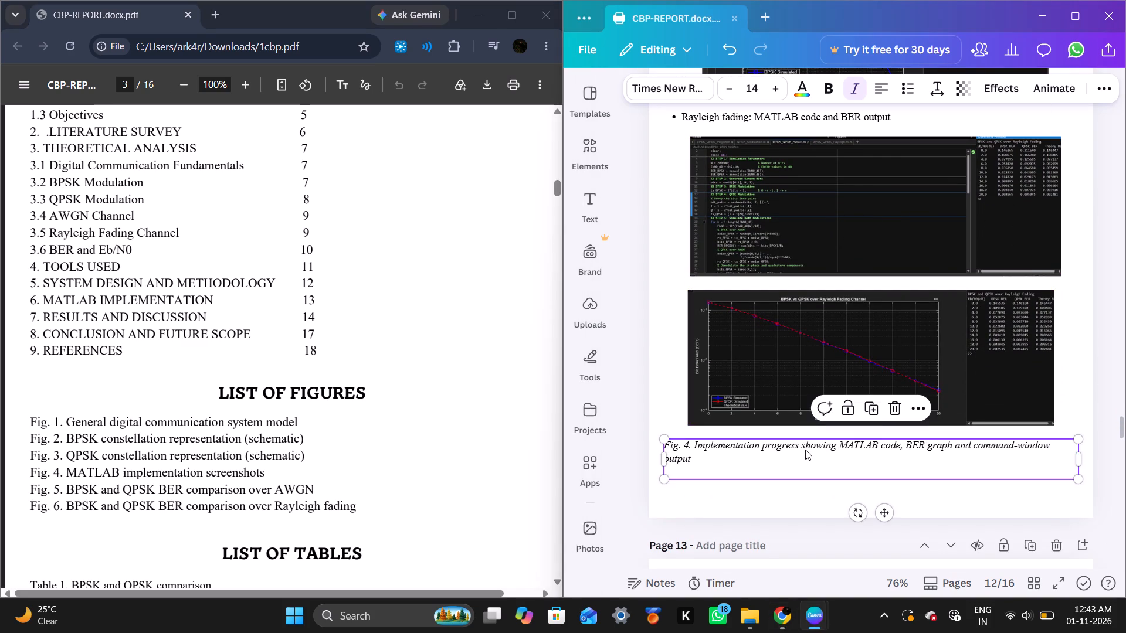
pyautogui.click(876, 418)
pyautogui.moveTo(868, 460); pyautogui.dragTo(837, 148)
pyautogui.scroll(2, 837, 148)
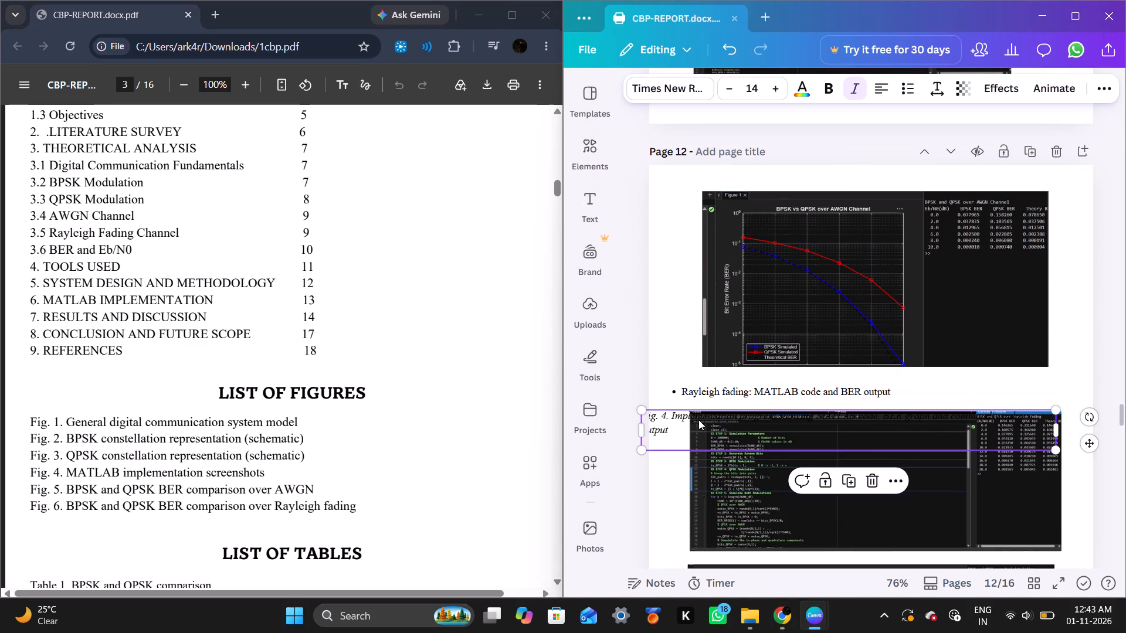
pyautogui.moveTo(676, 423); pyautogui.dragTo(740, 97)
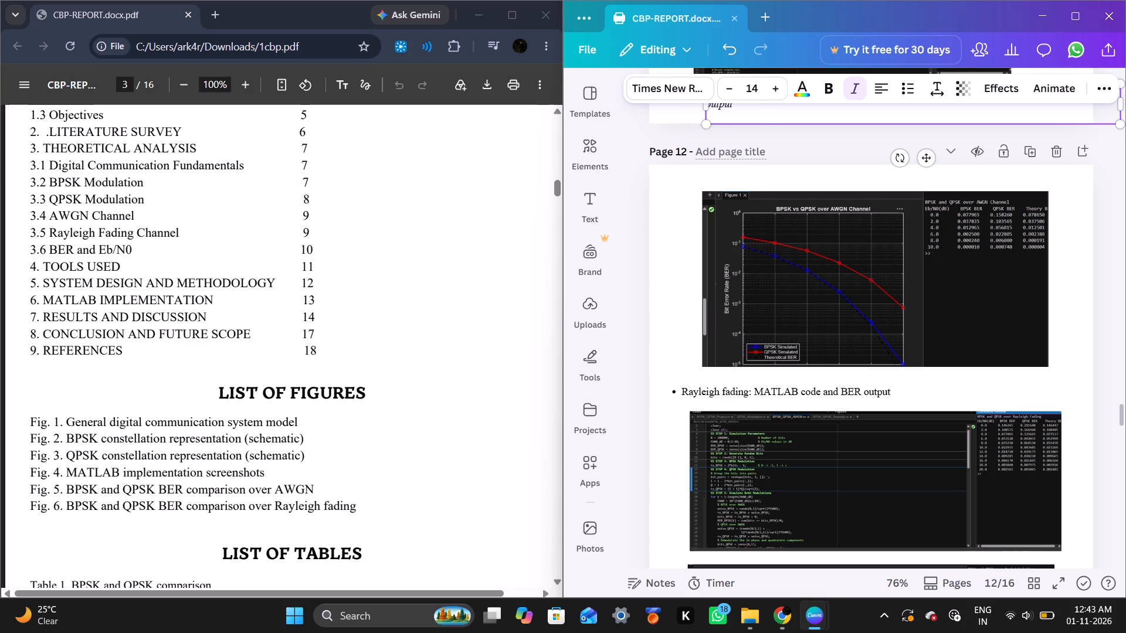
pyautogui.scroll(4, 764, 145)
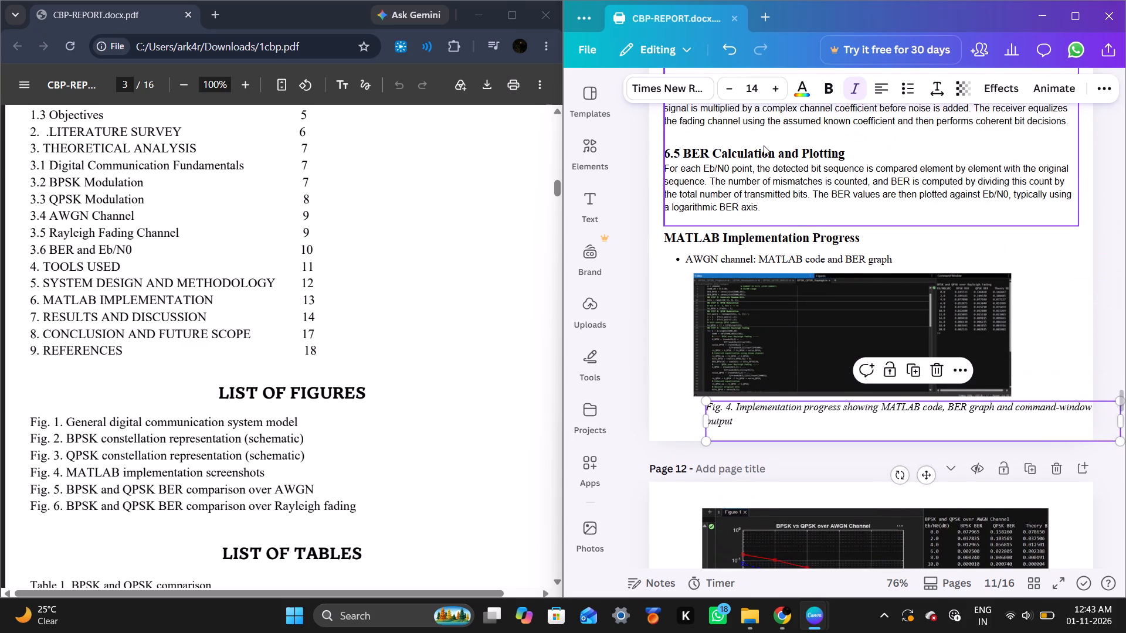
pyautogui.scroll(-3, 781, 302)
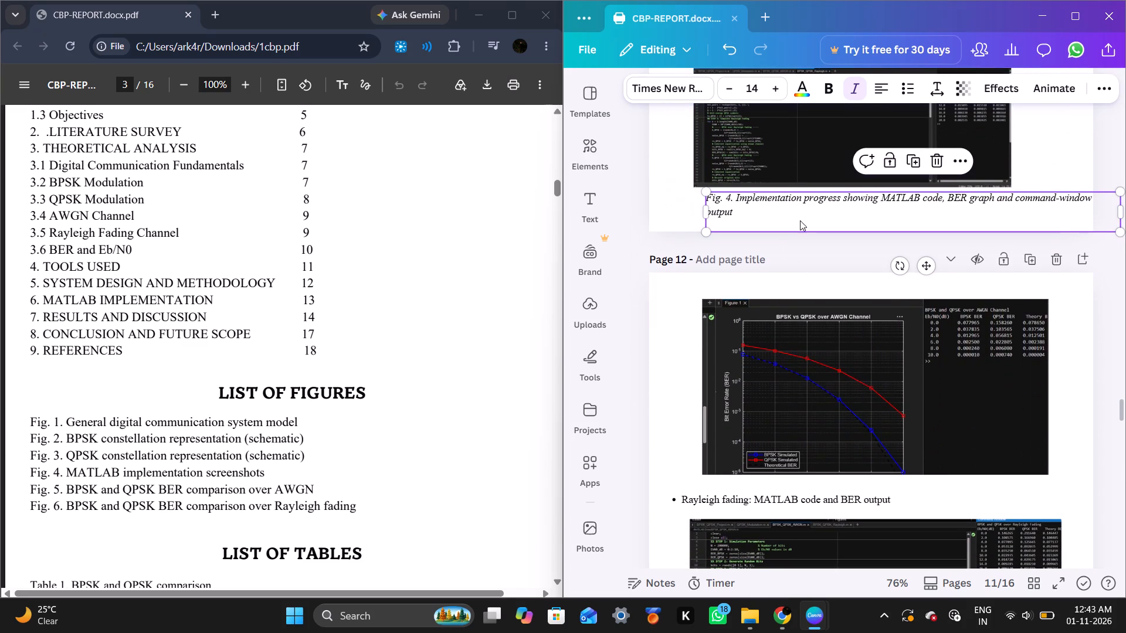
pyautogui.moveTo(798, 212); pyautogui.dragTo(788, 496)
# Shift the original Fig. 4 caption, the Rayleigh BER graph and the Rayleigh code screenshot down on page 12 to free up space.
pyautogui.scroll(-1, 788, 496)
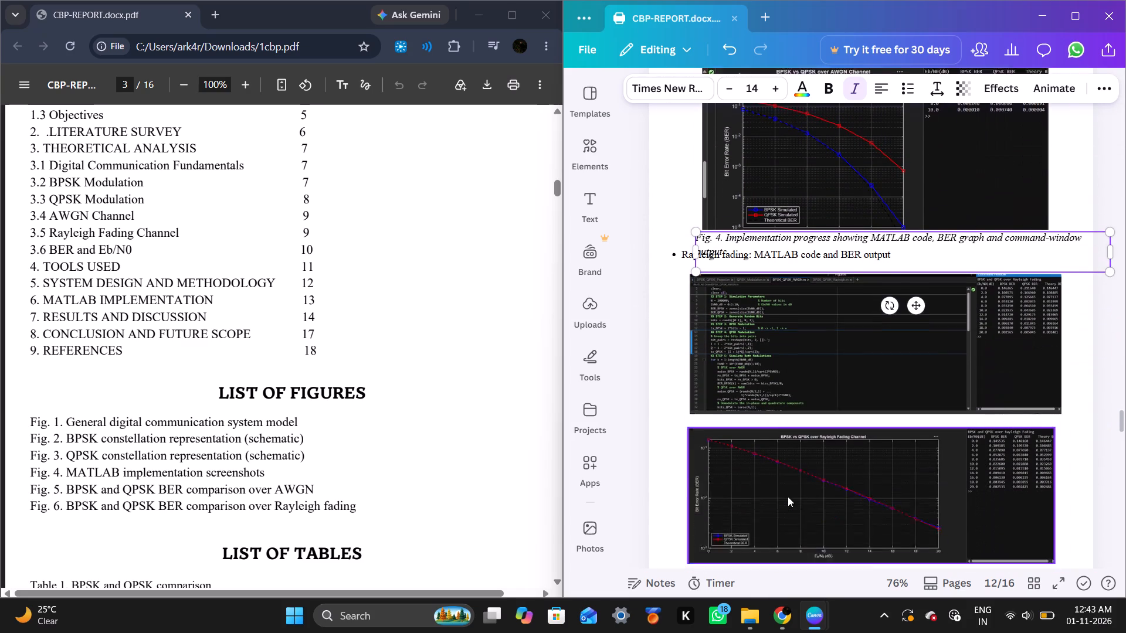
pyautogui.scroll(-2, 788, 496)
pyautogui.moveTo(778, 484); pyautogui.dragTo(778, 496)
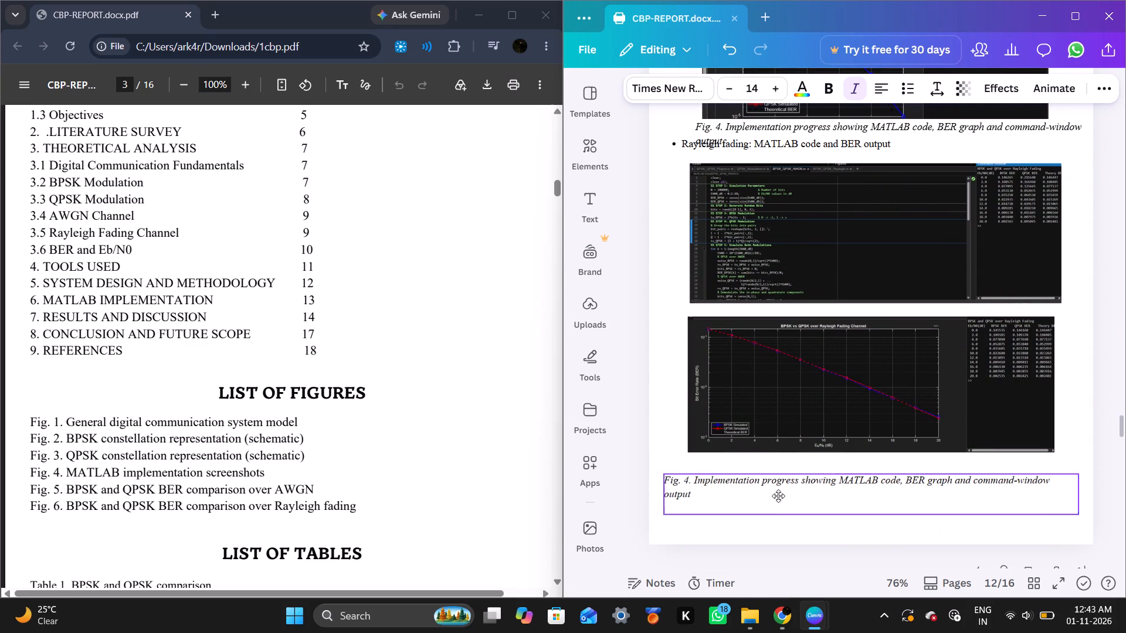
pyautogui.moveTo(778, 496); pyautogui.dragTo(778, 521)
pyautogui.moveTo(798, 424); pyautogui.dragTo(795, 455)
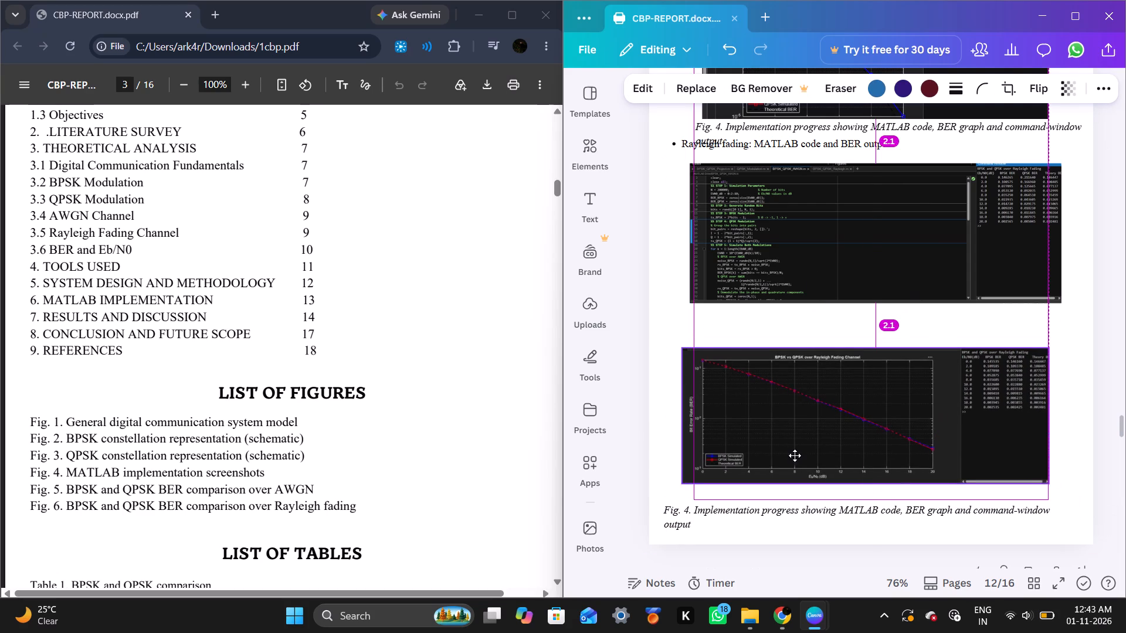
pyautogui.moveTo(795, 455); pyautogui.dragTo(797, 469)
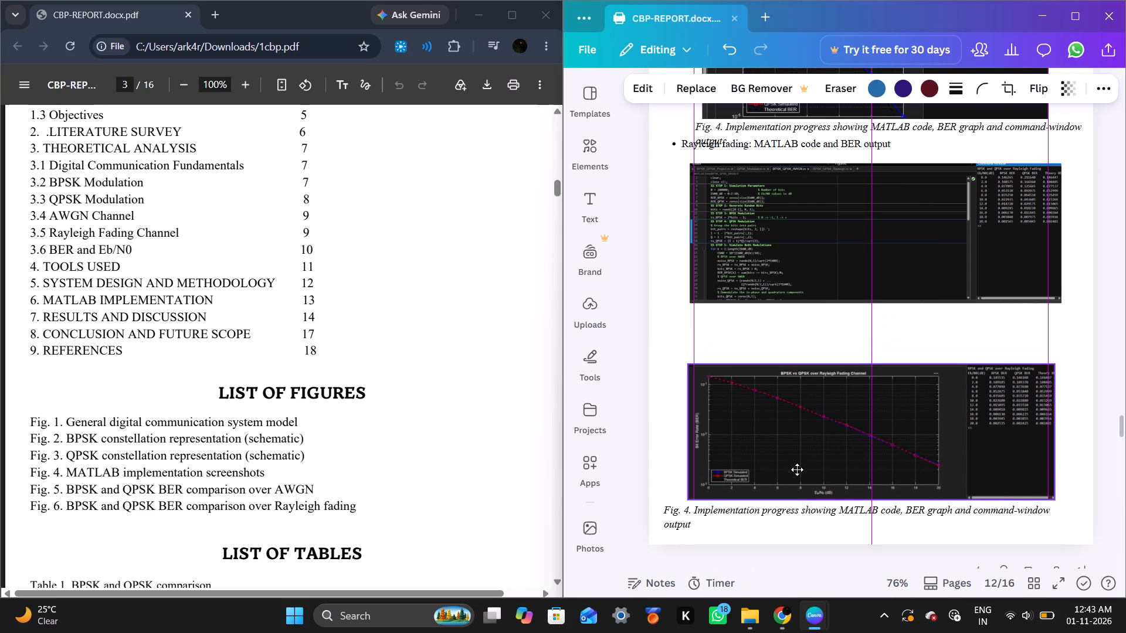
pyautogui.moveTo(797, 469); pyautogui.dragTo(797, 464)
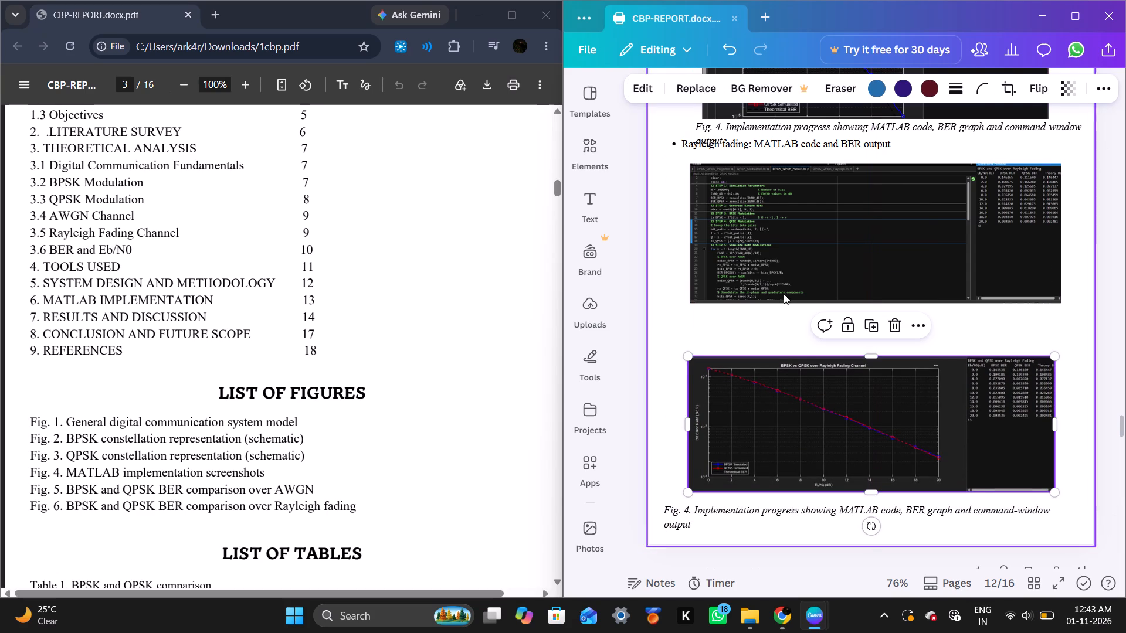
pyautogui.moveTo(782, 273); pyautogui.dragTo(778, 313)
# Move the Rayleigh fading bullet down to its code screenshot and fit the copied Fig. 4 caption between the AWGN graph and the bullet.
pyautogui.scroll(1, 755, 207)
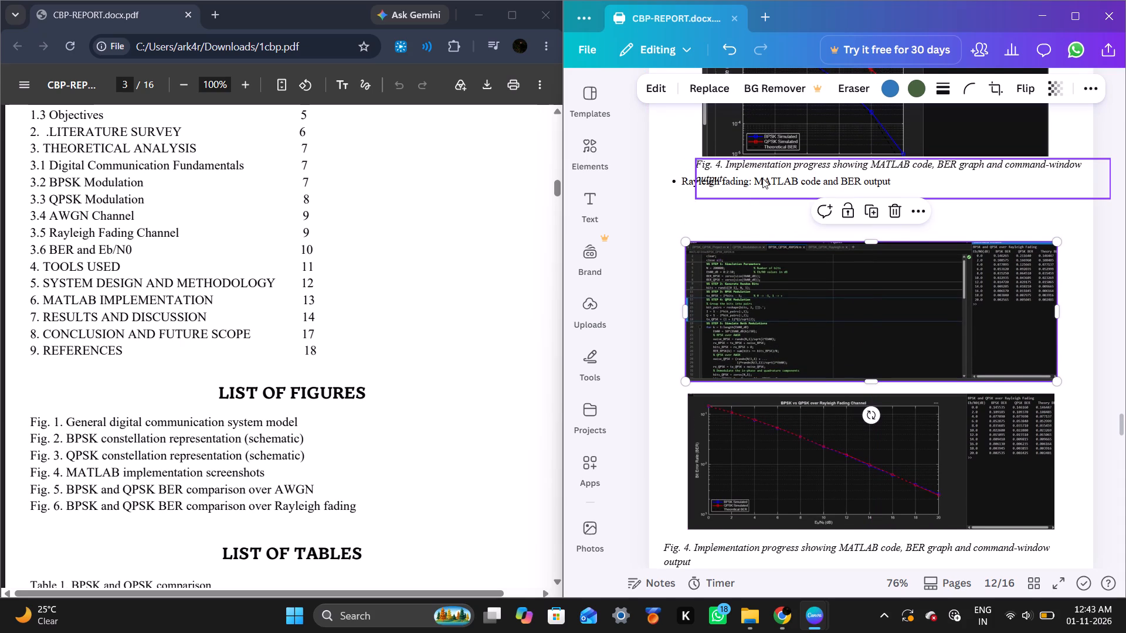
pyautogui.moveTo(761, 178); pyautogui.dragTo(759, 155)
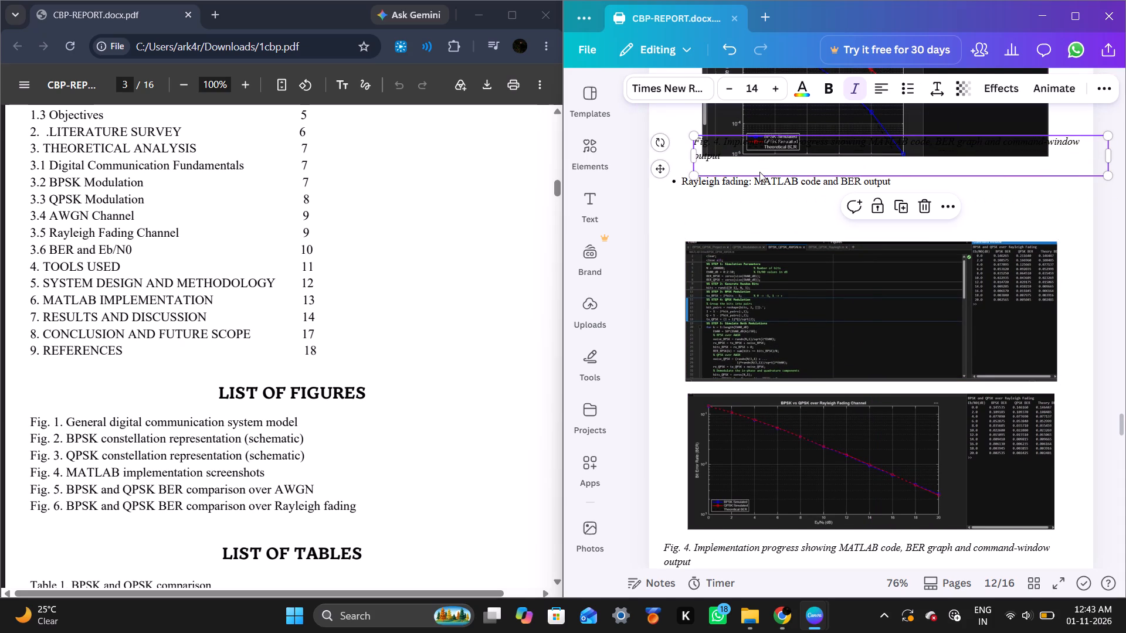
pyautogui.moveTo(759, 181); pyautogui.dragTo(759, 220)
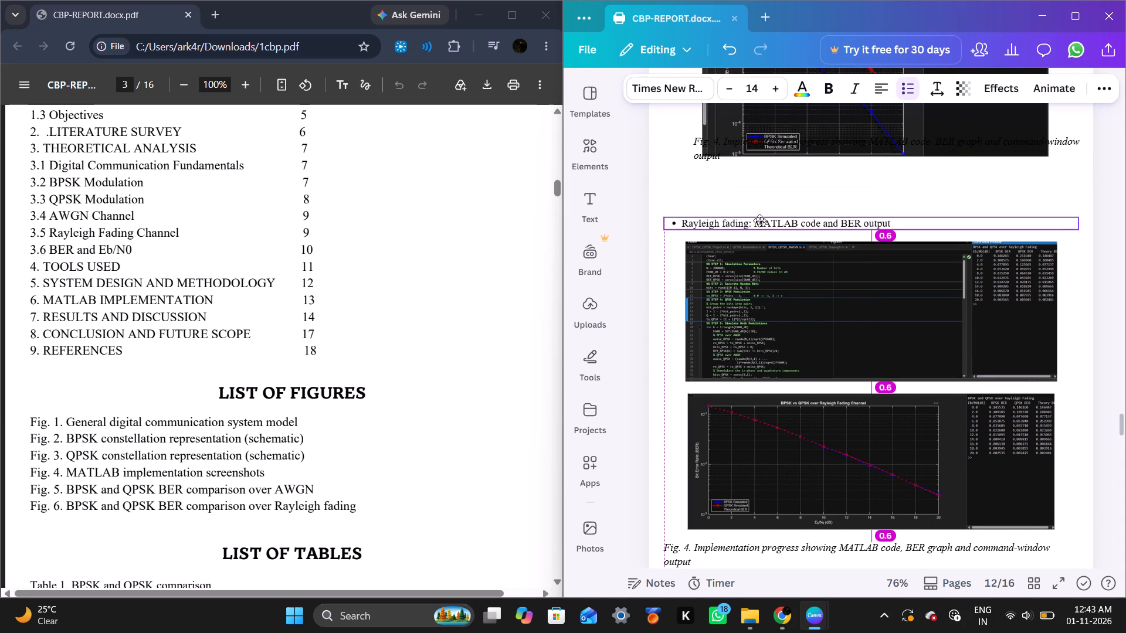
pyautogui.moveTo(759, 220); pyautogui.dragTo(759, 223)
pyautogui.scroll(1, 759, 206)
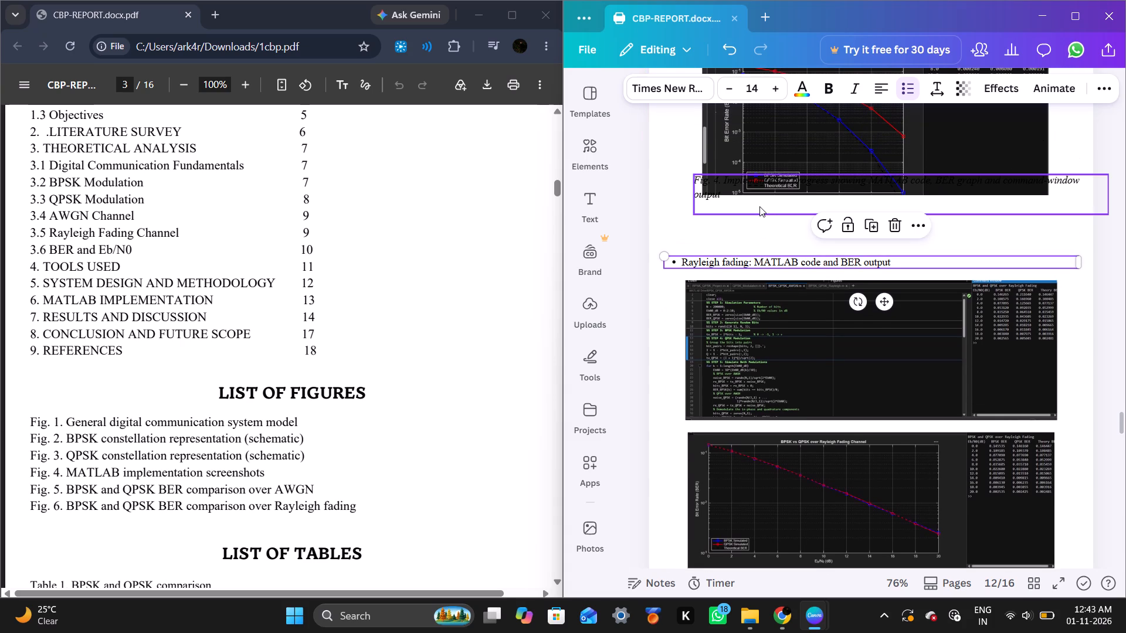
pyautogui.moveTo(775, 199); pyautogui.dragTo(752, 224)
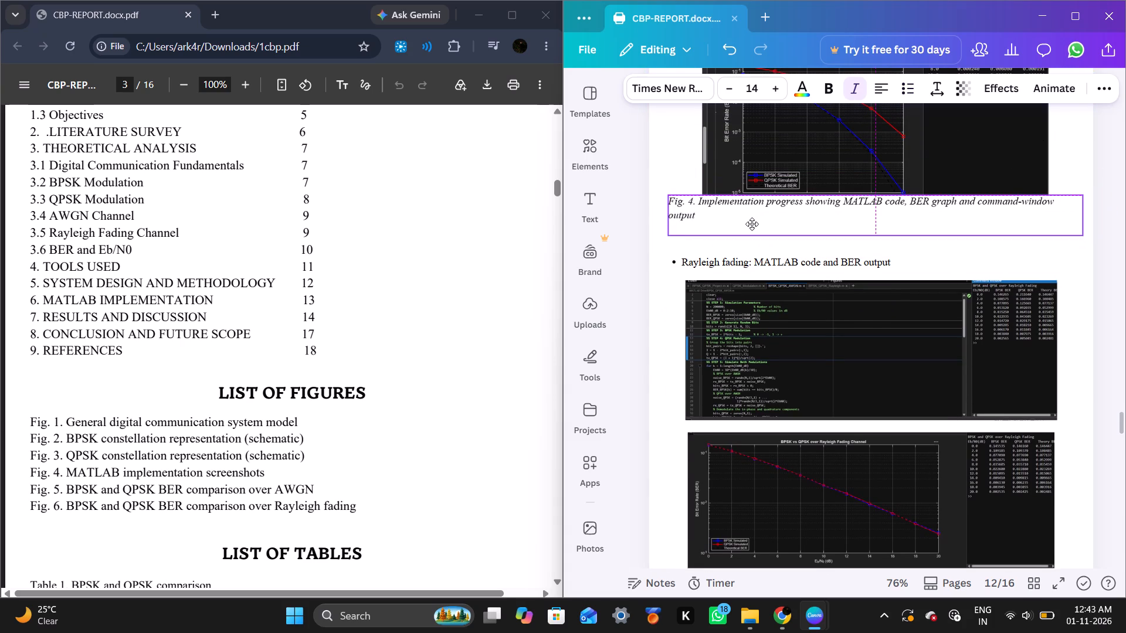
pyautogui.moveTo(752, 224); pyautogui.dragTo(752, 229)
# Replace the copied caption's text after "Fig. 4." with the clipboard text "8.2 Future Scope".
pyautogui.click(752, 229)
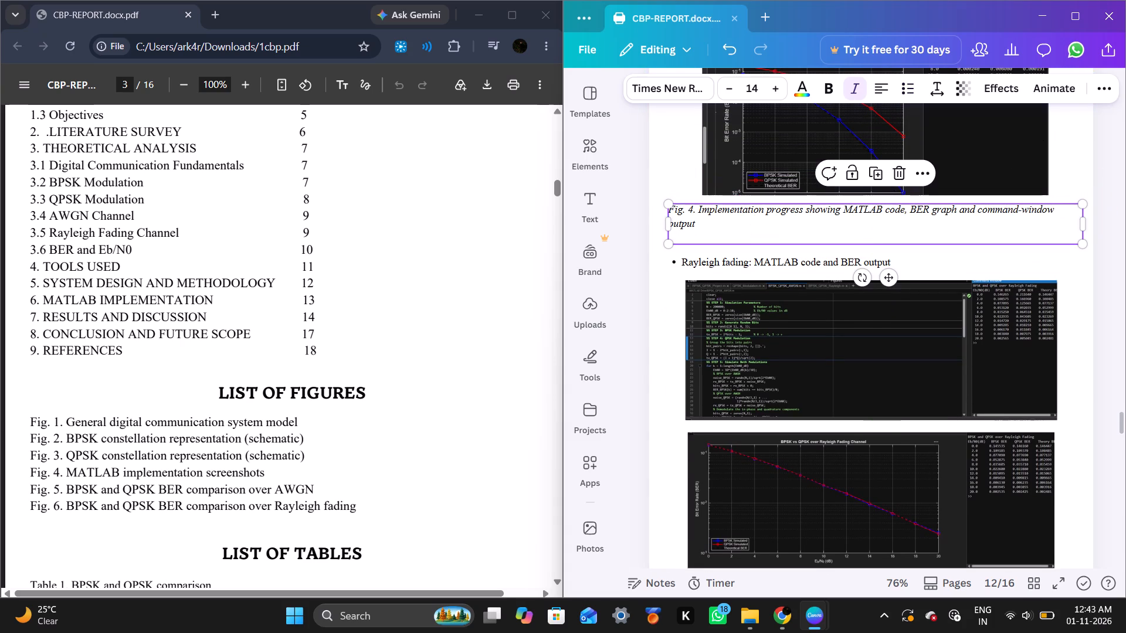
pyautogui.click(752, 229)
pyautogui.moveTo(752, 229); pyautogui.dragTo(715, 212)
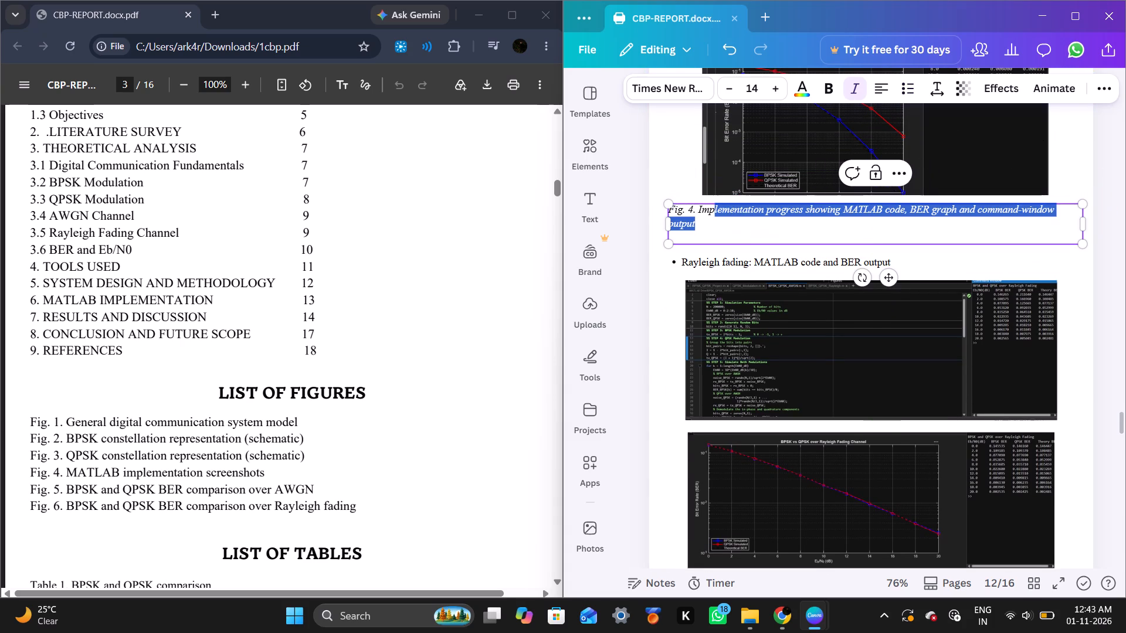
pyautogui.moveTo(715, 212); pyautogui.dragTo(700, 212)
pyautogui.moveTo(700, 212); pyautogui.dragTo(697, 212)
pyautogui.hotkey('ctrl', 'v')
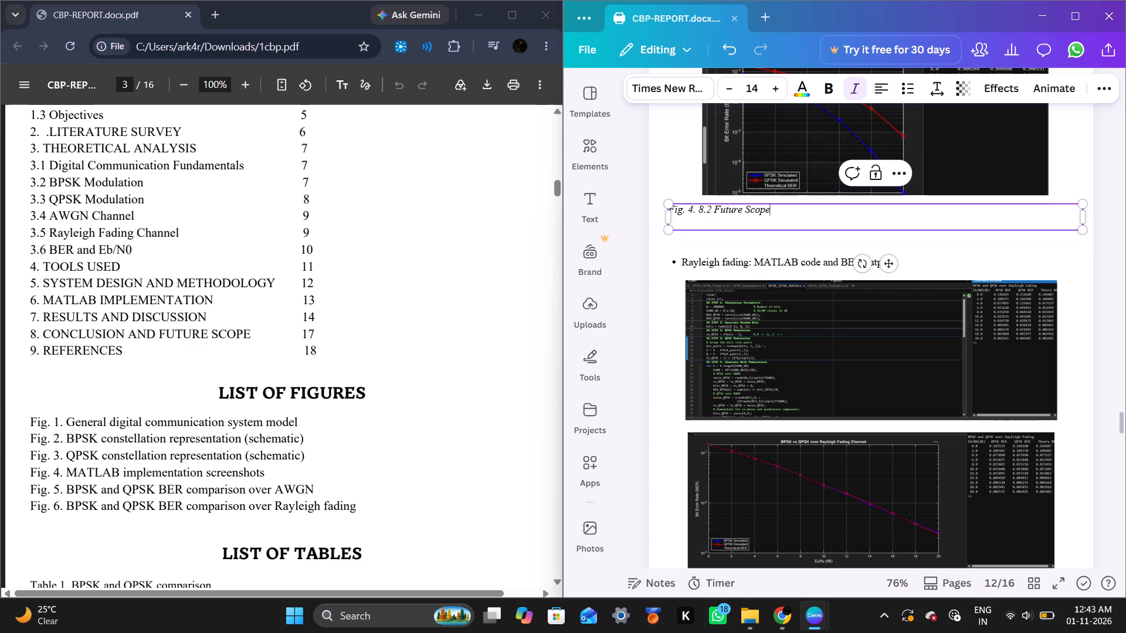
# Copy the whole "AWGN channel: MATLAB code and BER graph" bullet text on page 11.
pyautogui.scroll(1, 697, 212)
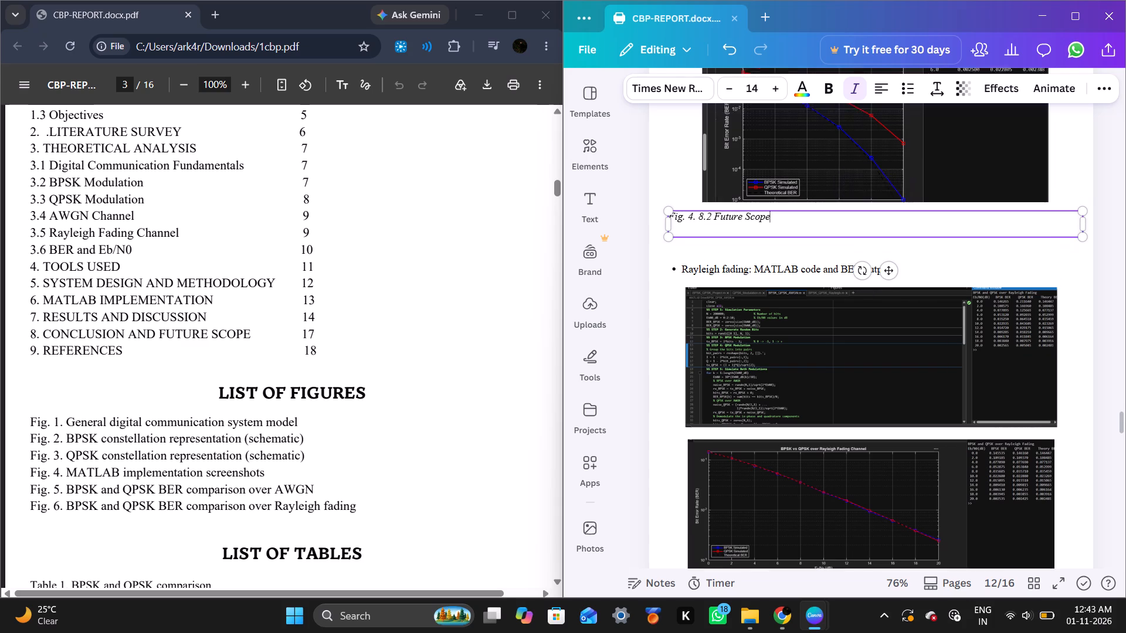
pyautogui.scroll(4, 697, 212)
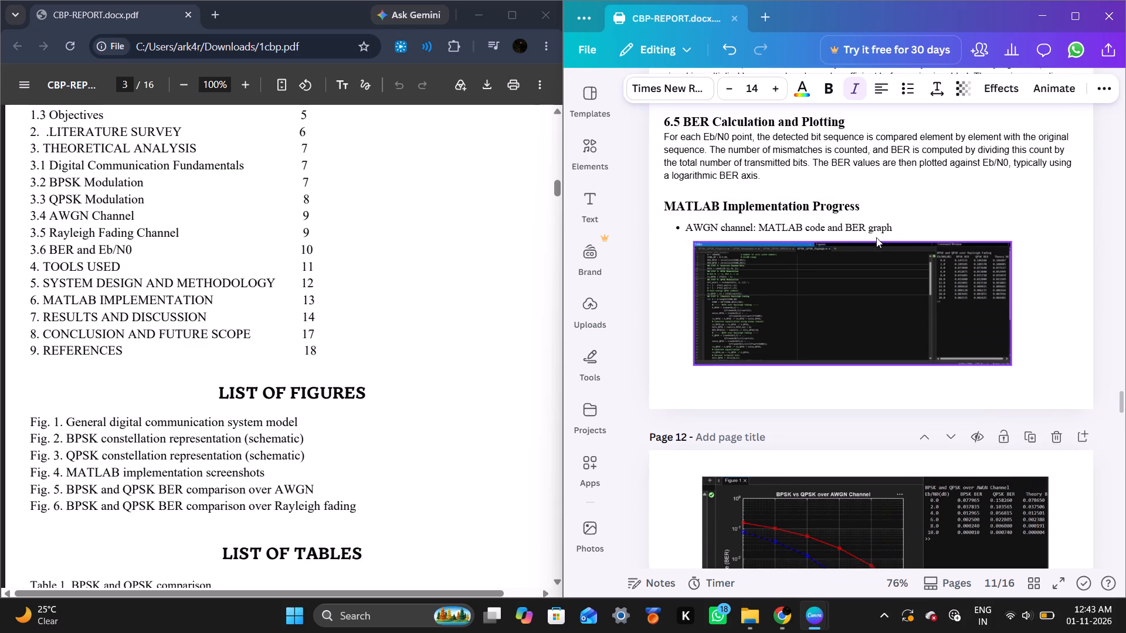
pyautogui.click(890, 226)
pyautogui.doubleClick(890, 226)
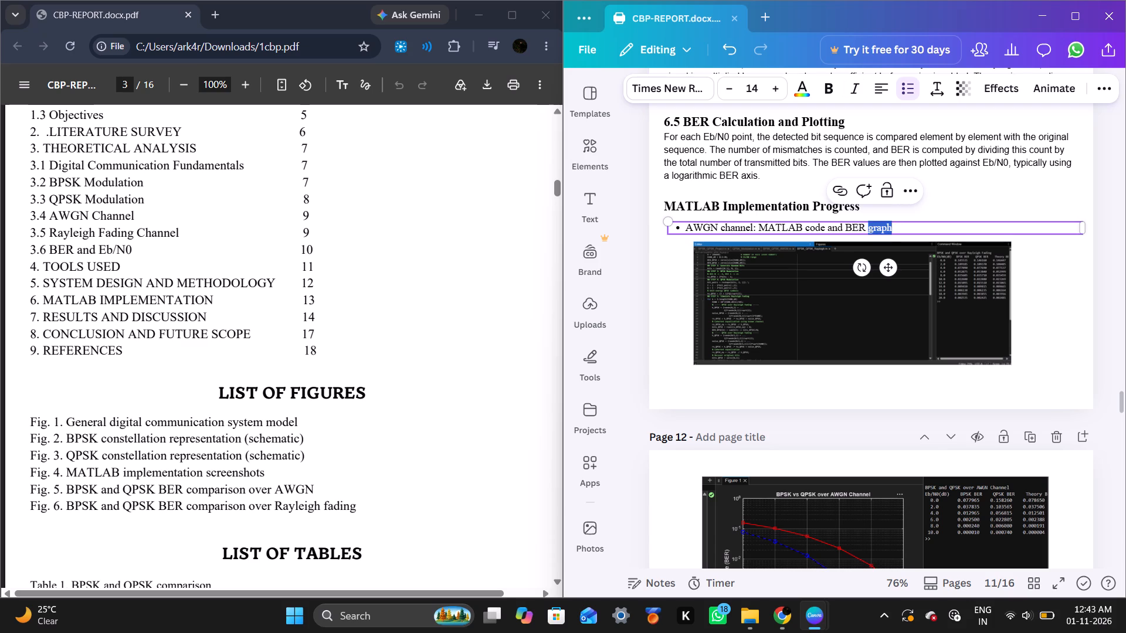
pyautogui.hotkey('ctrl', 'a')
pyautogui.hotkey('ctrl', 'c')
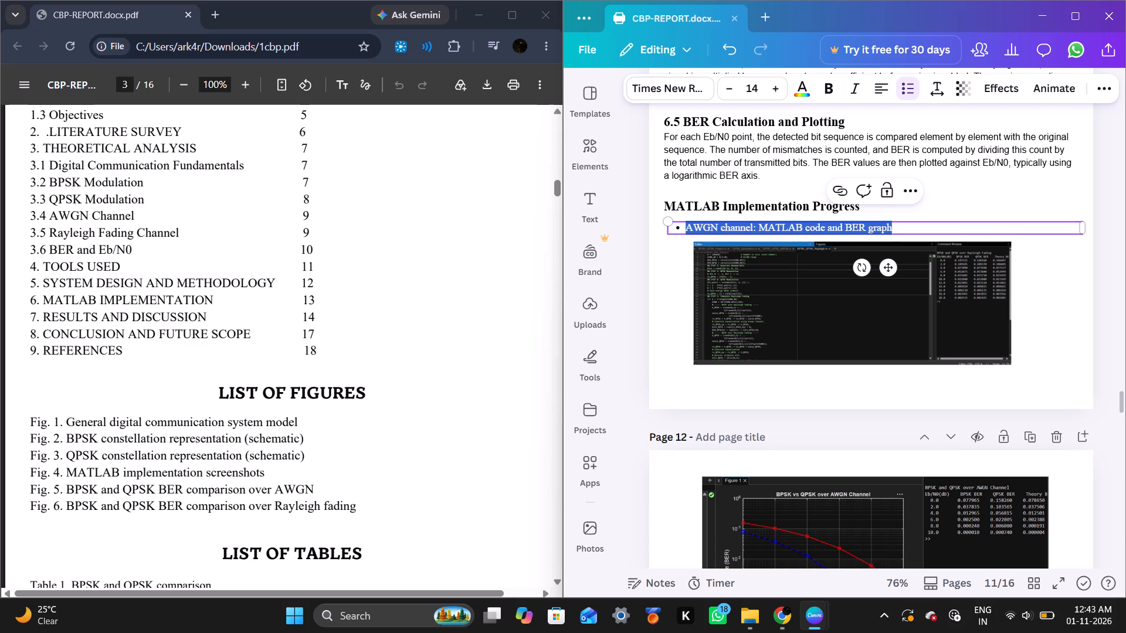
# Replace "2 Future Scope" in the caption under the AWGN graph with the copied bullet text, preceded by a space.
pyautogui.scroll(-4, 890, 226)
pyautogui.click(769, 434)
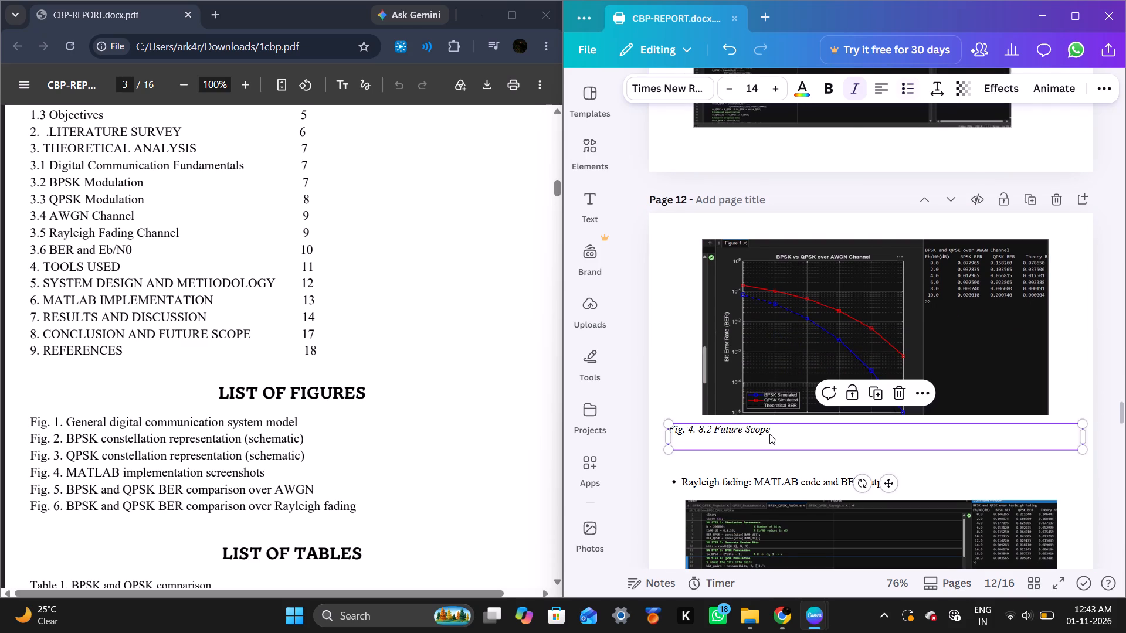
pyautogui.click(769, 434)
pyautogui.moveTo(769, 434); pyautogui.dragTo(704, 433)
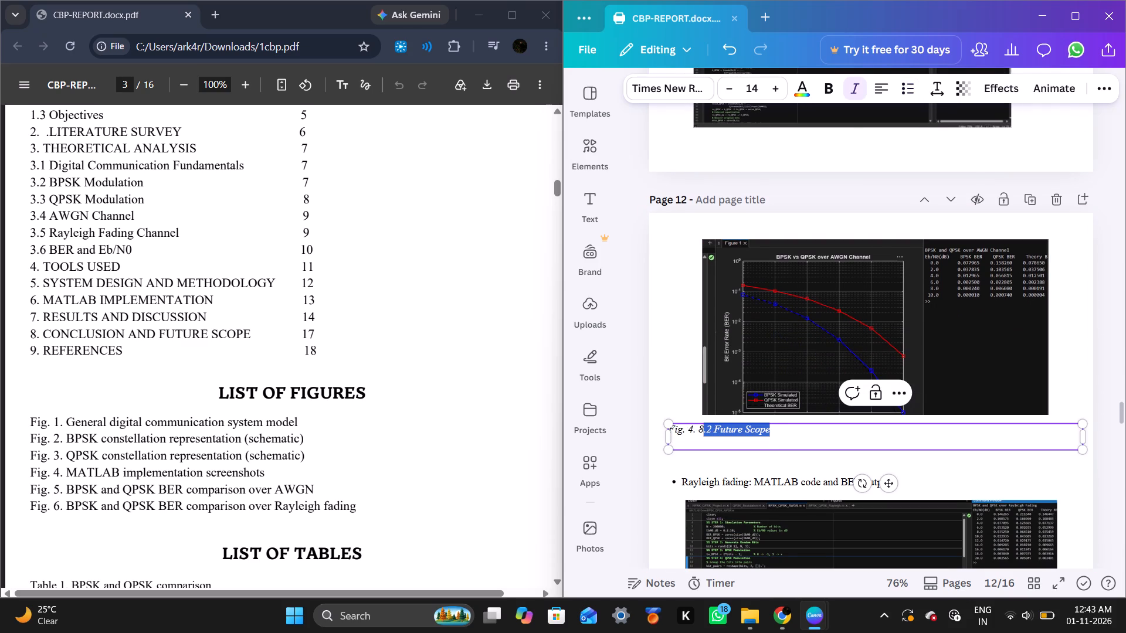
pyautogui.moveTo(704, 433); pyautogui.dragTo(704, 431)
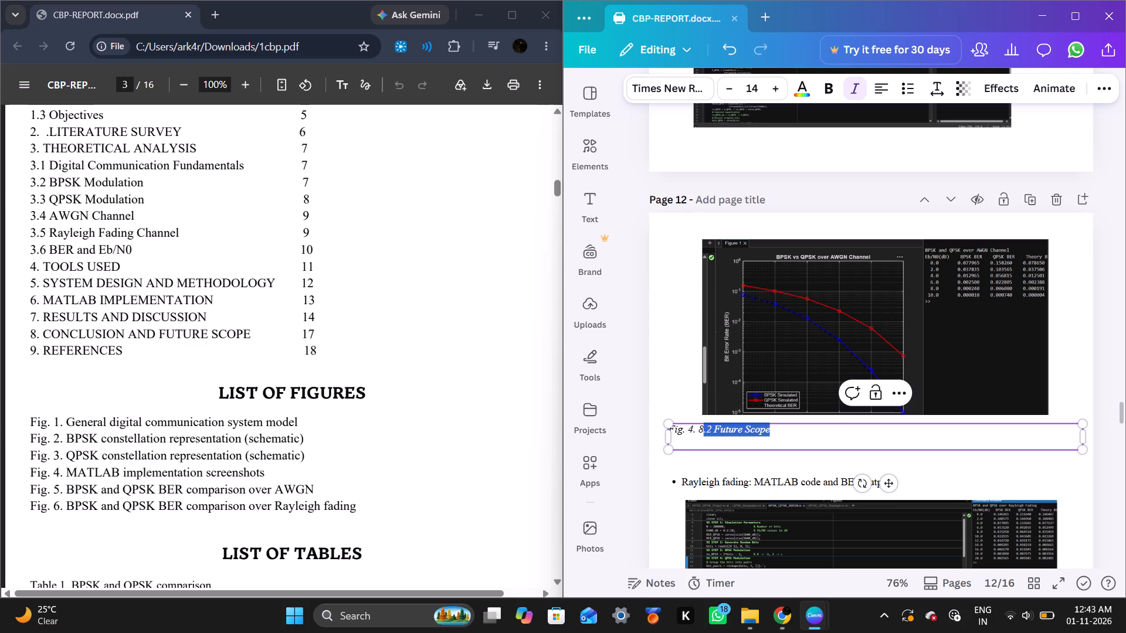
pyautogui.moveTo(704, 431); pyautogui.dragTo(708, 432)
pyautogui.moveTo(708, 432); pyautogui.dragTo(707, 431)
pyautogui.hotkey('ctrl', 'v')
pyautogui.scroll(-1, 707, 431)
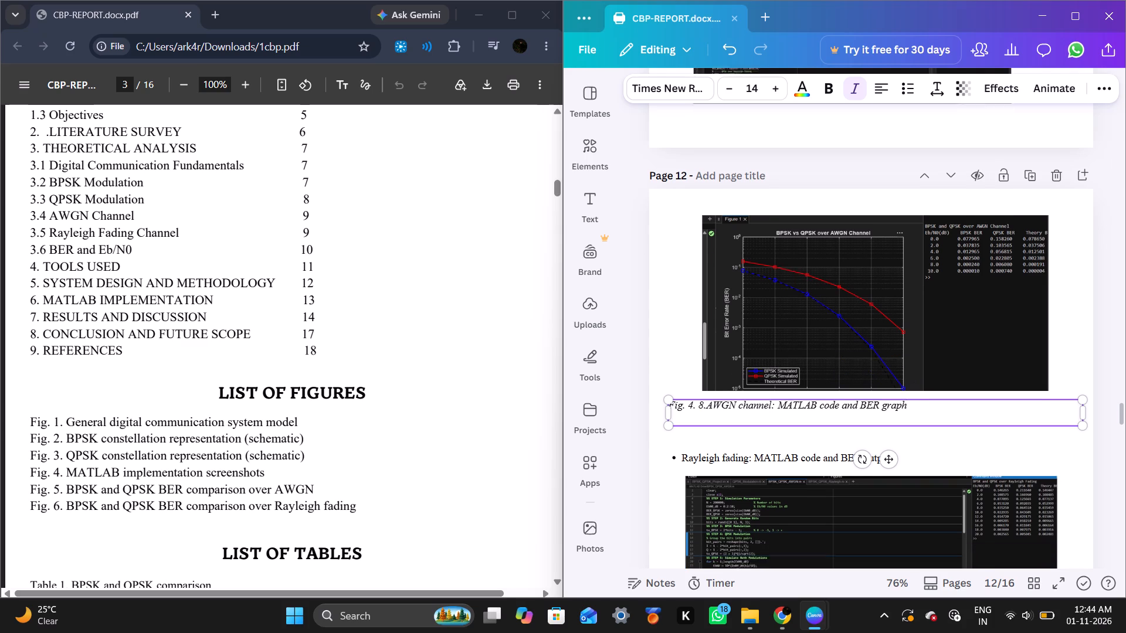
pyautogui.scroll(-1, 707, 431)
pyautogui.click(707, 397)
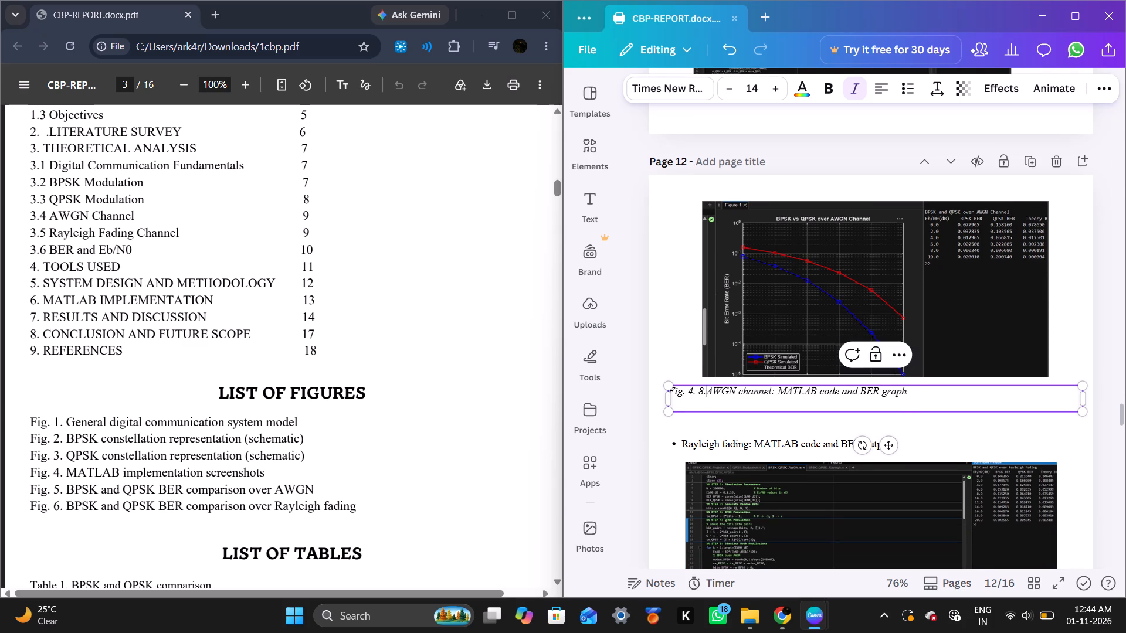
pyautogui.press('space')
# Copy the whole "Rayleigh fading: MATLAB code and BER output" bullet text on page 12.
pyautogui.scroll(-1, 707, 397)
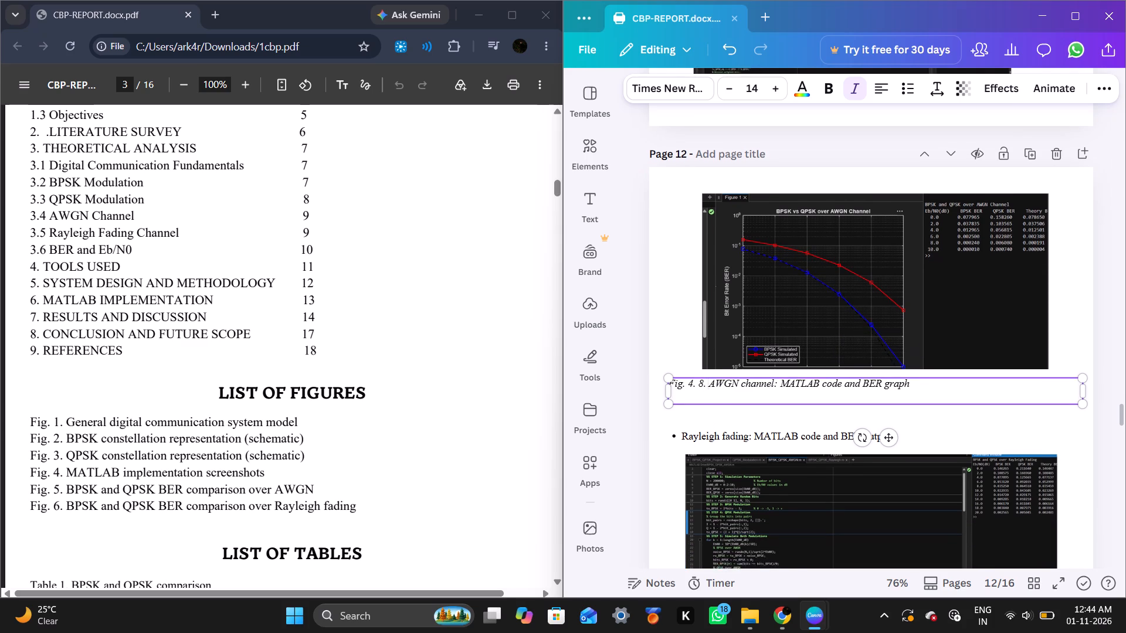
pyautogui.scroll(-2, 707, 397)
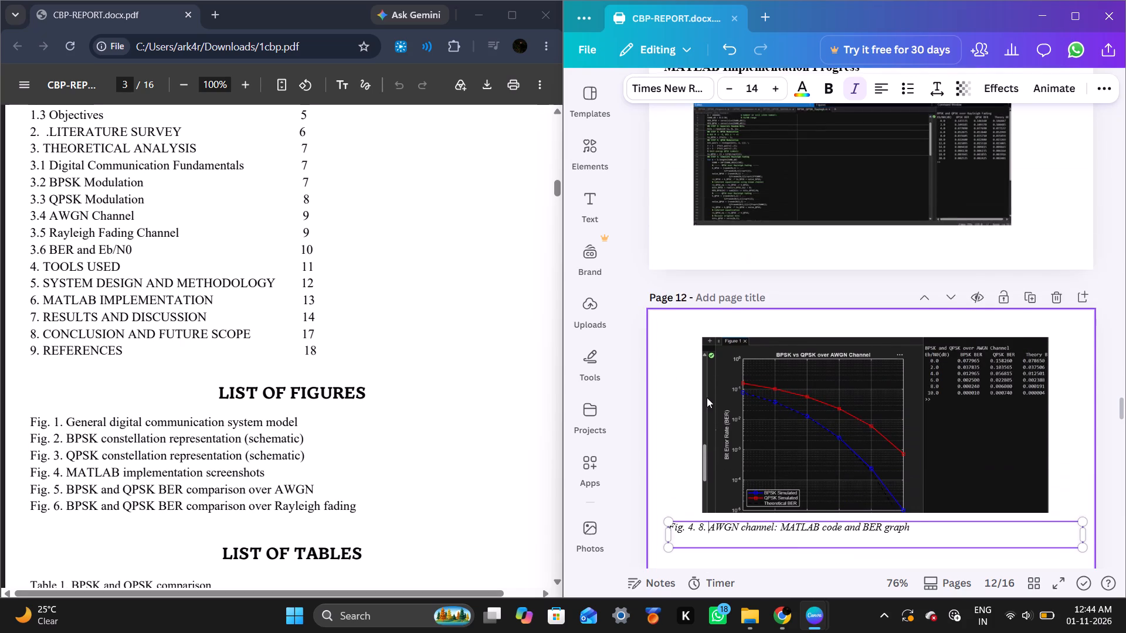
pyautogui.scroll(-1, 707, 397)
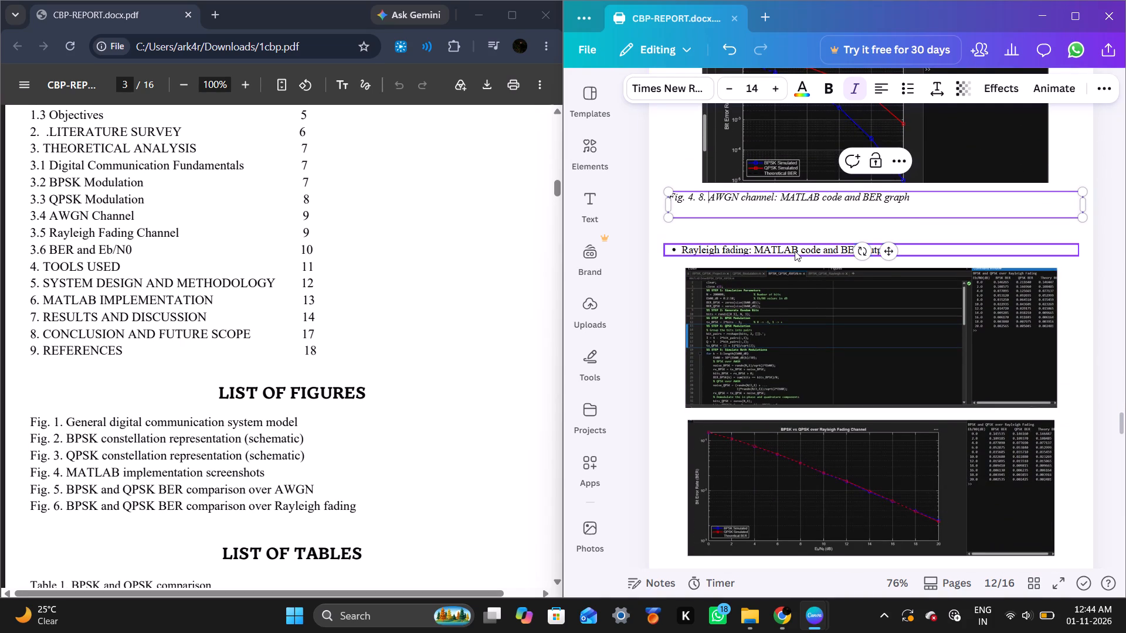
pyautogui.click(795, 251)
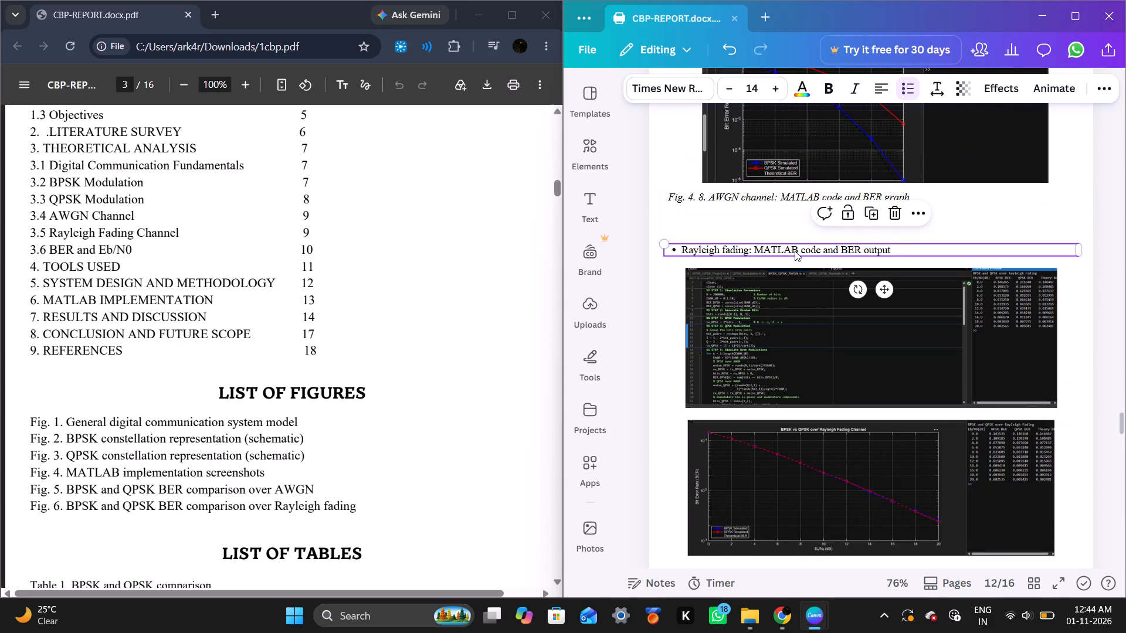
pyautogui.doubleClick(789, 246)
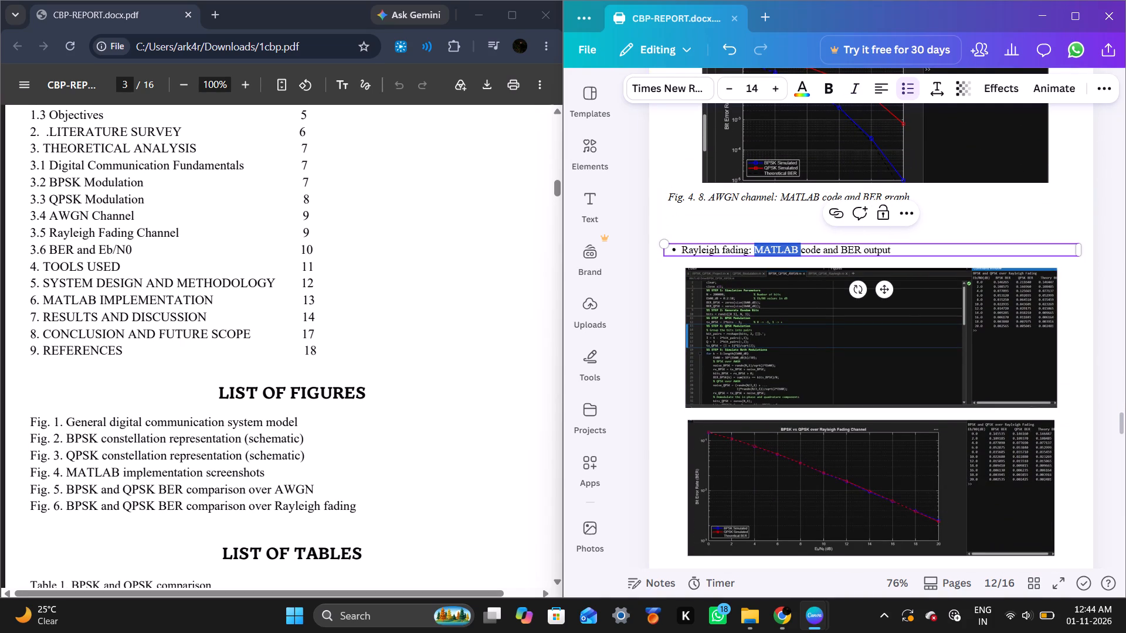
pyautogui.hotkey('ctrl', 'a')
pyautogui.hotkey('ctrl', 'c')
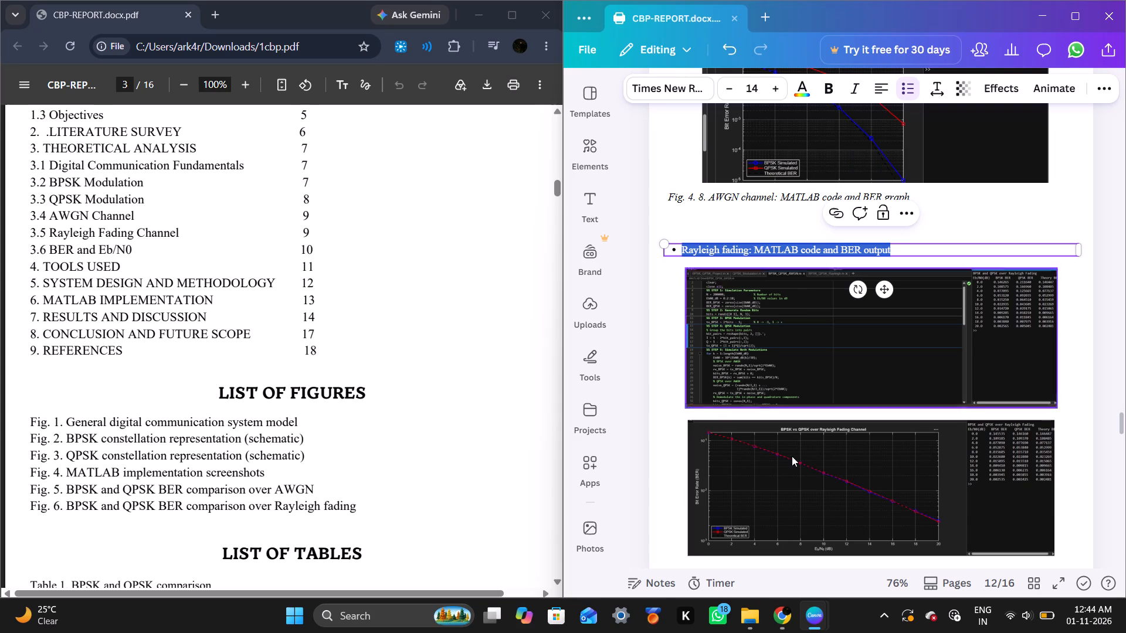
# Replace the text after "Fig. 4." in the caption under the Rayleigh graph with the copied Rayleigh bullet text.
pyautogui.scroll(-2, 792, 456)
pyautogui.click(771, 471)
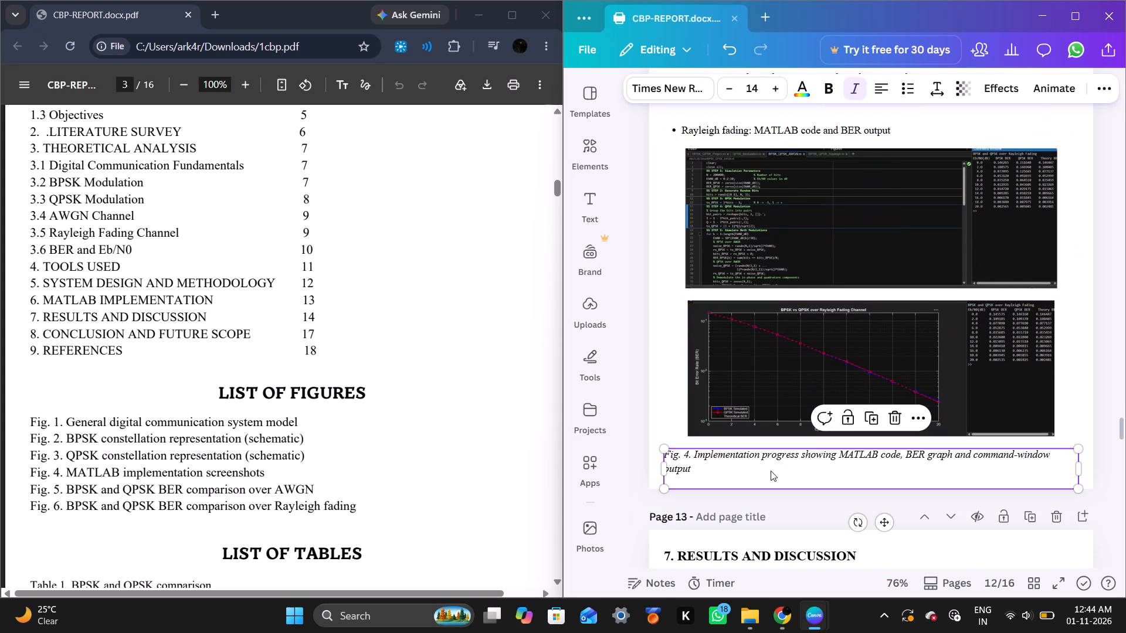
pyautogui.moveTo(706, 475); pyautogui.dragTo(715, 474)
pyautogui.hotkey('ctrl', 'z')
pyautogui.click(715, 474)
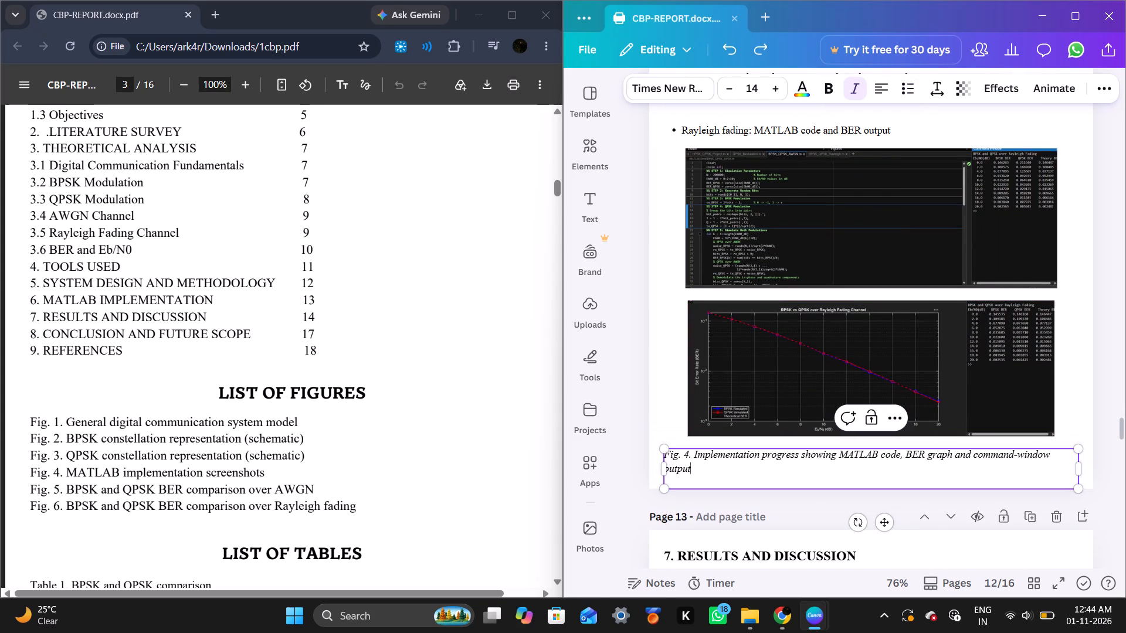
pyautogui.moveTo(715, 474); pyautogui.dragTo(694, 457)
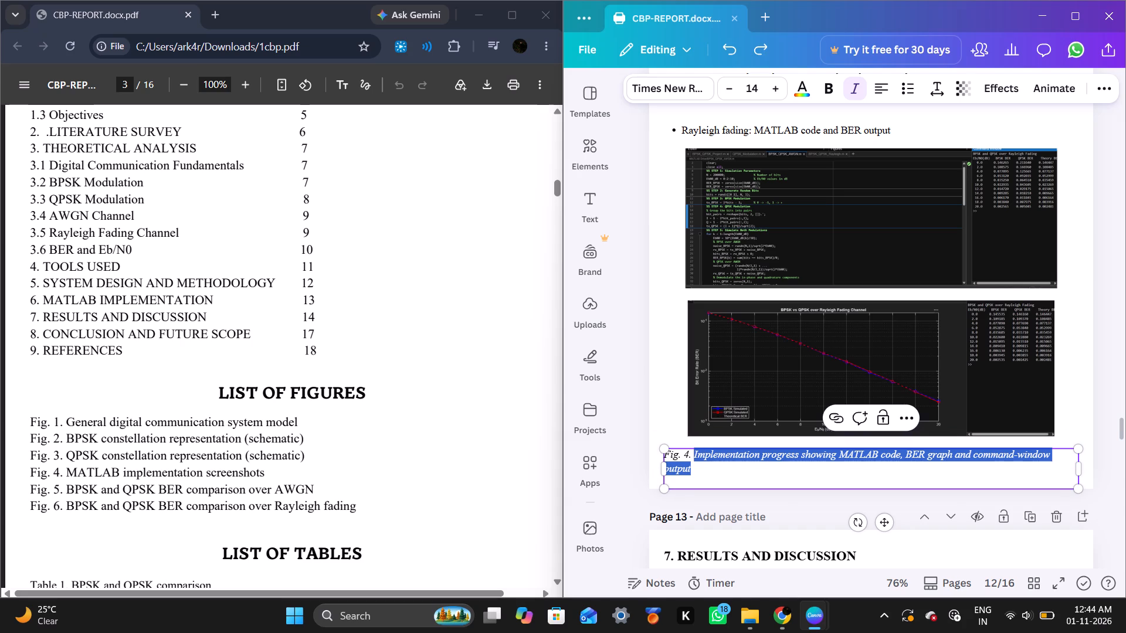
pyautogui.hotkey('ctrl', 'v')
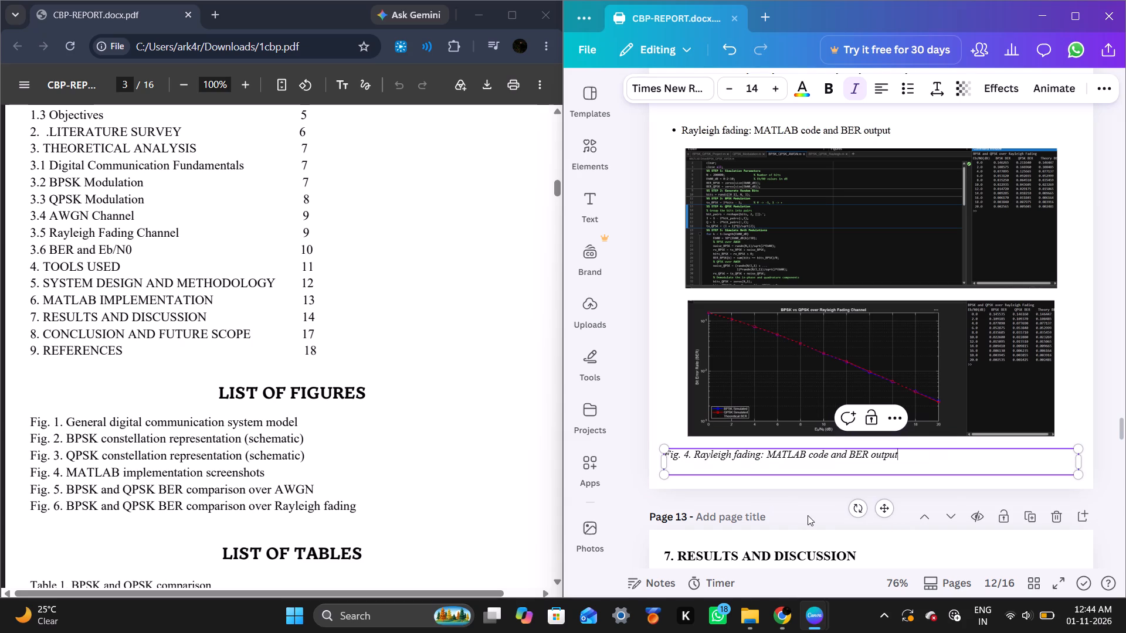
pyautogui.click(809, 515)
# Shift the Rayleigh and AWGN captions on page 12 inward to line up with the left edges of their graphs.
pyautogui.moveTo(774, 450); pyautogui.dragTo(796, 450)
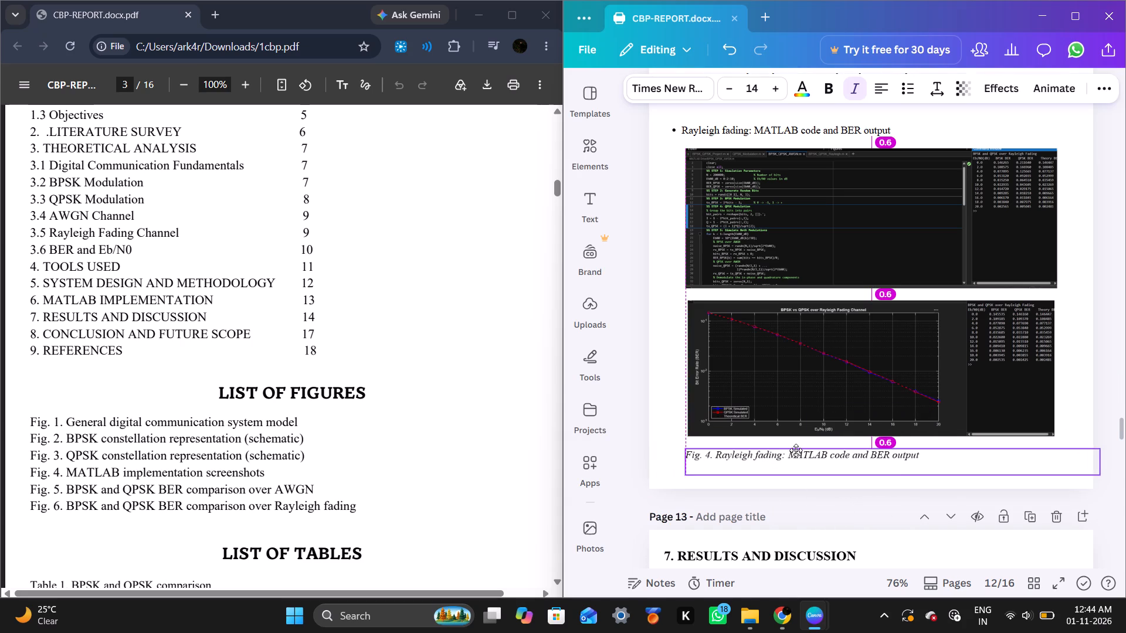
pyautogui.moveTo(796, 450); pyautogui.dragTo(788, 450)
pyautogui.scroll(1, 788, 450)
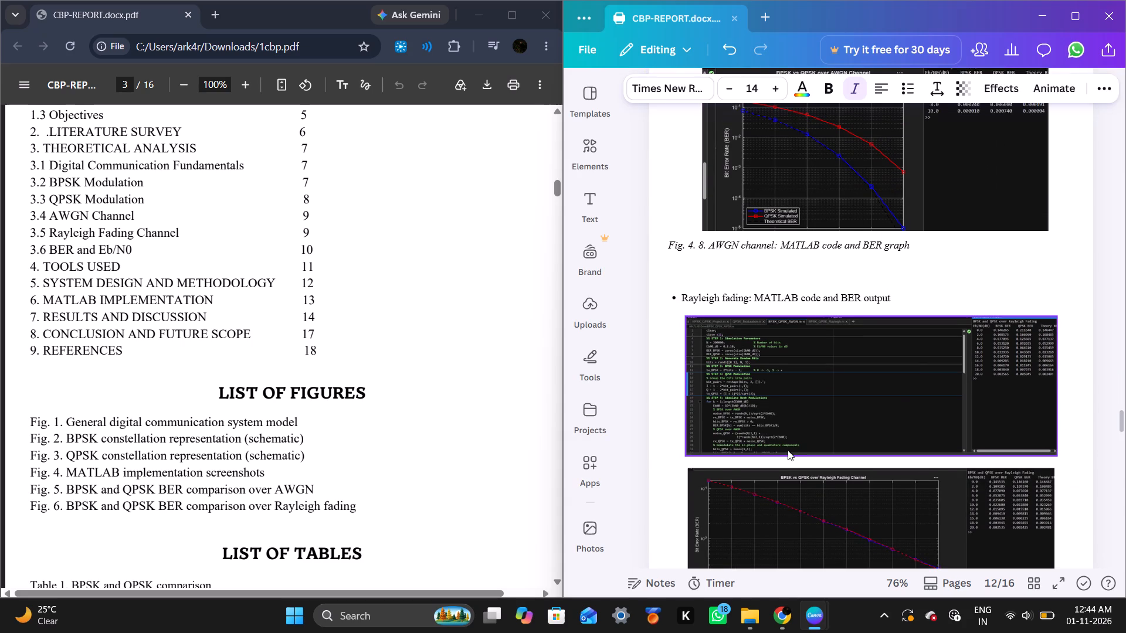
pyautogui.scroll(1, 788, 450)
pyautogui.moveTo(738, 252); pyautogui.dragTo(759, 249)
pyautogui.click(782, 168)
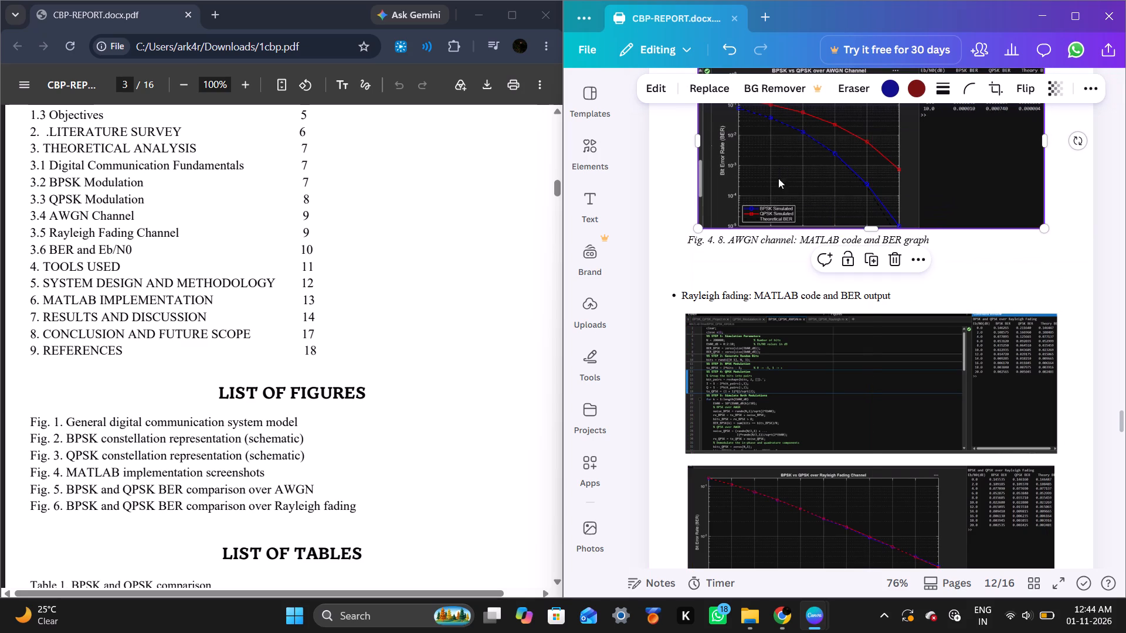
pyautogui.moveTo(768, 241); pyautogui.dragTo(782, 241)
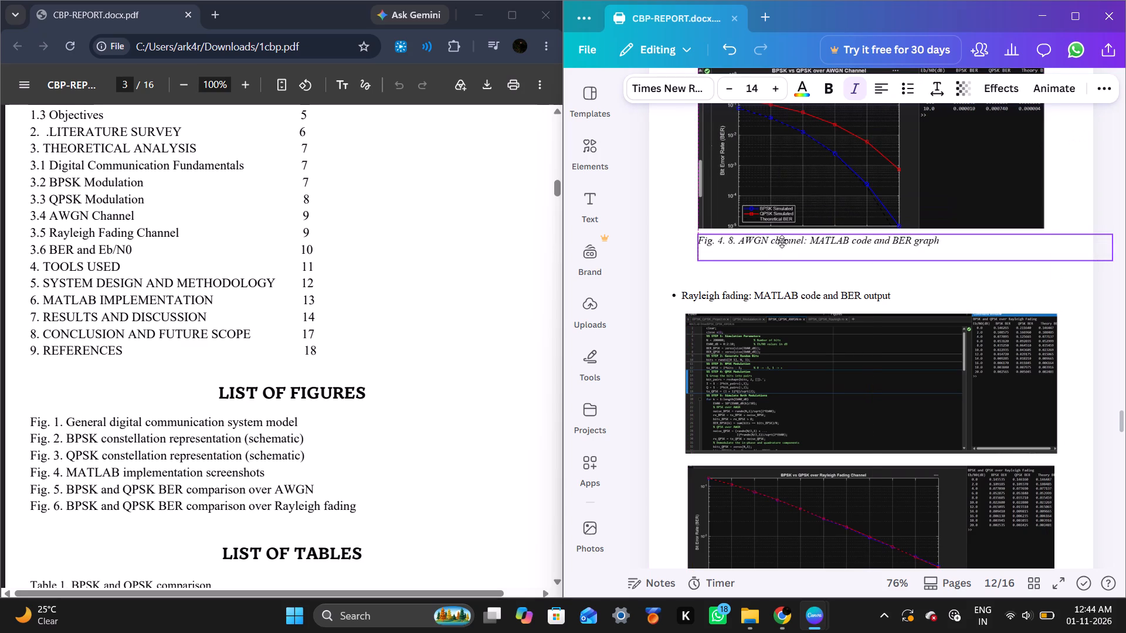
pyautogui.moveTo(782, 241); pyautogui.dragTo(780, 241)
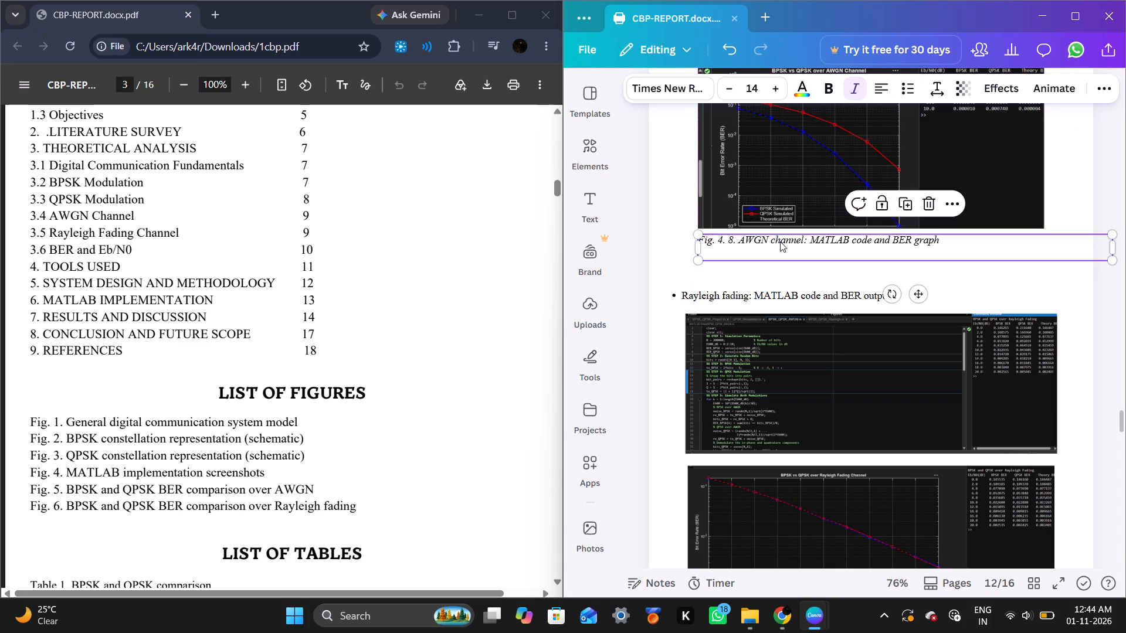
pyautogui.scroll(-2, 780, 241)
pyautogui.moveTo(765, 392); pyautogui.dragTo(775, 392)
# Renumber the AWGN caption on page 12 as "Fig. 2.", removing the stray "8." before its text.
pyautogui.scroll(-3, 776, 325)
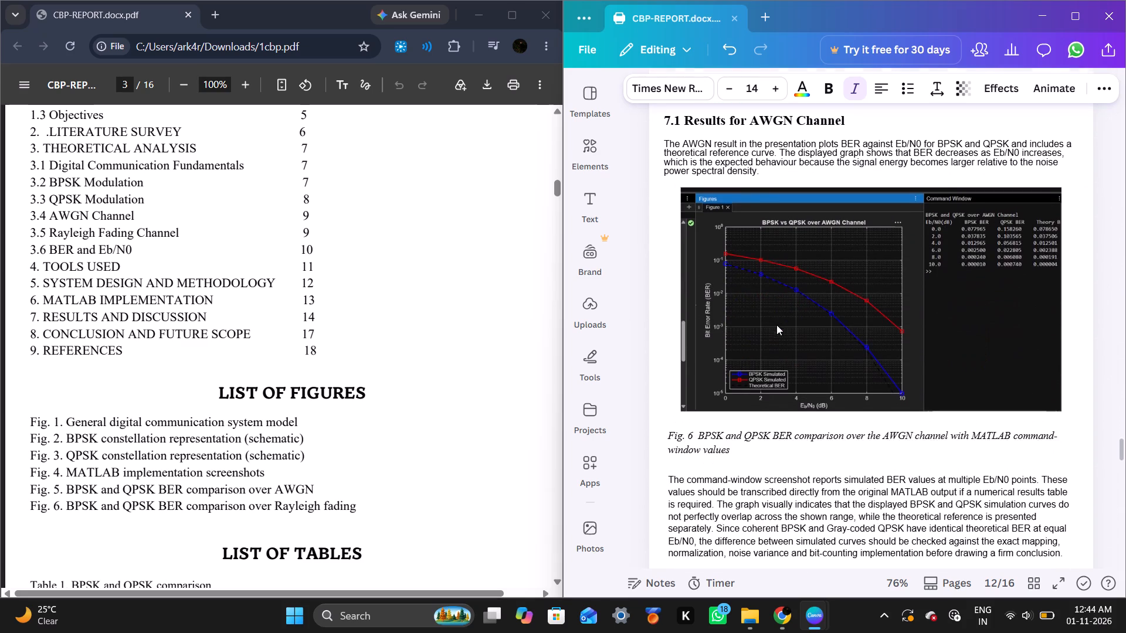
pyautogui.scroll(5, 776, 325)
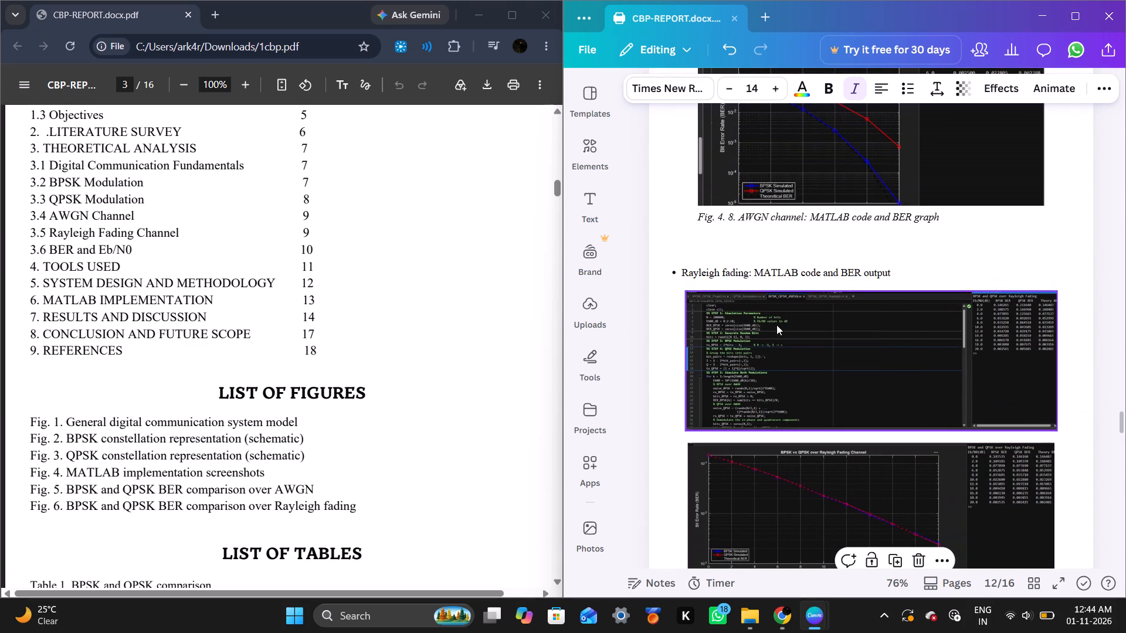
pyautogui.click(730, 220)
pyautogui.click(730, 220)
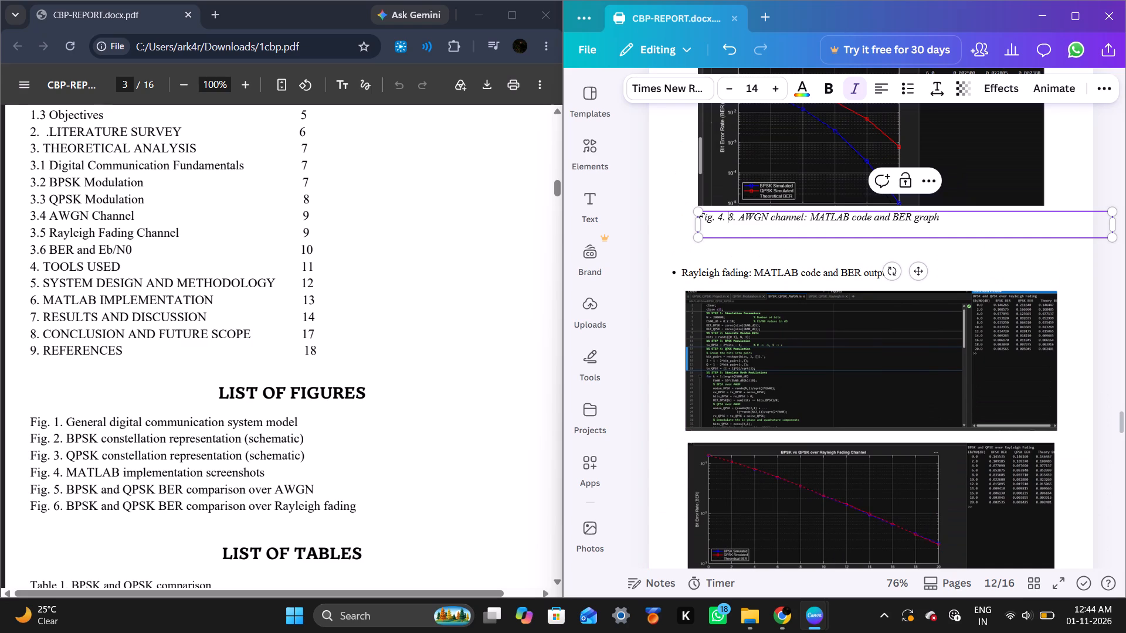
pyautogui.press('Right')
pyautogui.press('BackSpace')
pyautogui.press('BackSpace')
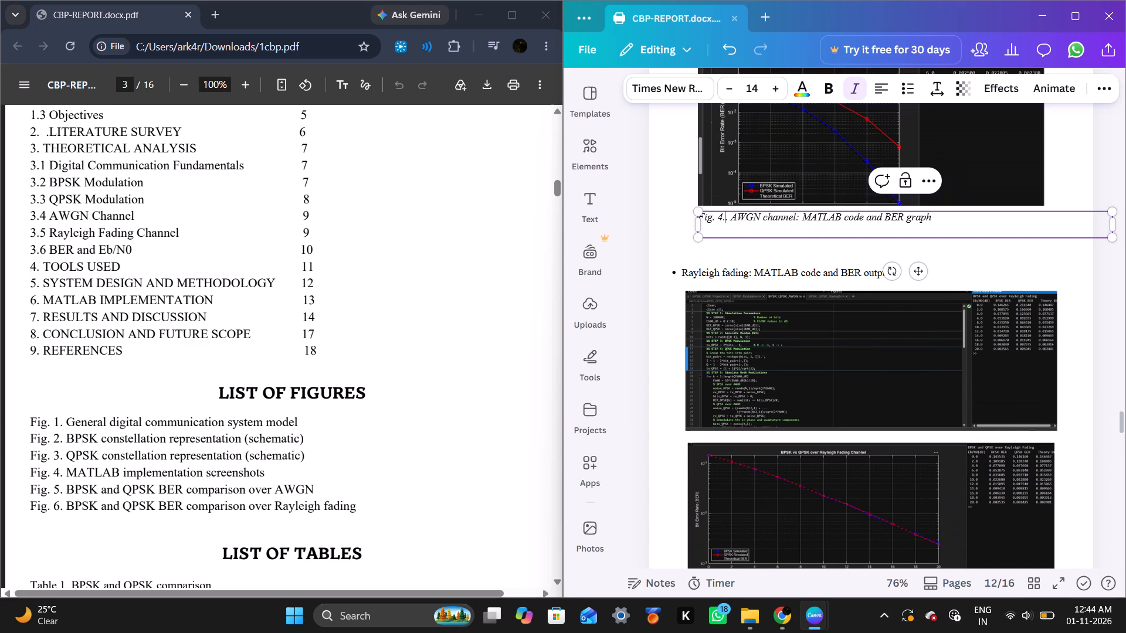
pyautogui.press('BackSpace')
pyautogui.press('BackSpace')
pyautogui.press('2')
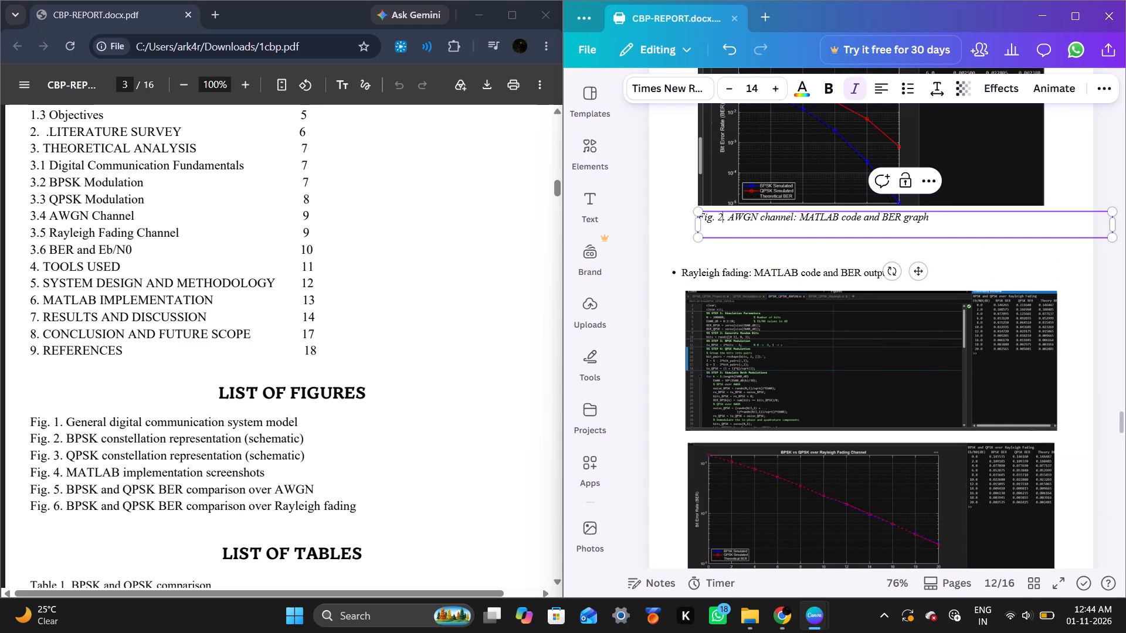
# Renumber the Rayleigh fading caption at the bottom of page 12 as "Fig. 3.".
pyautogui.scroll(-4, 730, 220)
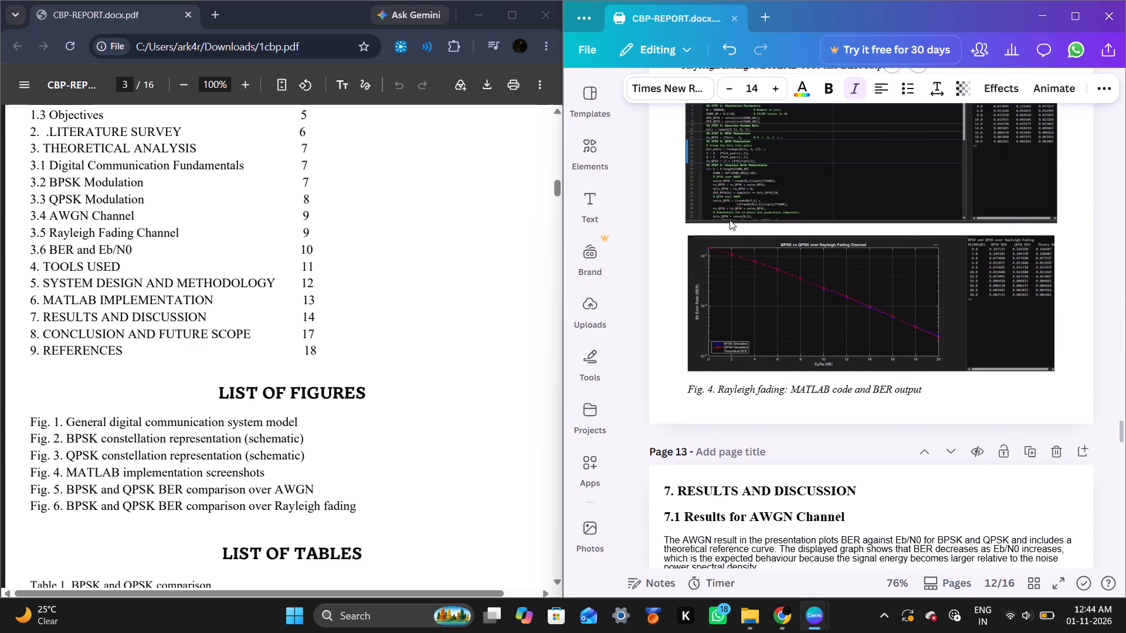
pyautogui.click(715, 390)
pyautogui.click(715, 390)
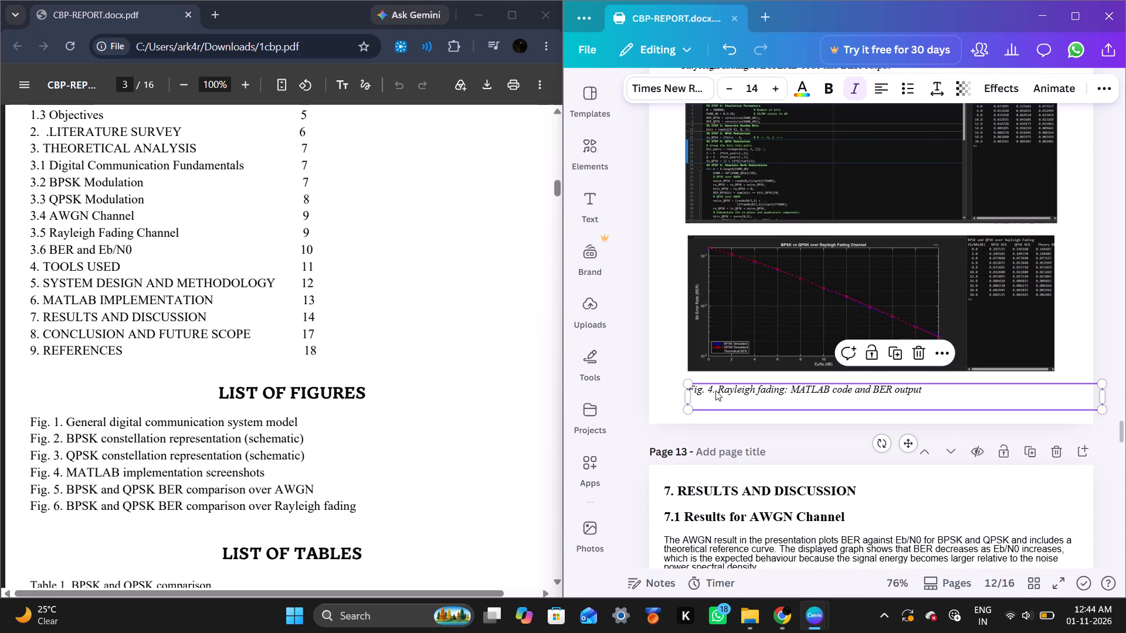
pyautogui.press('Left')
pyautogui.press('BackSpace')
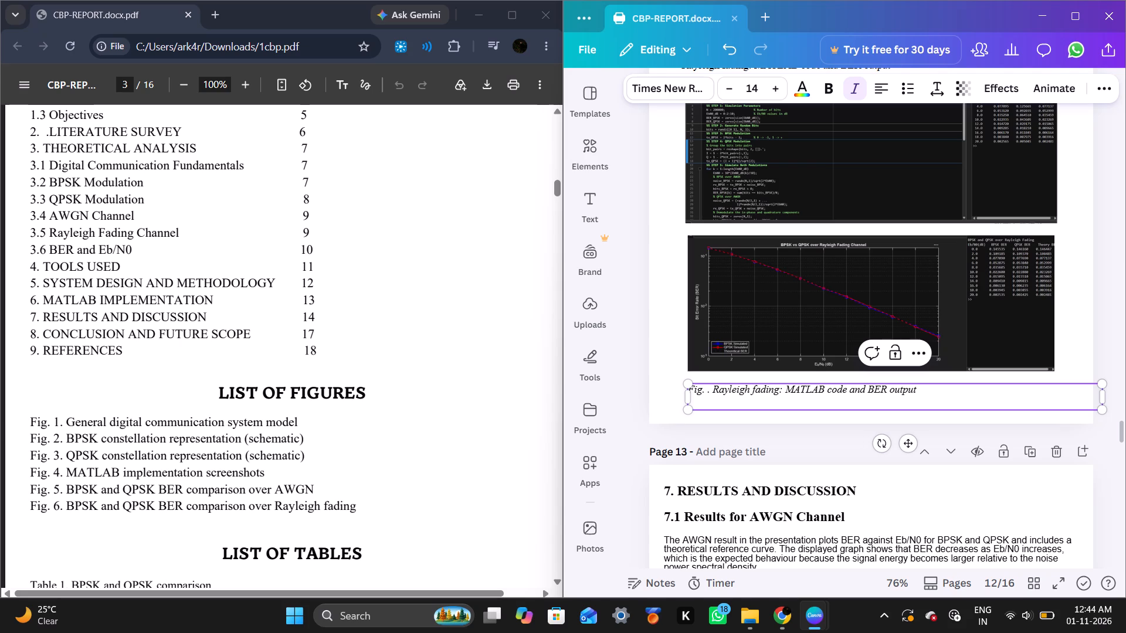
pyautogui.press('3')
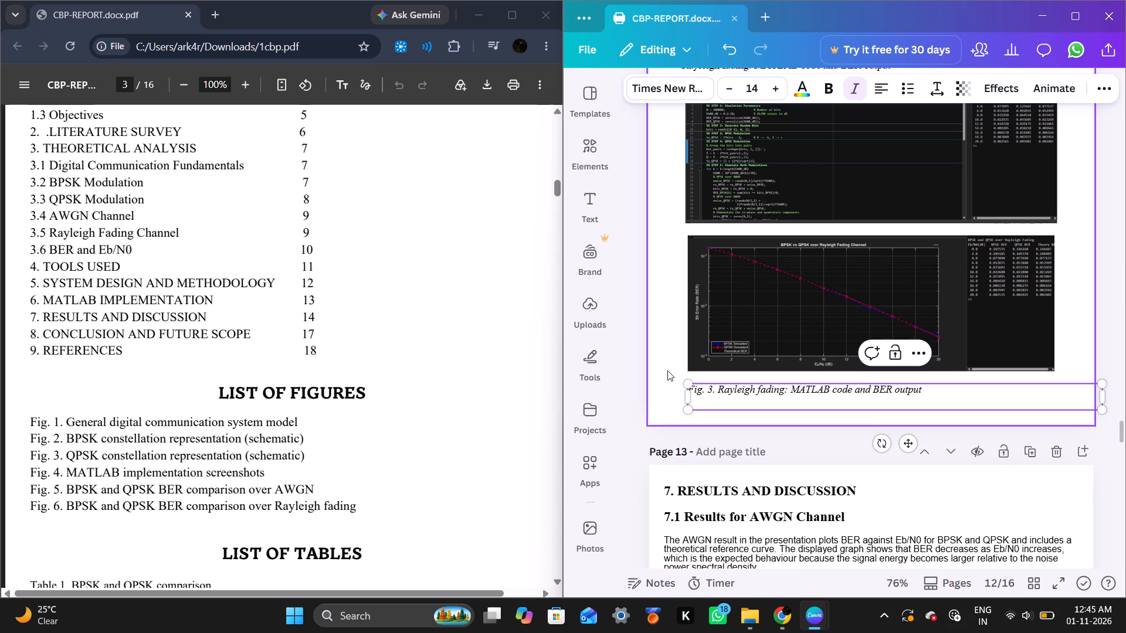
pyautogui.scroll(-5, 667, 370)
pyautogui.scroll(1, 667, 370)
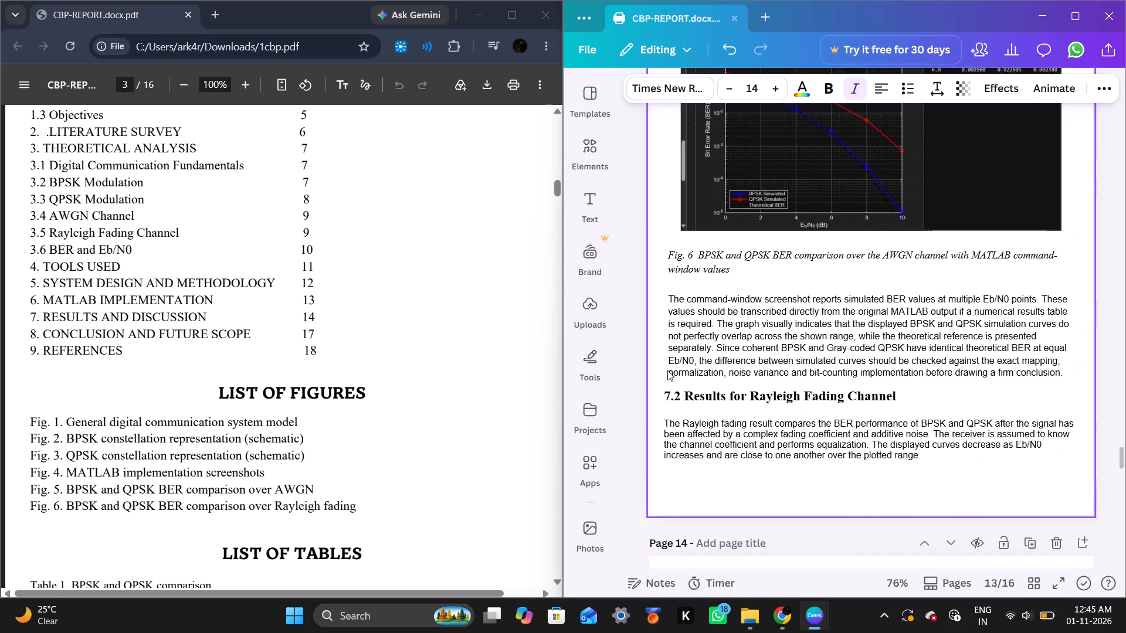
# Renumber the caption under the AWGN graph in section 7.1 on page 13 as "Fig. 4".
pyautogui.scroll(1, 667, 370)
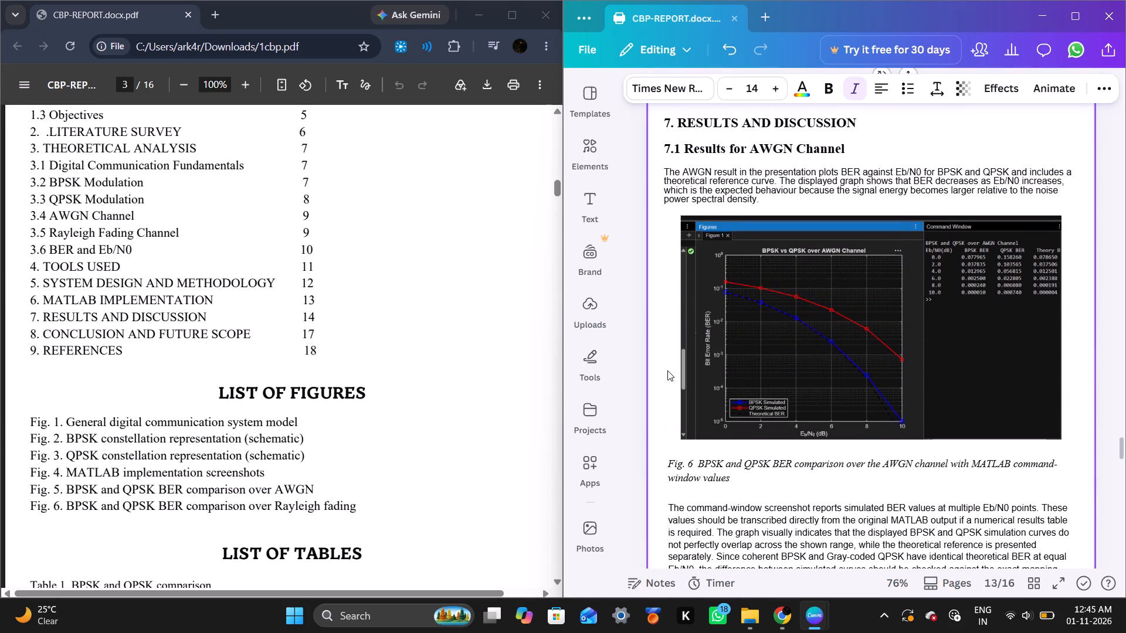
pyautogui.scroll(1, 667, 370)
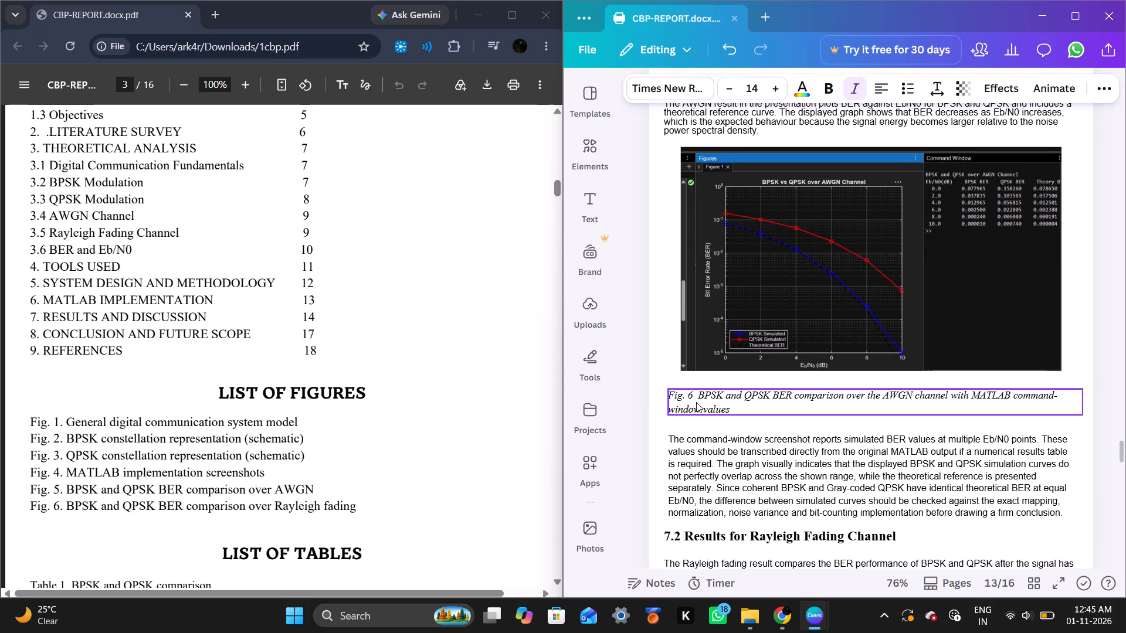
pyautogui.click(695, 393)
pyautogui.click(695, 393)
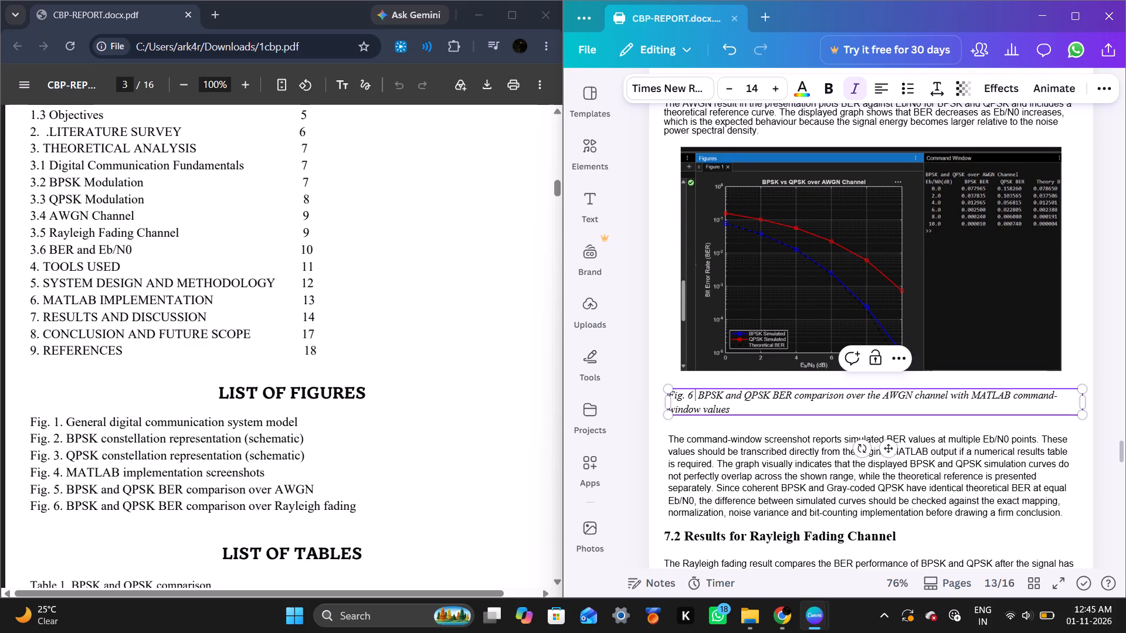
pyautogui.press('Left')
pyautogui.press('BackSpace')
pyautogui.press('4')
# Renumber the Rayleigh fading comparison caption under the MATLAB screenshots on page 14 as "Fig. 5.".
pyautogui.scroll(-4, 751, 437)
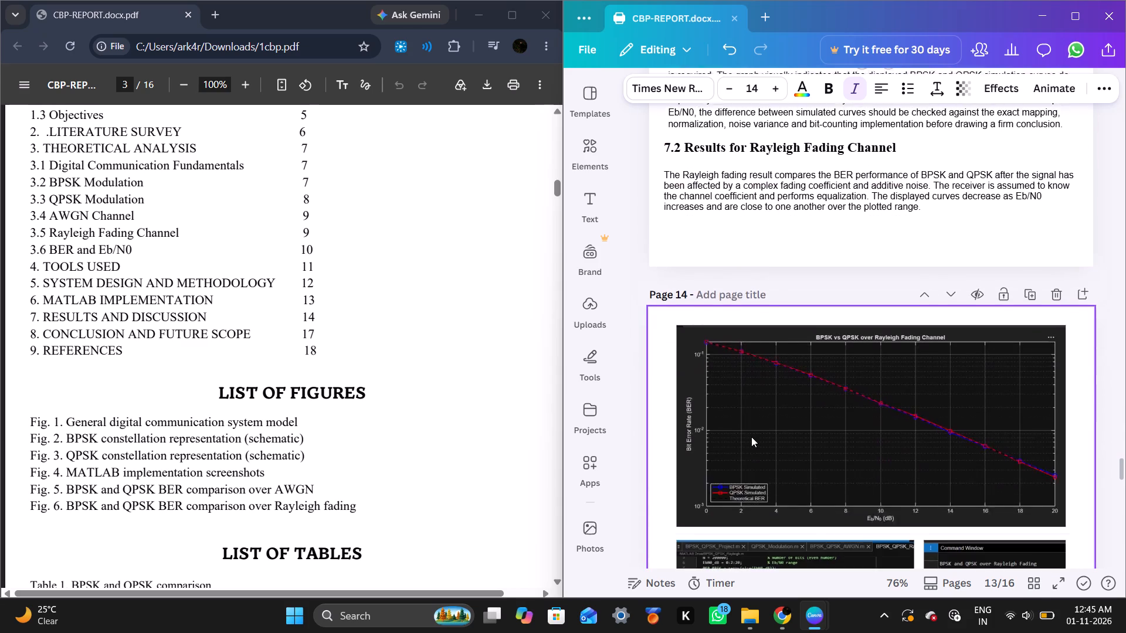
pyautogui.scroll(-4, 751, 437)
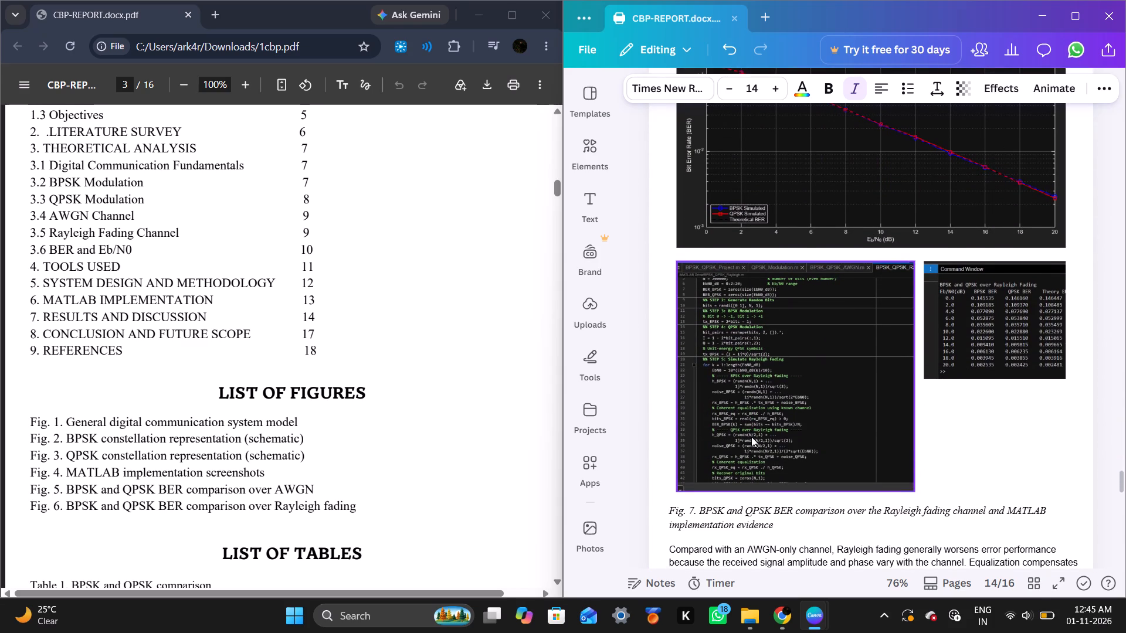
pyautogui.click(691, 514)
pyautogui.click(694, 506)
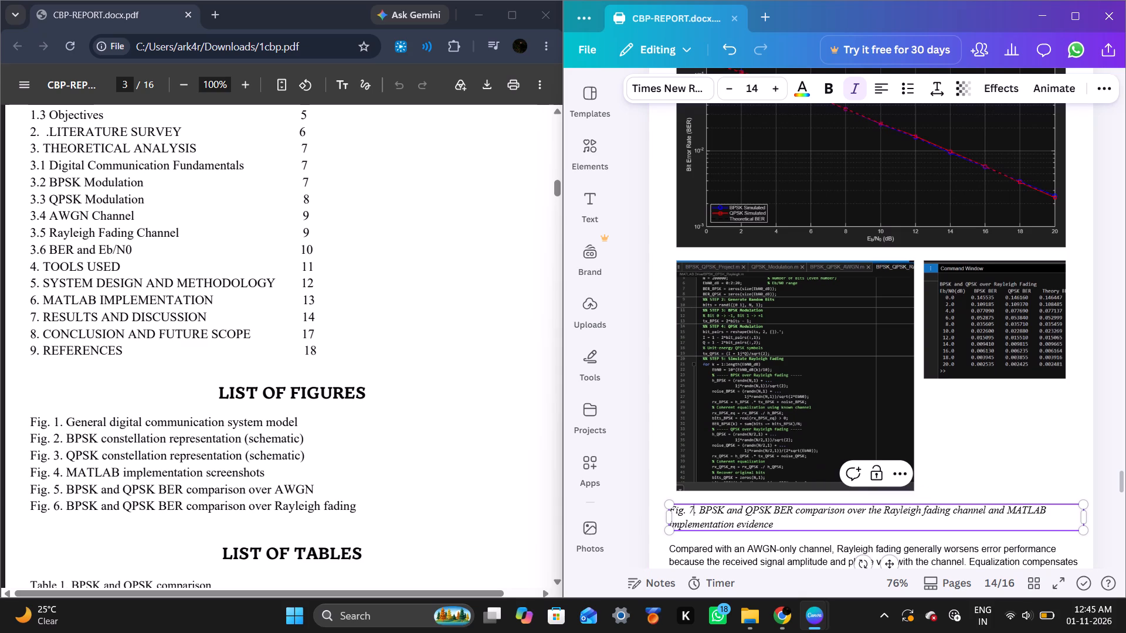
pyautogui.press('BackSpace')
pyautogui.press('5')
pyautogui.click(659, 460)
# Review the figures and captions from page 12 to the end of the report against the PDF's List of Figures.
pyautogui.scroll(-4, 659, 460)
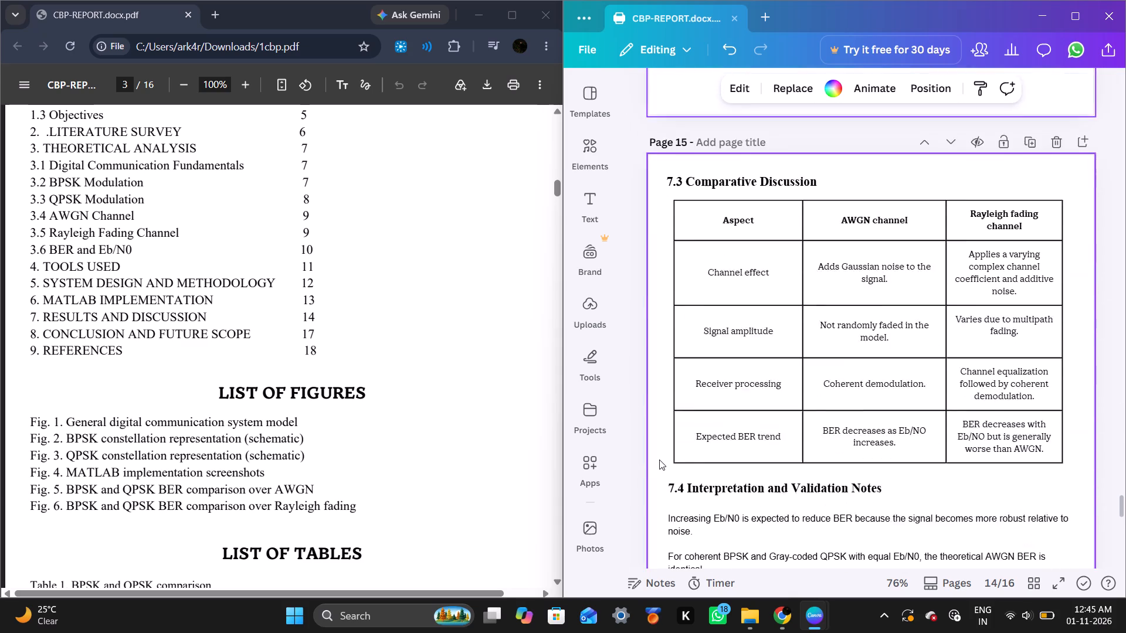
pyautogui.scroll(-3, 659, 460)
pyautogui.scroll(1, 659, 460)
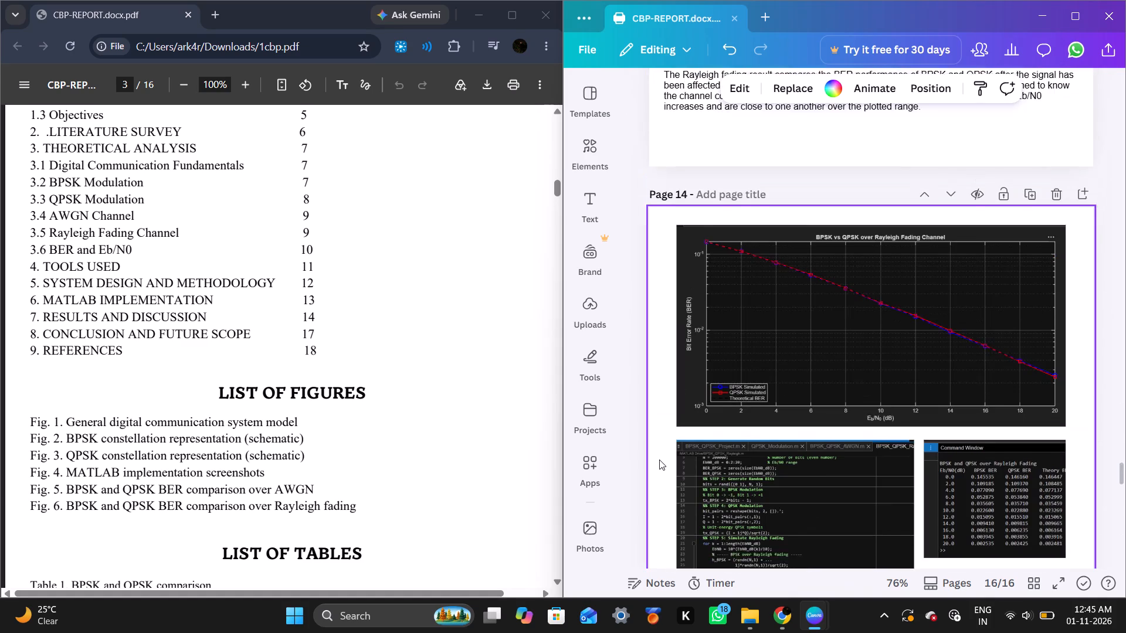
pyautogui.scroll(-4, 659, 460)
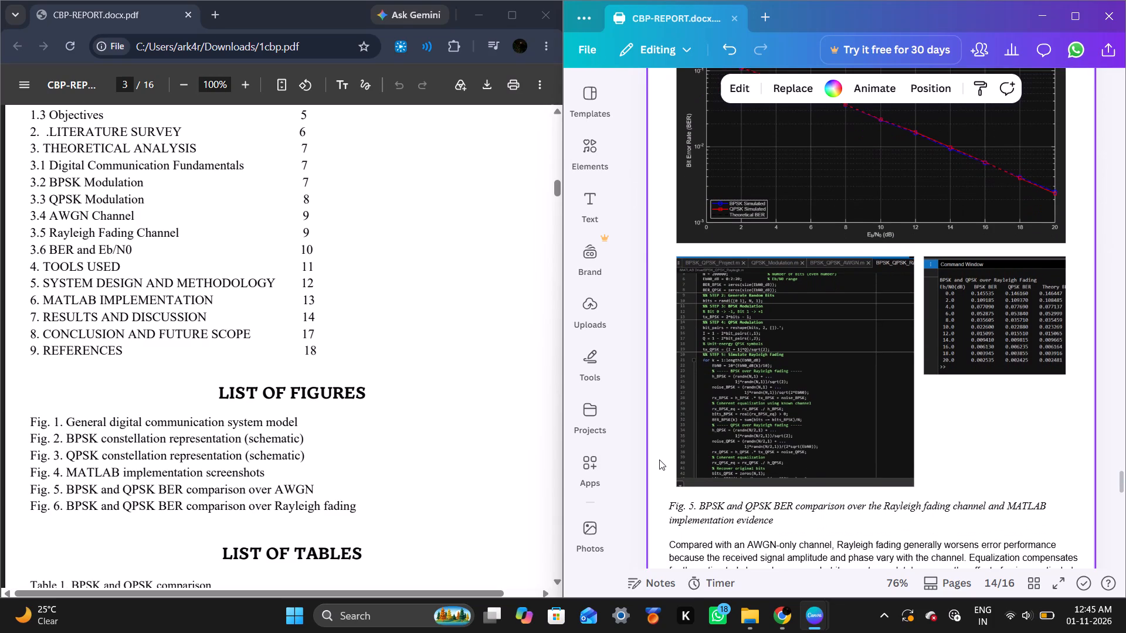
pyautogui.scroll(-1, 471, 462)
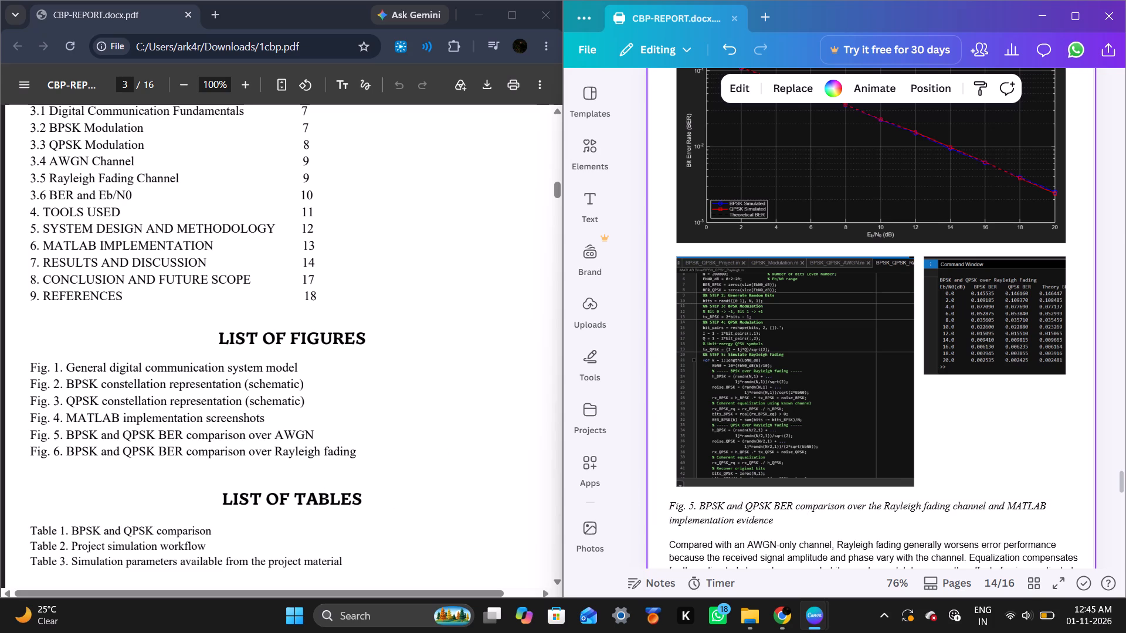
pyautogui.scroll(1, 813, 365)
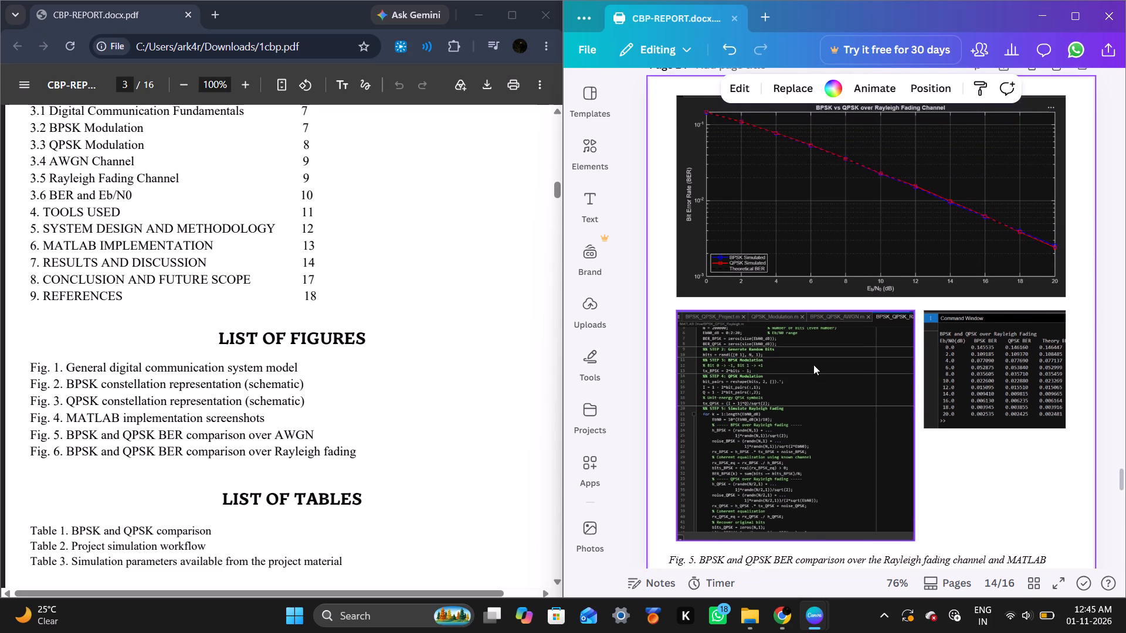
pyautogui.scroll(4, 813, 365)
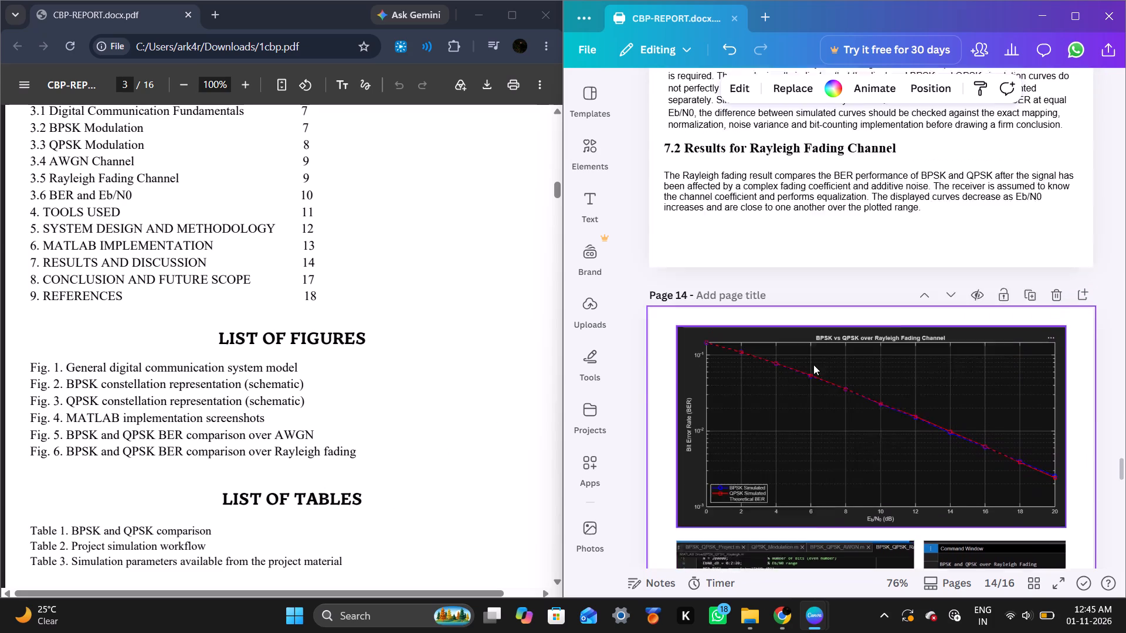
pyautogui.scroll(1, 813, 365)
pyautogui.scroll(-2, 813, 365)
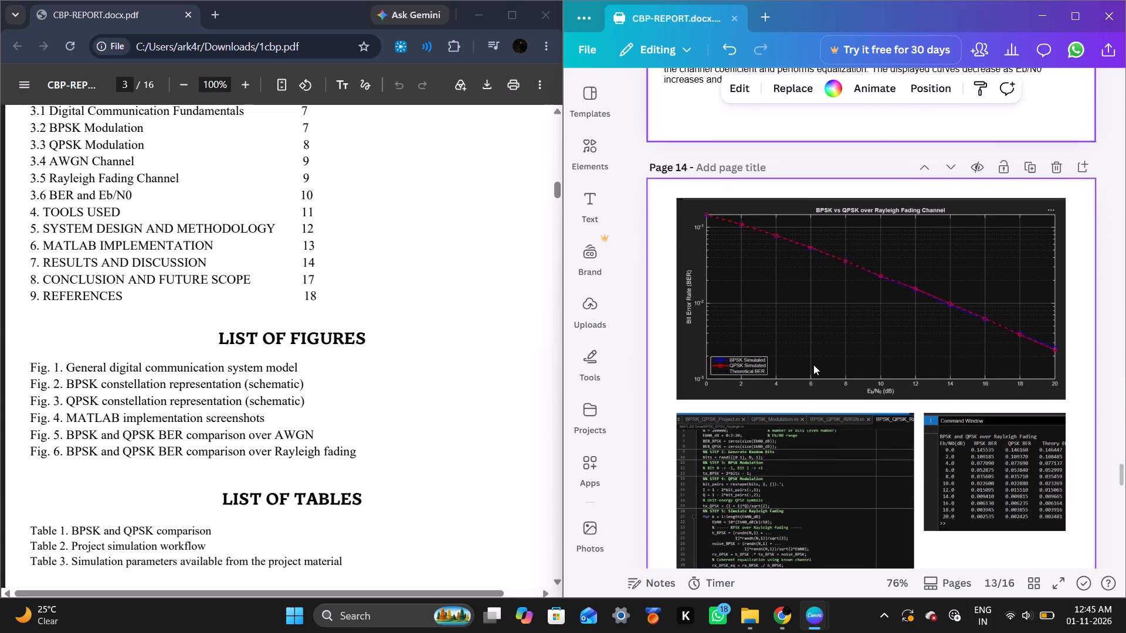
pyautogui.scroll(-3, 813, 365)
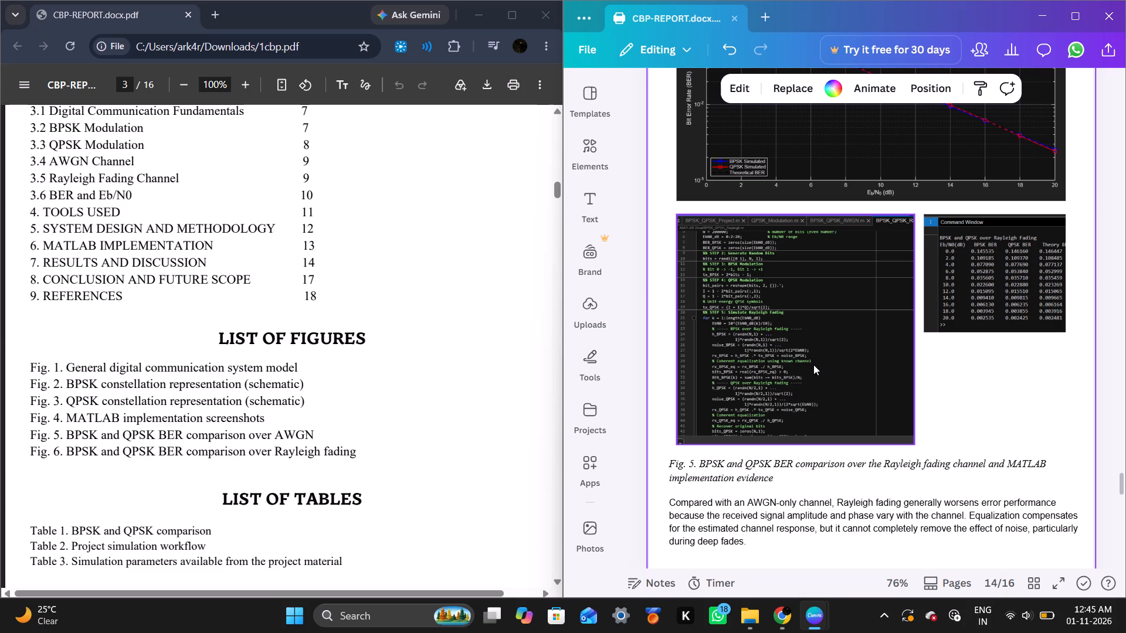
pyautogui.scroll(3, 813, 365)
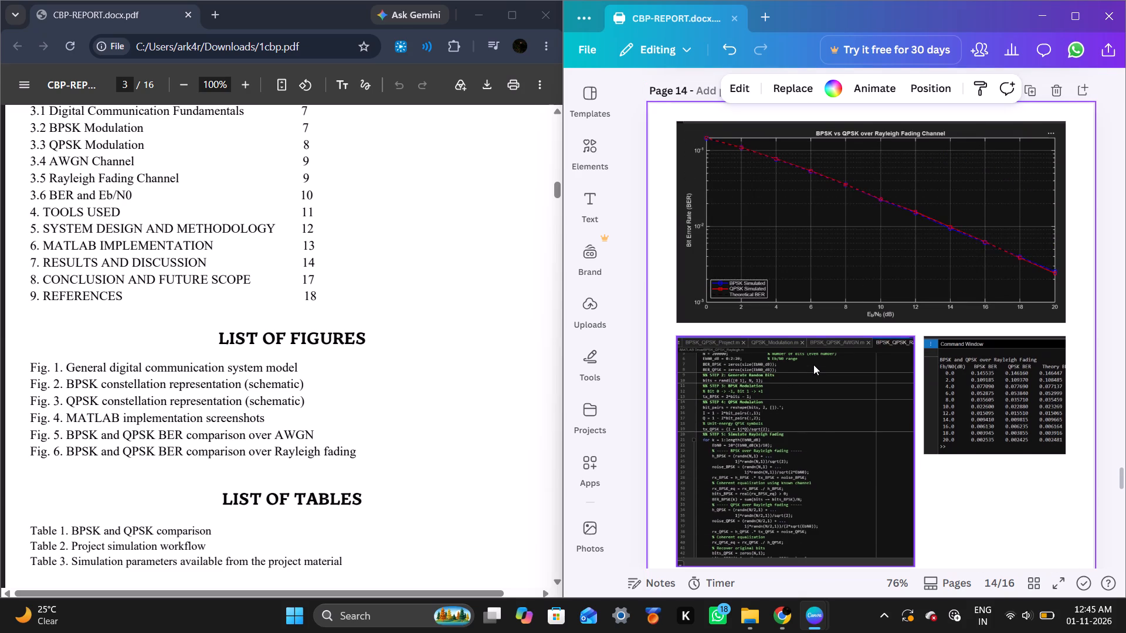
pyautogui.scroll(8, 813, 365)
pyautogui.scroll(-4, 813, 365)
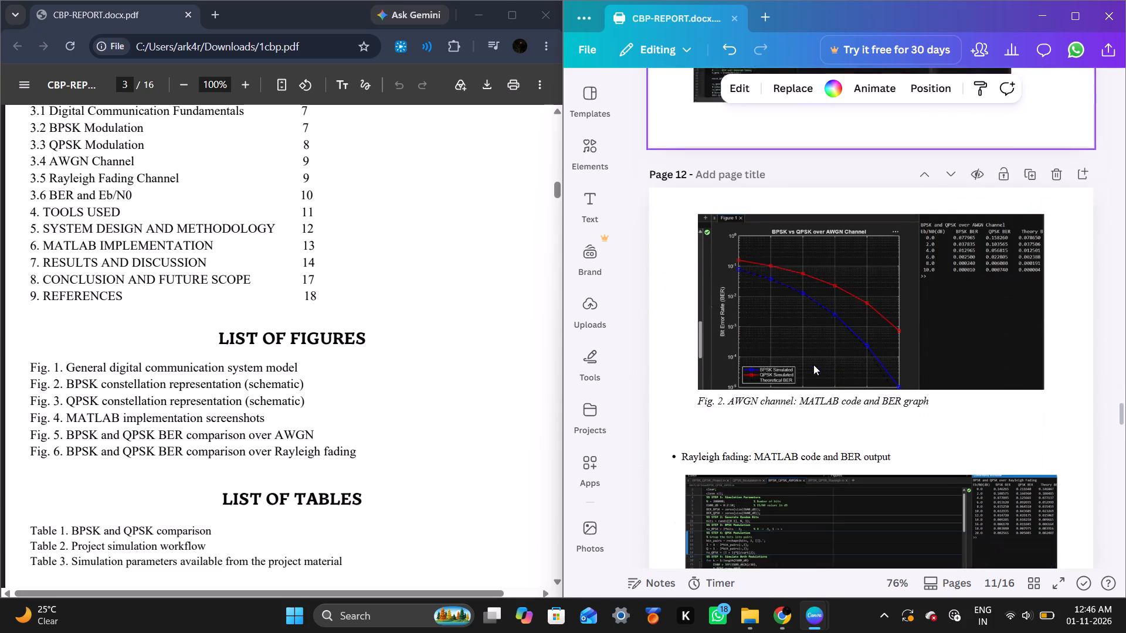
pyautogui.scroll(-1, 813, 365)
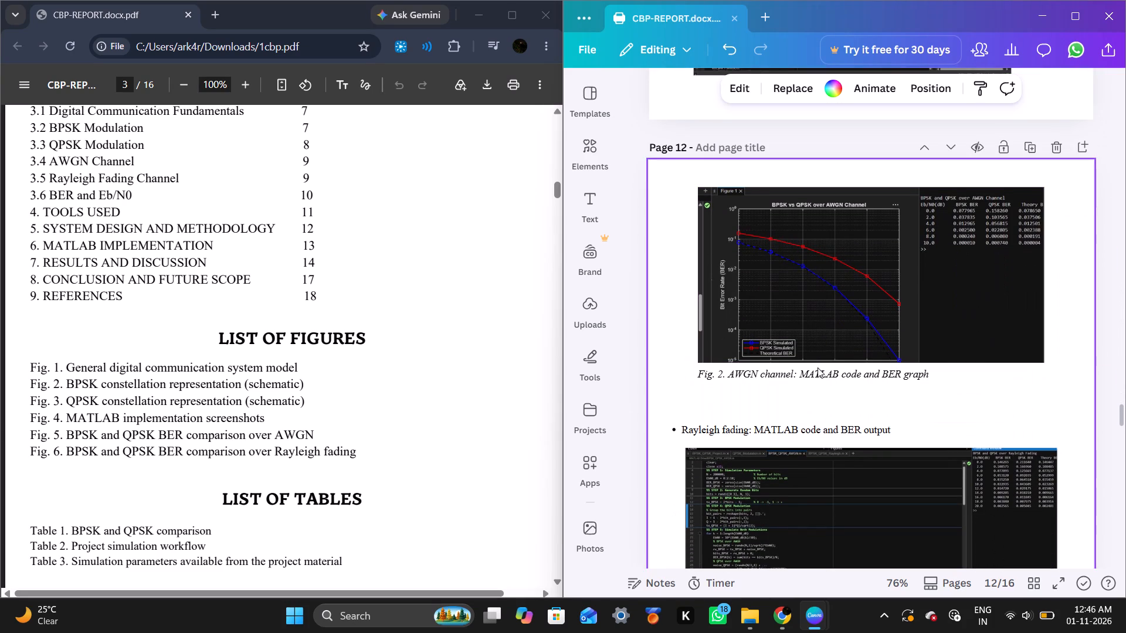
# Copy the full Fig. 2 caption text under the AWGN graph on page 12.
pyautogui.click(822, 375)
pyautogui.scroll(-1, 822, 375)
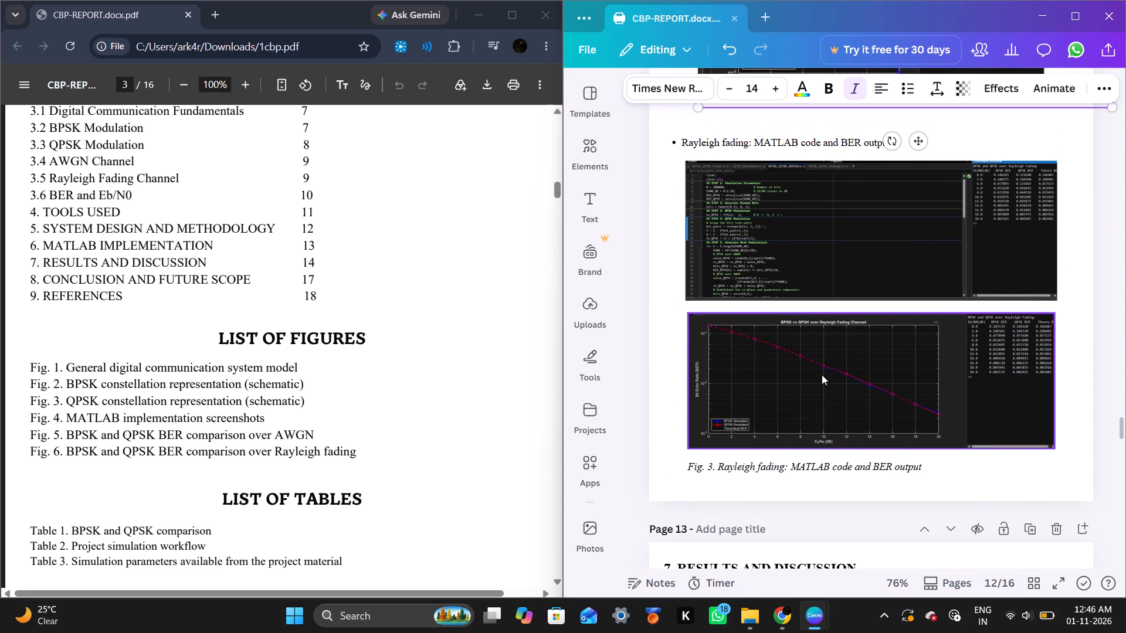
pyautogui.scroll(-1, 822, 375)
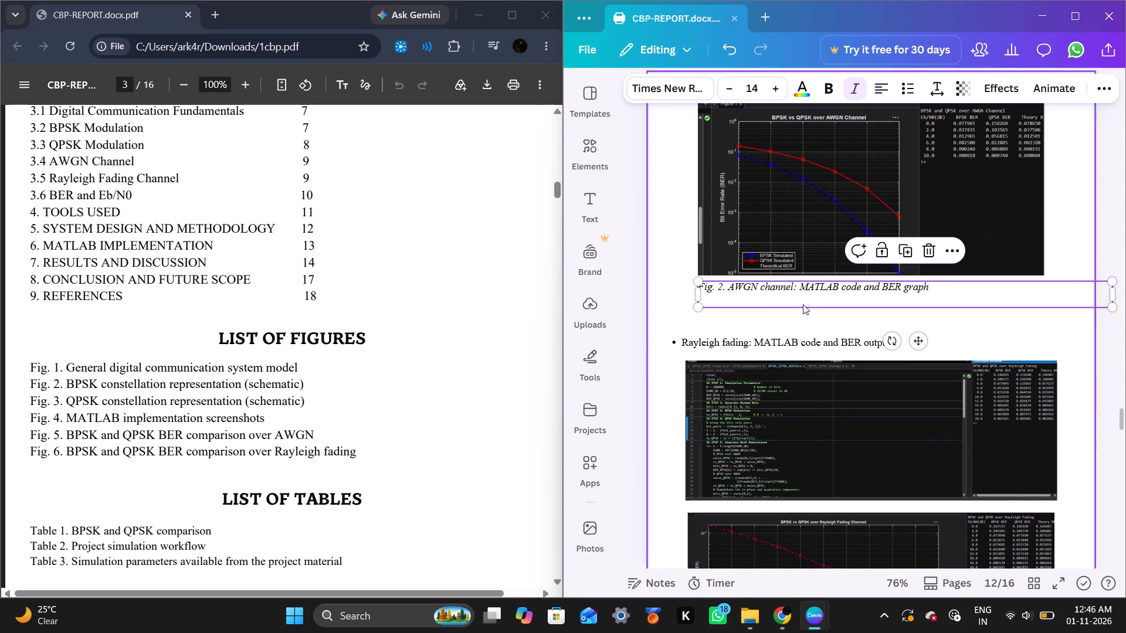
pyautogui.click(805, 285)
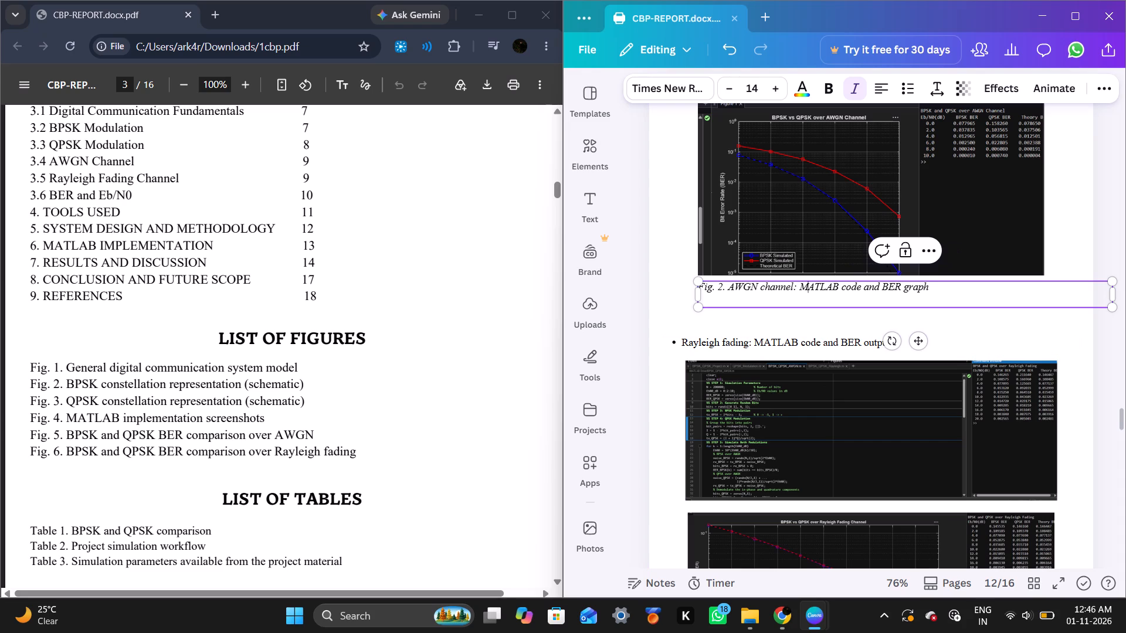
pyautogui.hotkey('ctrl', 'a')
pyautogui.hotkey('ctrl', 'c')
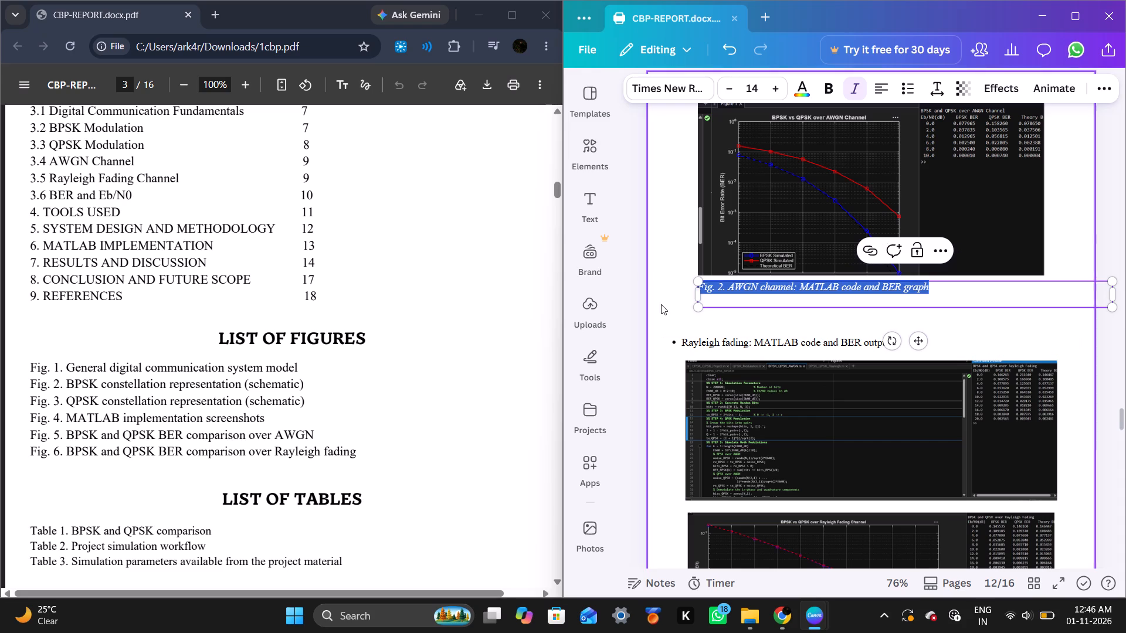
pyautogui.click(659, 304)
# Replace the Fig. 2 entry in the List of Figures on page 3 with the copied AWGN caption.
pyautogui.scroll(12, 659, 304)
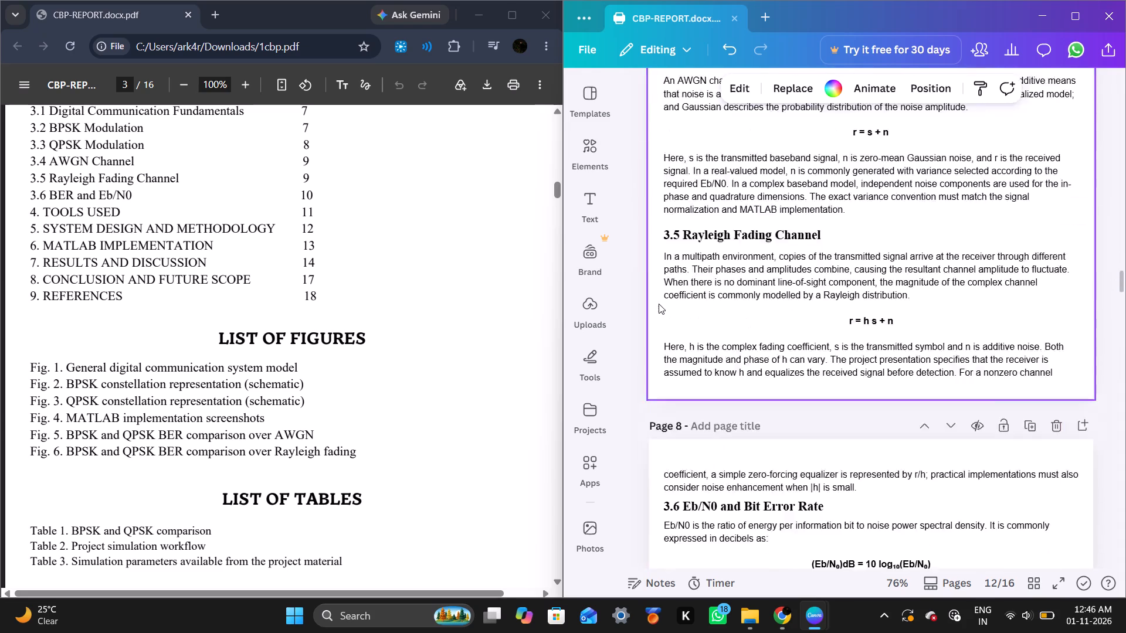
pyautogui.scroll(11, 659, 304)
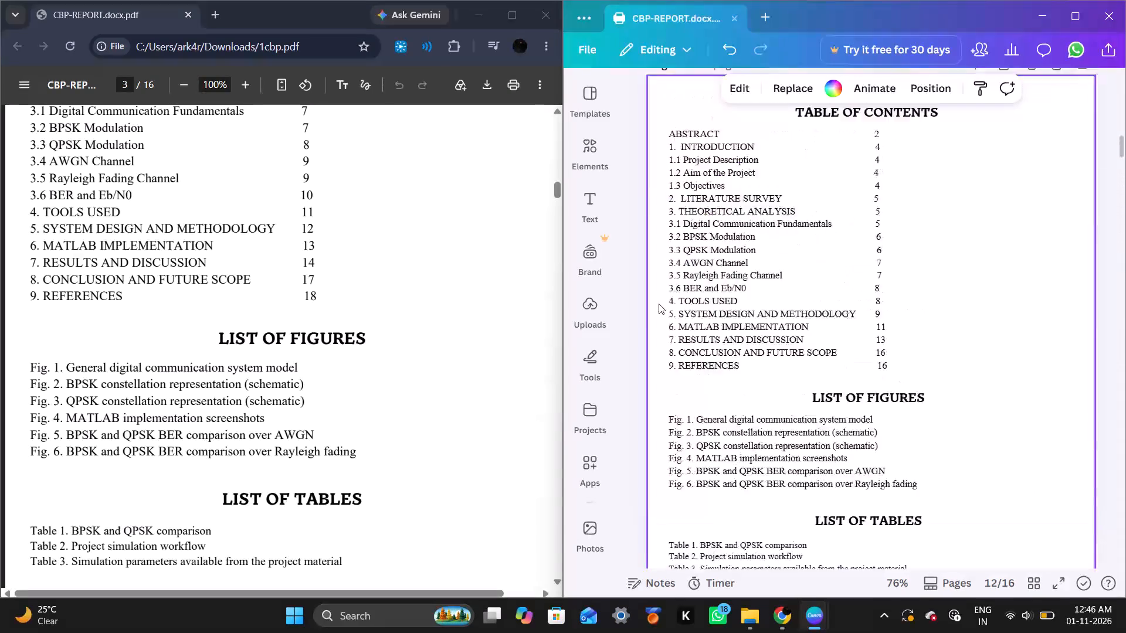
pyautogui.scroll(-4, 659, 304)
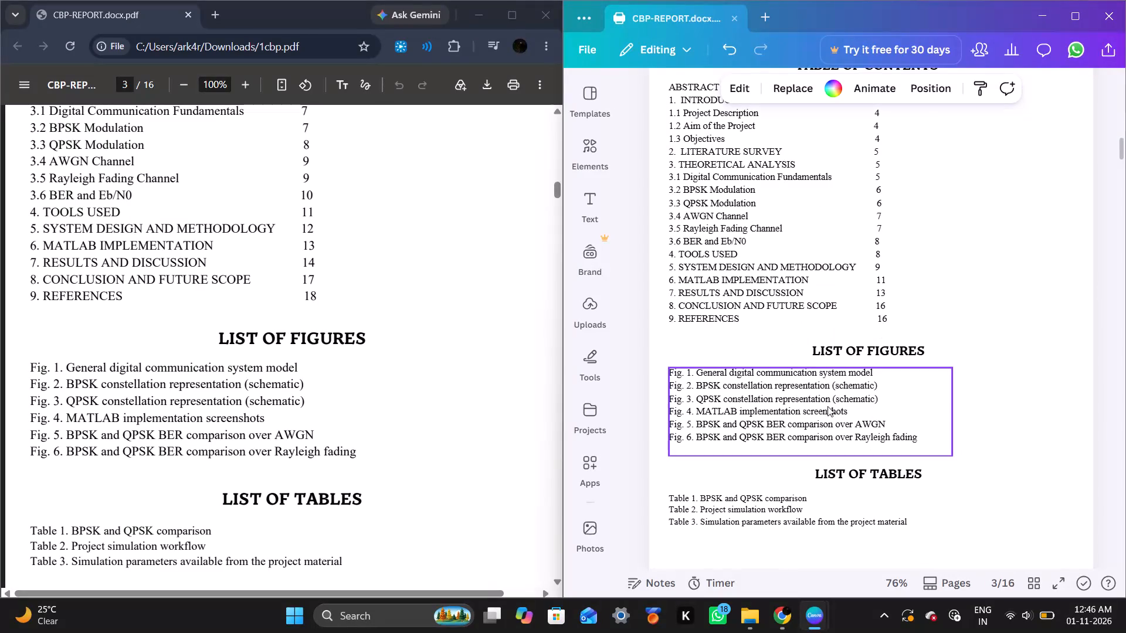
pyautogui.click(887, 382)
pyautogui.click(887, 382)
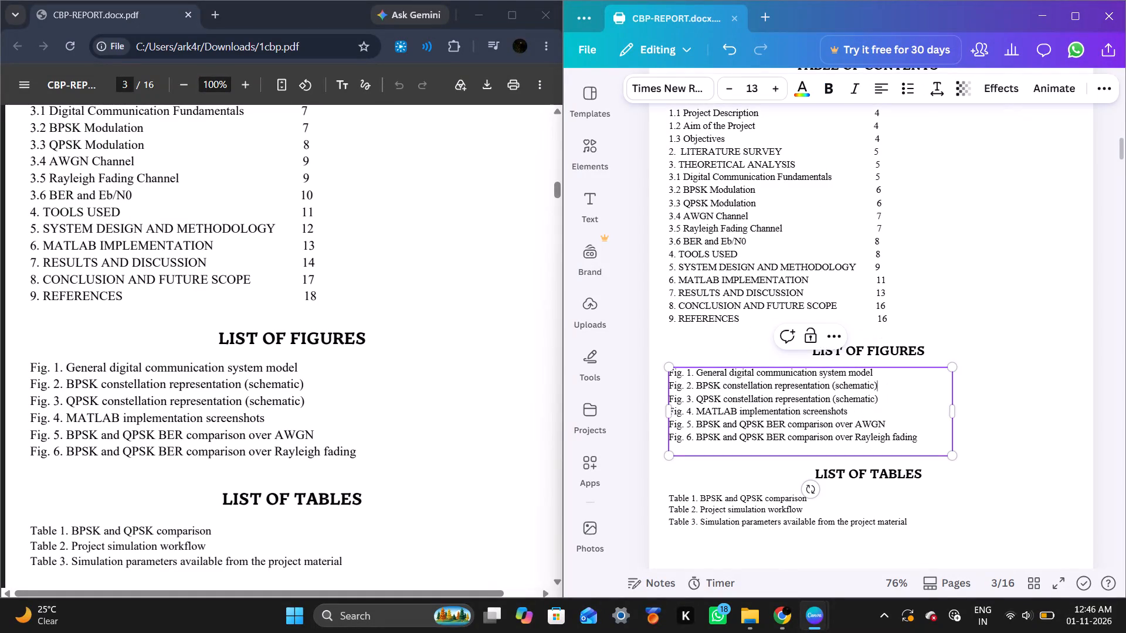
pyautogui.press('BackSpace')
pyautogui.press('BackSpace')
pyautogui.press('BackSpace')
pyautogui.press('BackSpace')
pyautogui.press('BackSpace')
pyautogui.press('BackSpace')
pyautogui.press('BackSpace')
pyautogui.press('BackSpace')
pyautogui.press('BackSpace')
pyautogui.press('BackSpace')
pyautogui.press('BackSpace')
pyautogui.press('BackSpace')
pyautogui.press('BackSpace')
pyautogui.press('BackSpace')
pyautogui.press('BackSpace')
pyautogui.press('BackSpace')
pyautogui.press('BackSpace')
pyautogui.press('BackSpace')
pyautogui.press('BackSpace')
pyautogui.press('BackSpace')
pyautogui.press('BackSpace')
pyautogui.press('BackSpace')
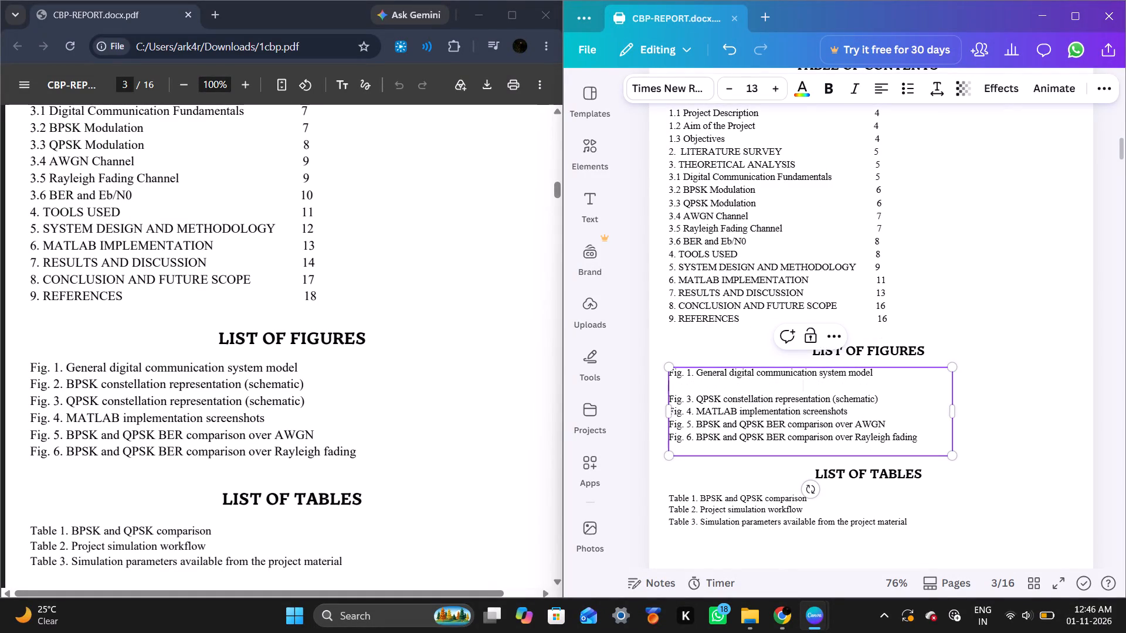
pyautogui.hotkey('ctrl', 'v')
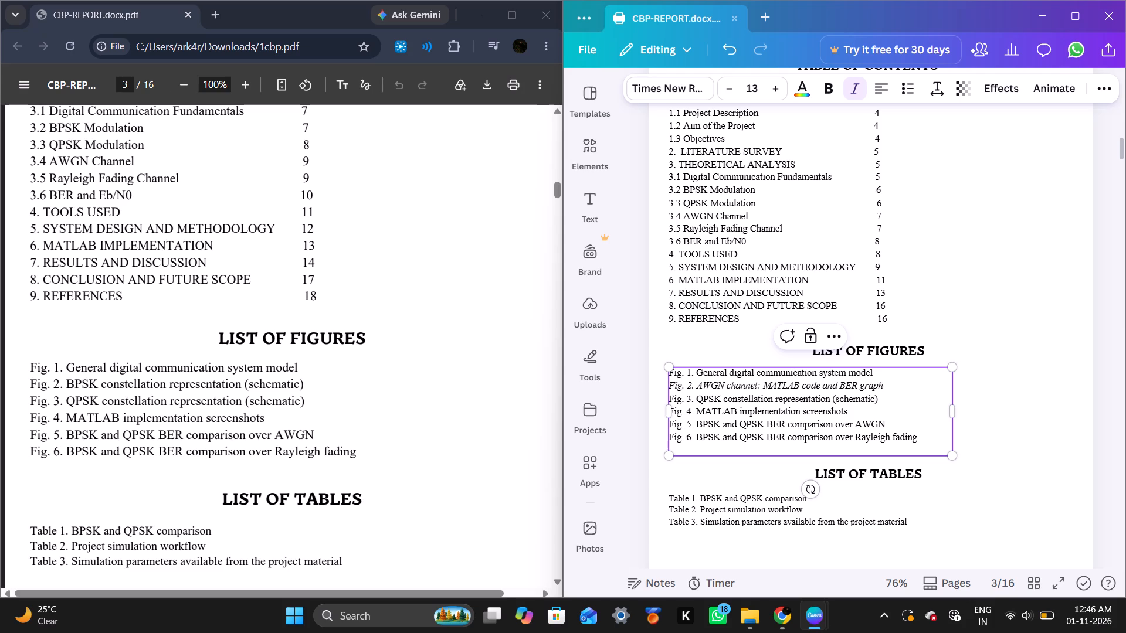
# Replace the text after "Fig. 3" in the List of Figures on page 3 with the copied AWGN caption.
pyautogui.click(884, 400)
pyautogui.moveTo(884, 400); pyautogui.dragTo(691, 404)
pyautogui.press('BackSpace')
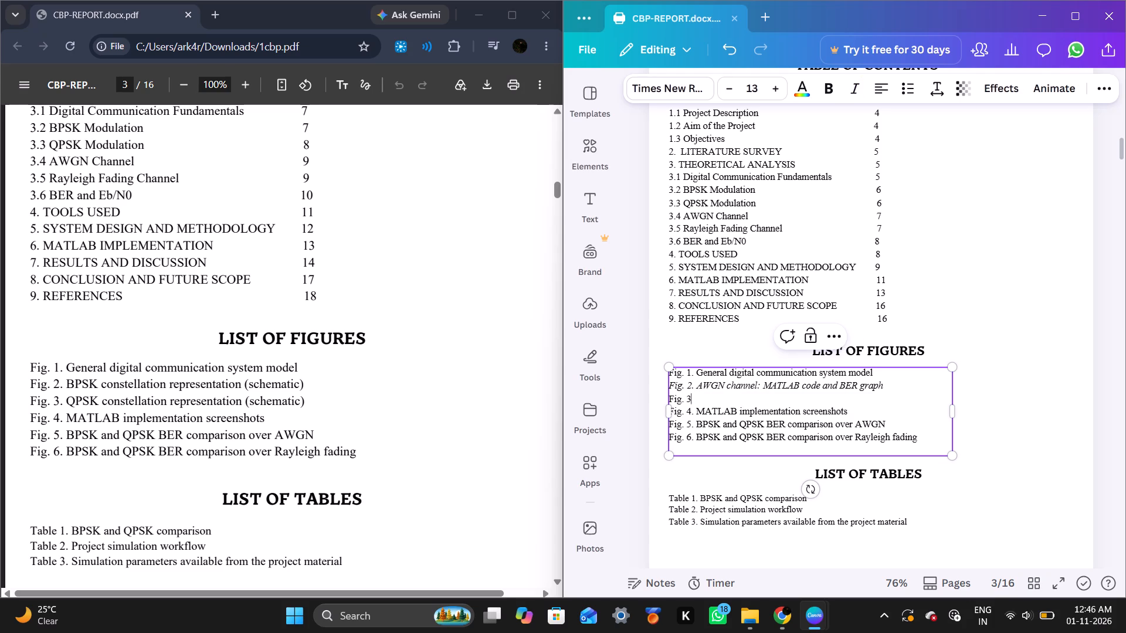
pyautogui.press('Right')
pyautogui.press('Right')
pyautogui.press('Up')
pyautogui.press('Right')
pyautogui.press('Right')
pyautogui.press('Right')
pyautogui.press('Right')
pyautogui.press('Right')
pyautogui.press('Right')
pyautogui.press('Right')
pyautogui.press('Right')
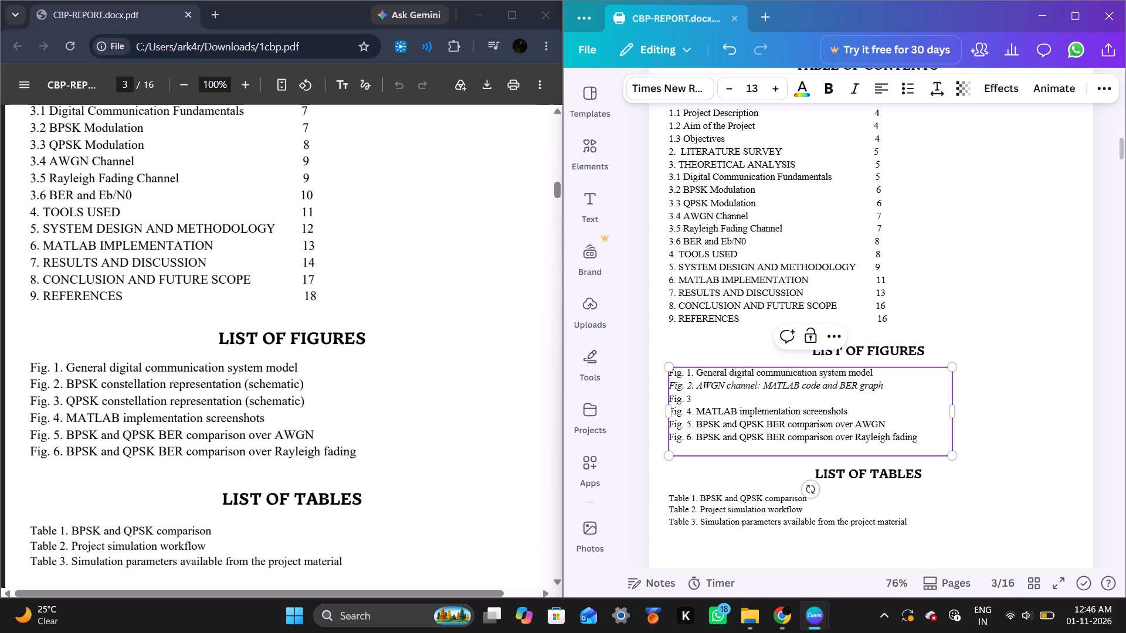
pyautogui.click(703, 400)
pyautogui.press('space')
pyautogui.hotkey('ctrl', 'v')
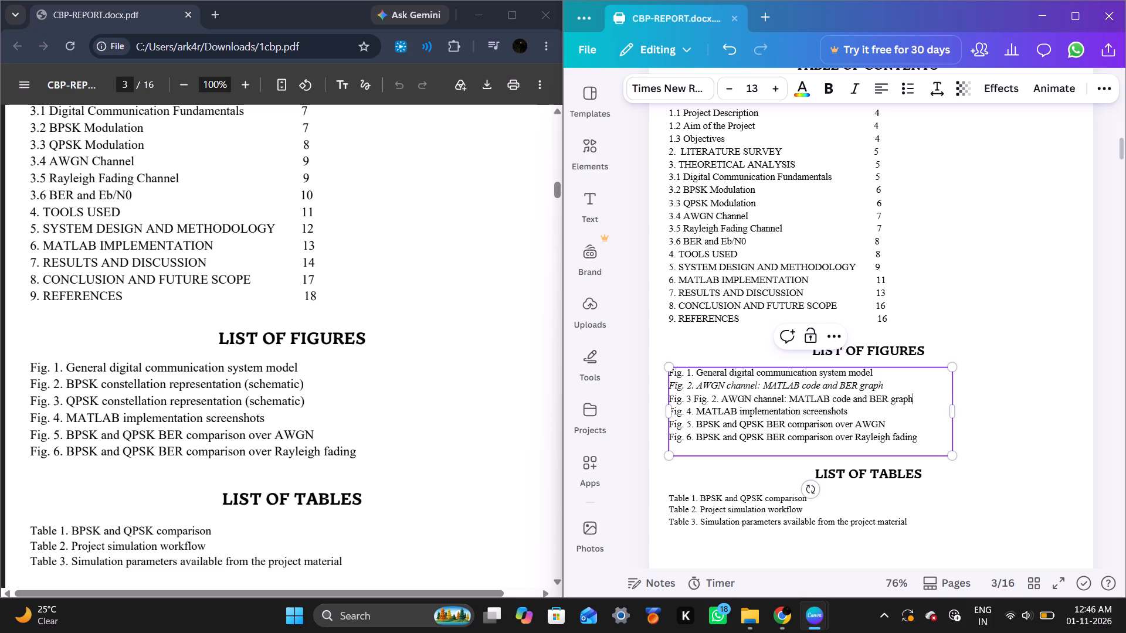
# Edit the pasted Fig. 3 entry to read "Fig. 3 Rayleigh channel: MATLAB code and BER graph".
pyautogui.click(720, 399)
pyautogui.press('BackSpace')
pyautogui.press('BackSpace')
pyautogui.press('BackSpace')
pyautogui.press('BackSpace')
pyautogui.press('BackSpace')
pyautogui.press('BackSpace')
pyautogui.press('BackSpace')
pyautogui.press('BackSpace')
pyautogui.press('Right')
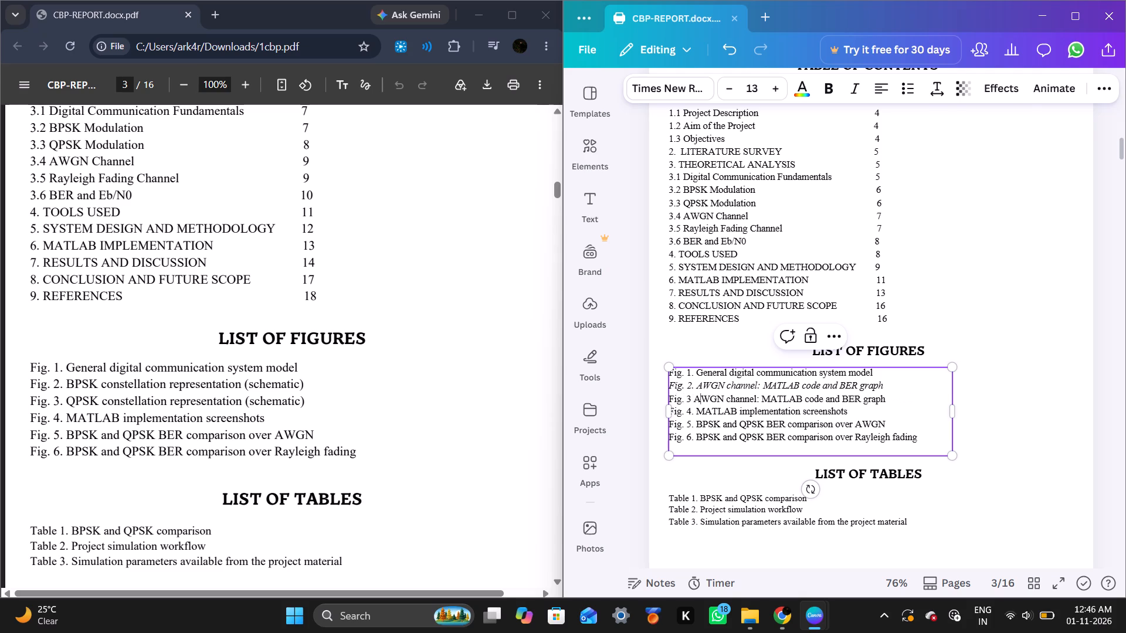
pyautogui.press('Right')
pyautogui.press('Right')
pyautogui.press('Right')
pyautogui.press('BackSpace')
pyautogui.press('BackSpace')
pyautogui.press('BackSpace')
pyautogui.press('BackSpace')
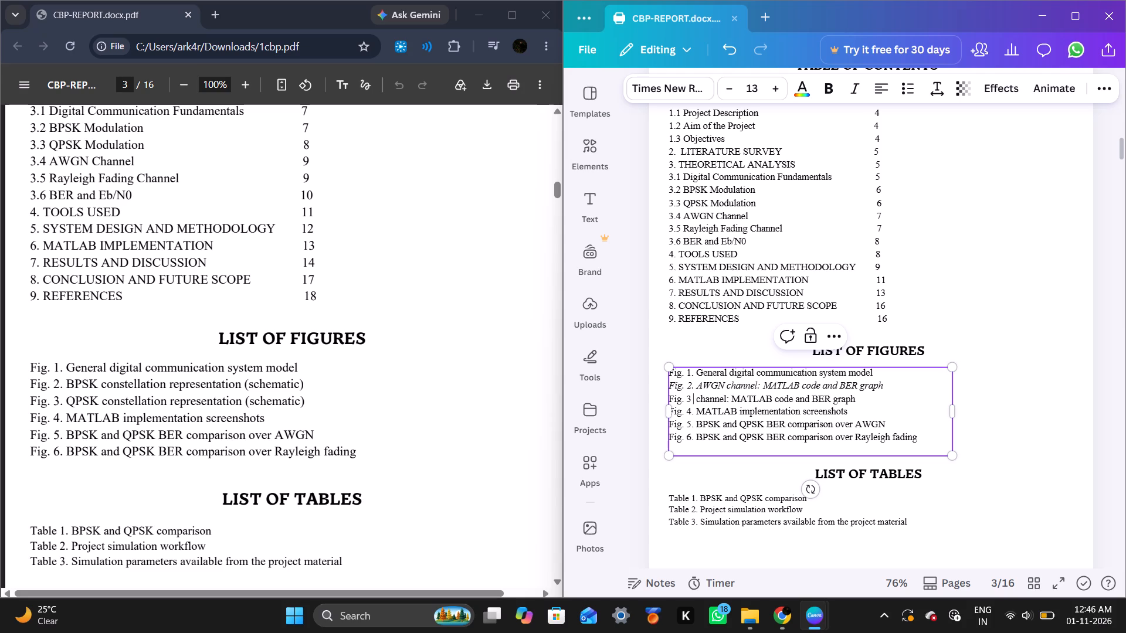
pyautogui.write('Ray')
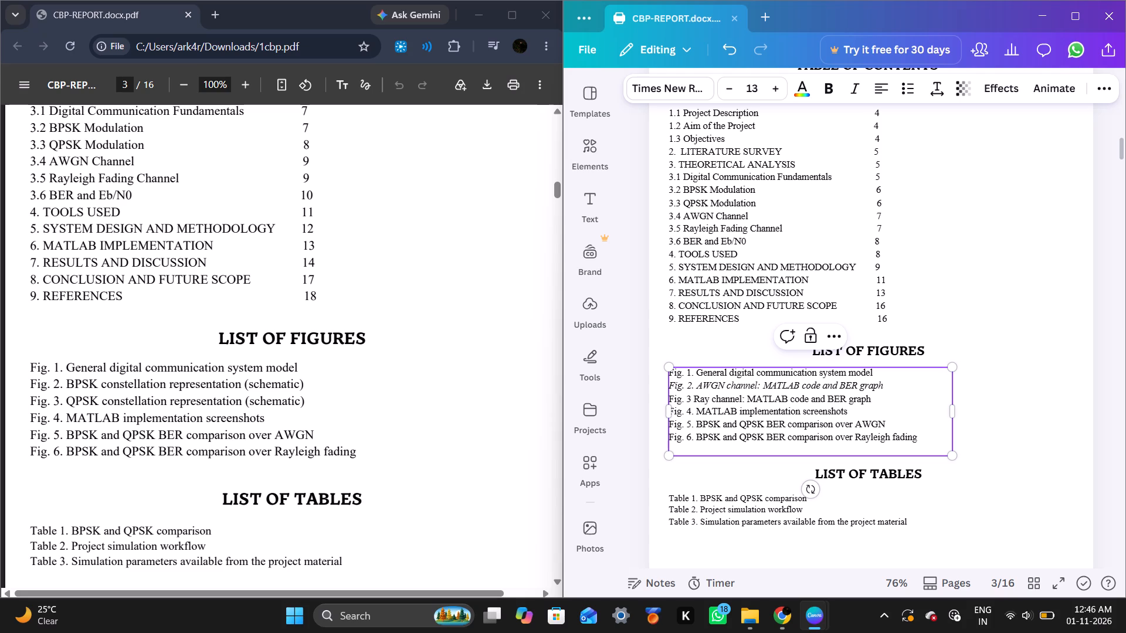
pyautogui.write('leigh')
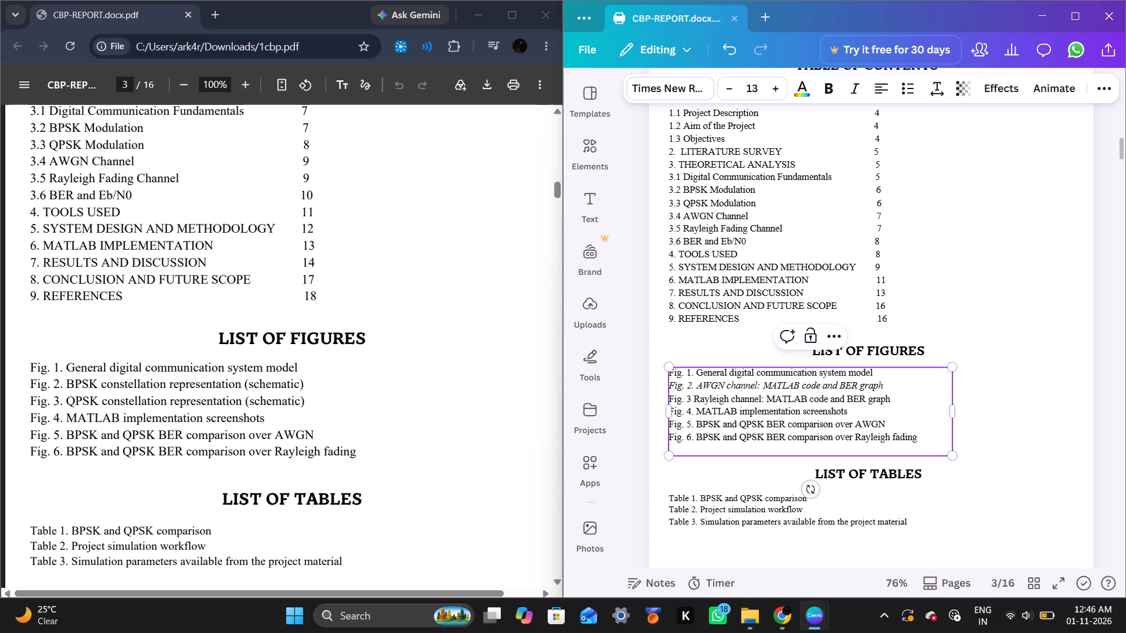
pyautogui.click(1069, 379)
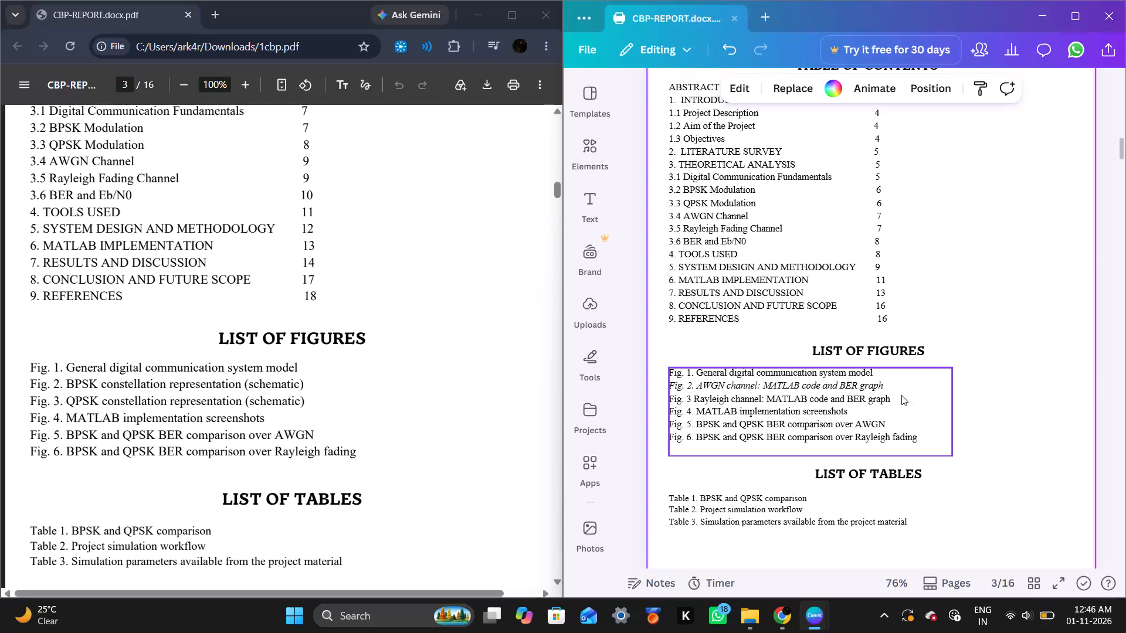
# Remove the italic formatting from the whole Fig. 2 entry in the List of Figures.
pyautogui.click(887, 389)
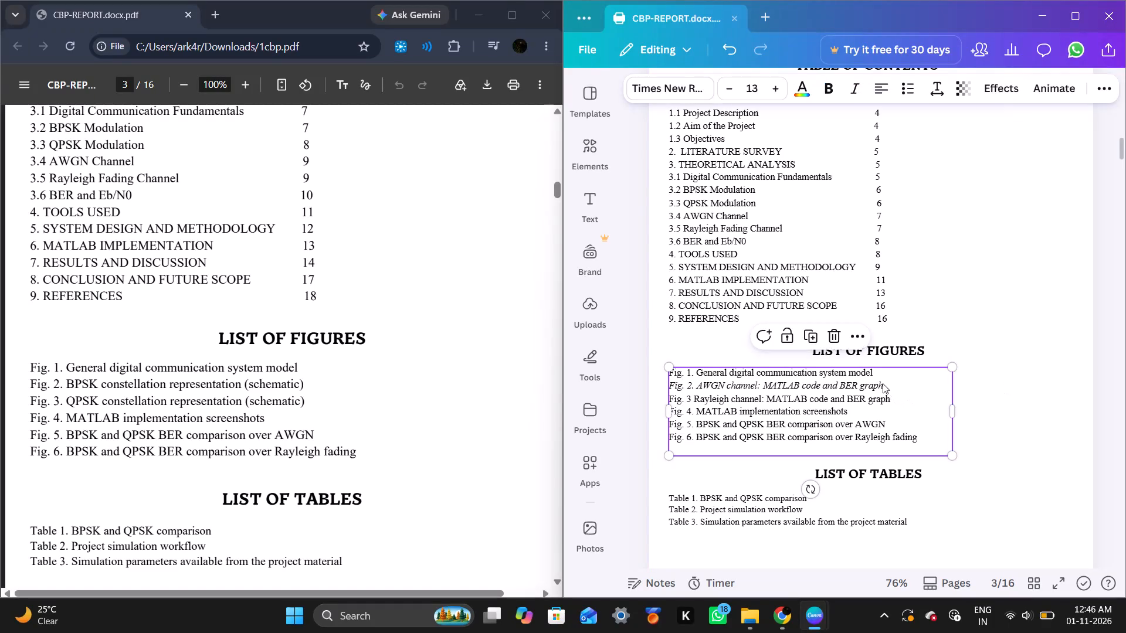
pyautogui.click(883, 389)
pyautogui.moveTo(883, 389); pyautogui.dragTo(689, 383)
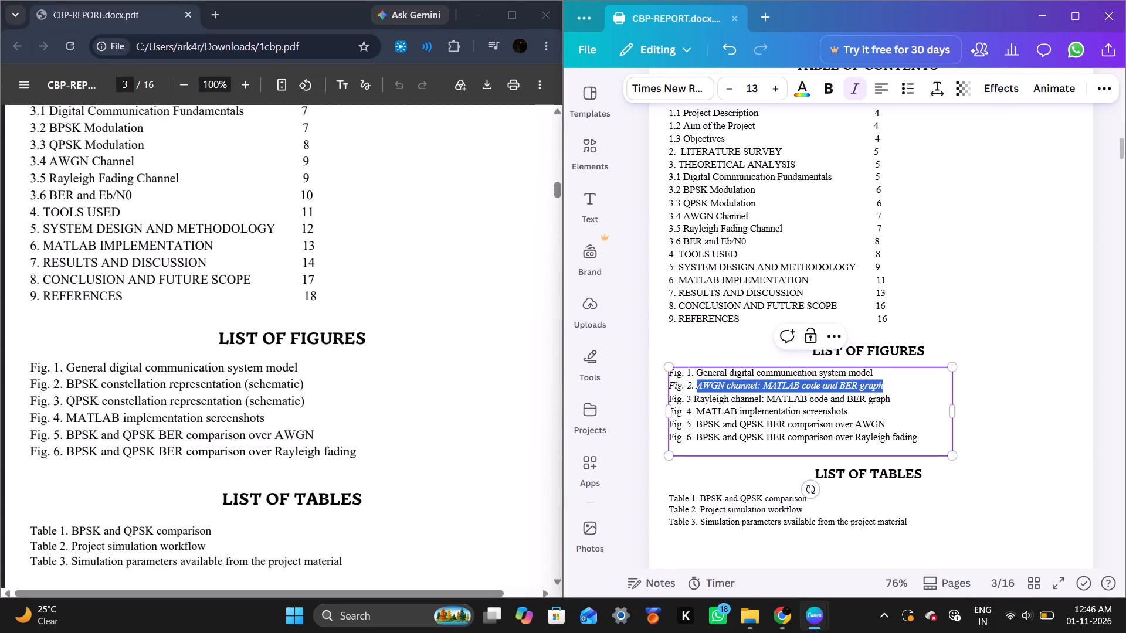
pyautogui.moveTo(689, 383); pyautogui.dragTo(668, 383)
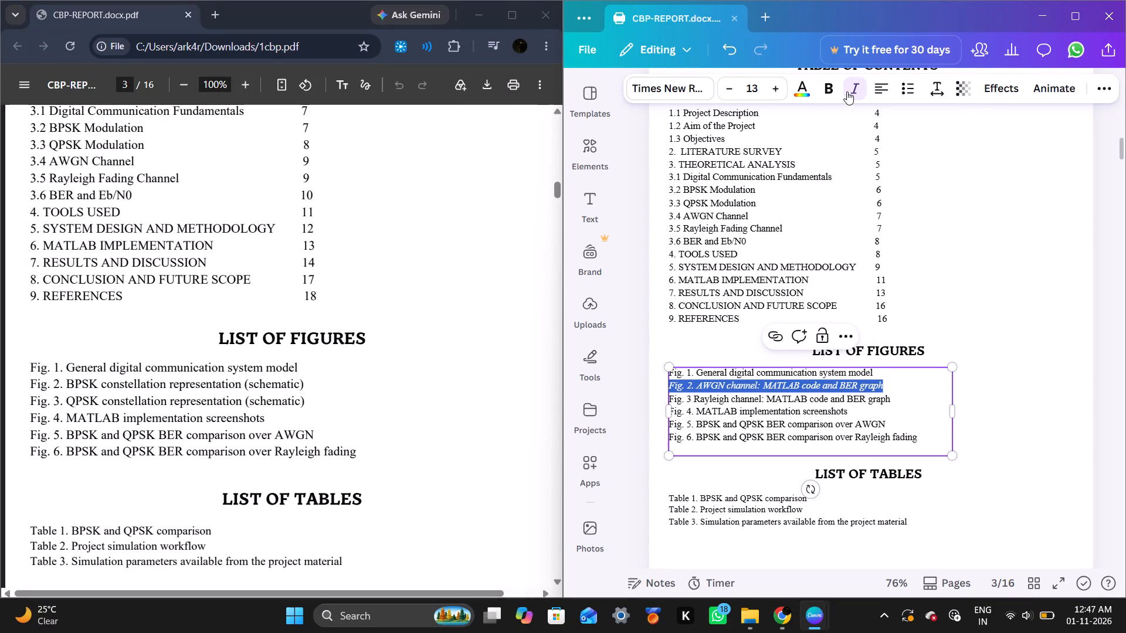
pyautogui.click(847, 91)
pyautogui.click(995, 263)
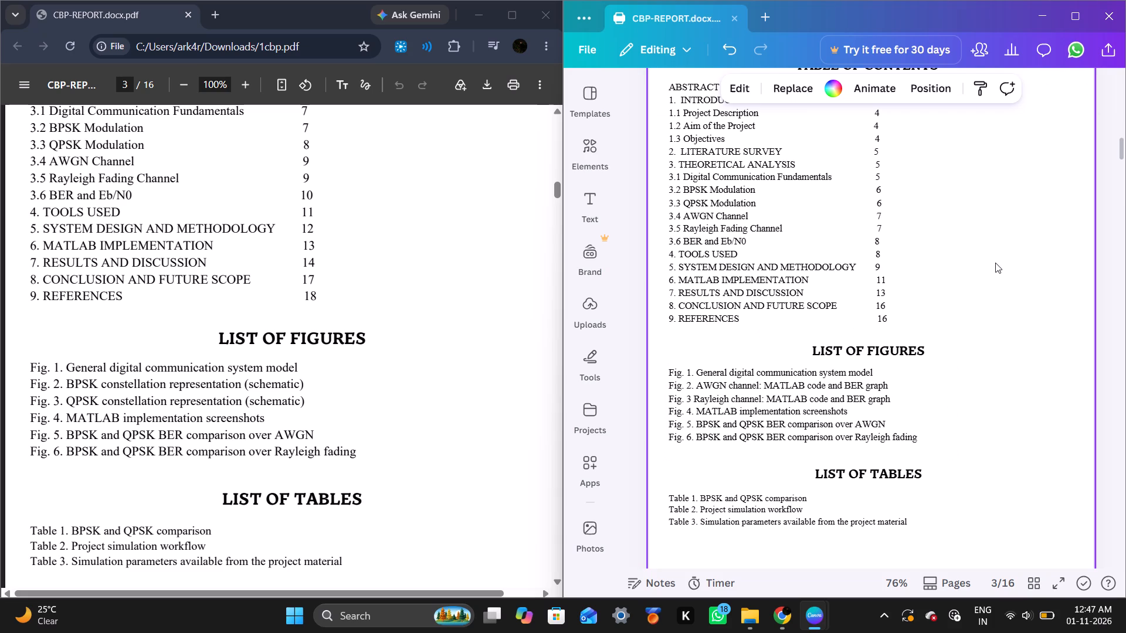
# Delete the "Fig. 4. MATLAB implementation screenshots" entry and its empty line from the List of Figures.
pyautogui.scroll(-1, 995, 263)
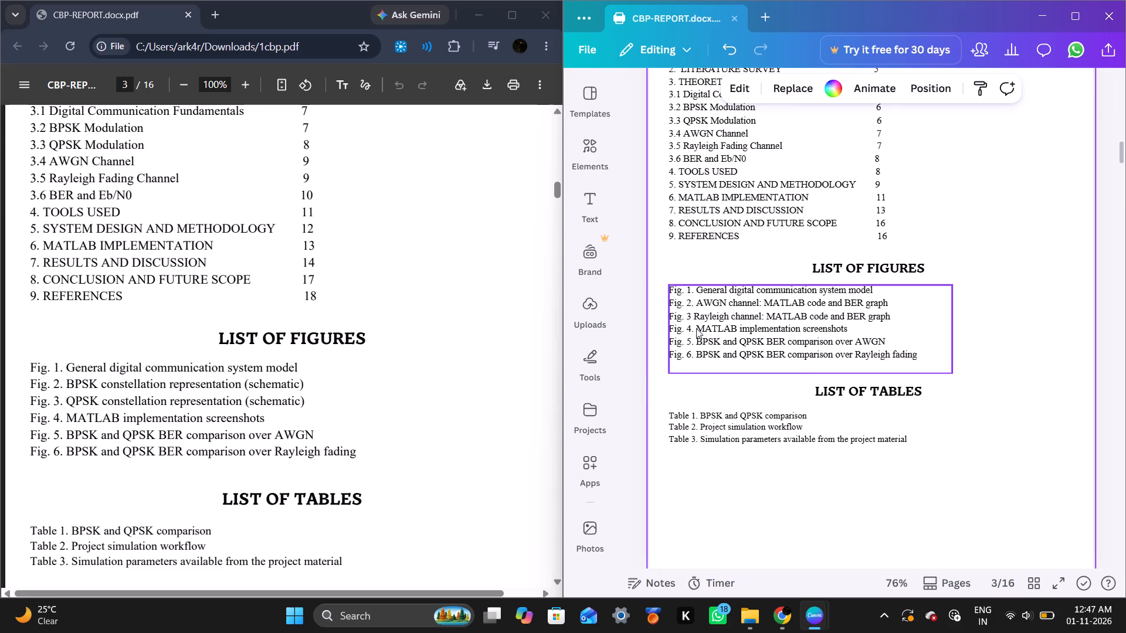
pyautogui.click(847, 325)
pyautogui.click(847, 325)
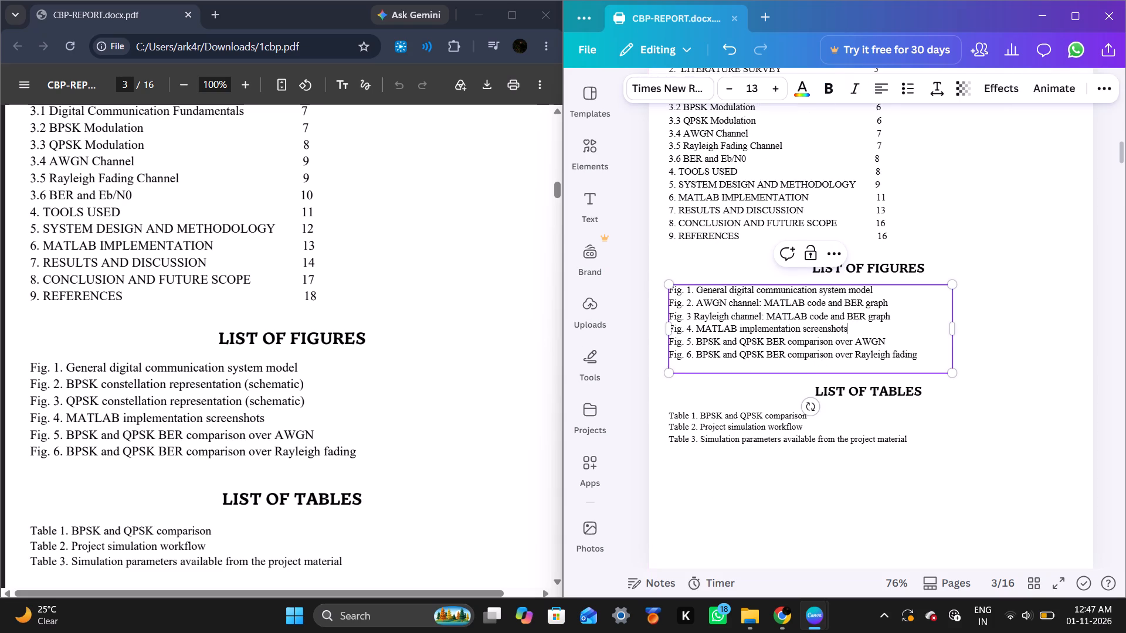
pyautogui.press('BackSpace')
pyautogui.press('BackSpace')
pyautogui.press('BackSpace')
pyautogui.press('BackSpace')
pyautogui.press('BackSpace')
pyautogui.press('BackSpace')
pyautogui.press('BackSpace')
pyautogui.press('BackSpace')
pyautogui.press('BackSpace')
pyautogui.press('BackSpace')
pyautogui.press('BackSpace')
pyautogui.press('BackSpace')
pyautogui.press('BackSpace')
pyautogui.press('BackSpace')
pyautogui.press('BackSpace')
pyautogui.press('BackSpace')
pyautogui.press('BackSpace')
pyautogui.press('BackSpace')
pyautogui.press('BackSpace')
pyautogui.press('BackSpace')
pyautogui.press('BackSpace')
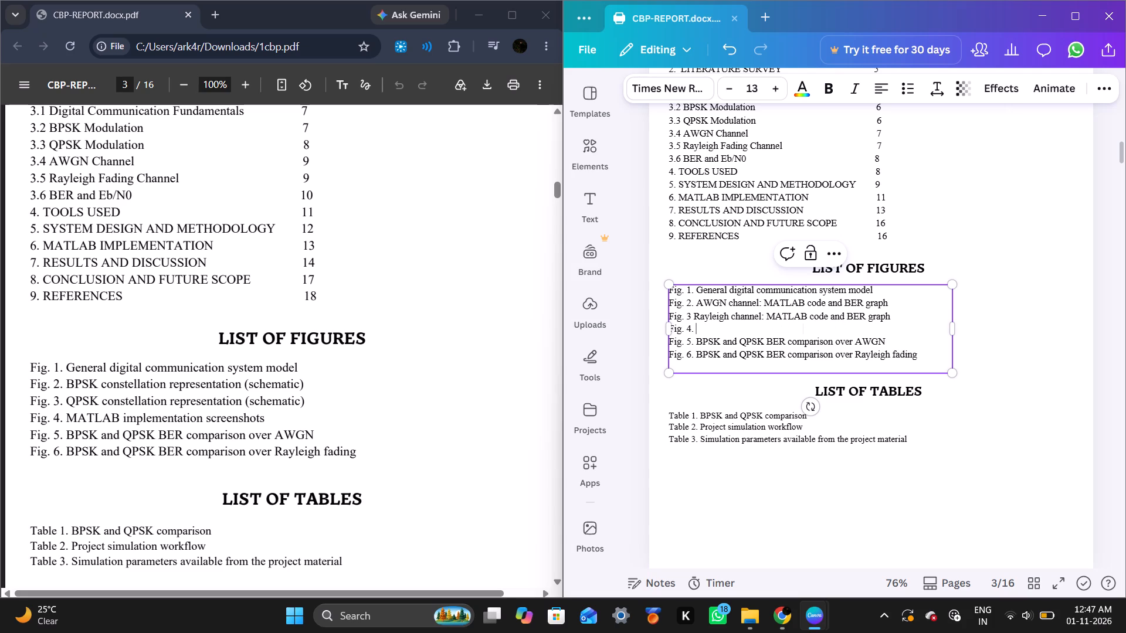
pyautogui.press('BackSpace')
pyautogui.press('BackSpace')
pyautogui.press('BackSpace')
pyautogui.press('BackSpace')
pyautogui.press('BackSpace')
pyautogui.press('BackSpace')
pyautogui.press('BackSpace')
pyautogui.press('BackSpace')
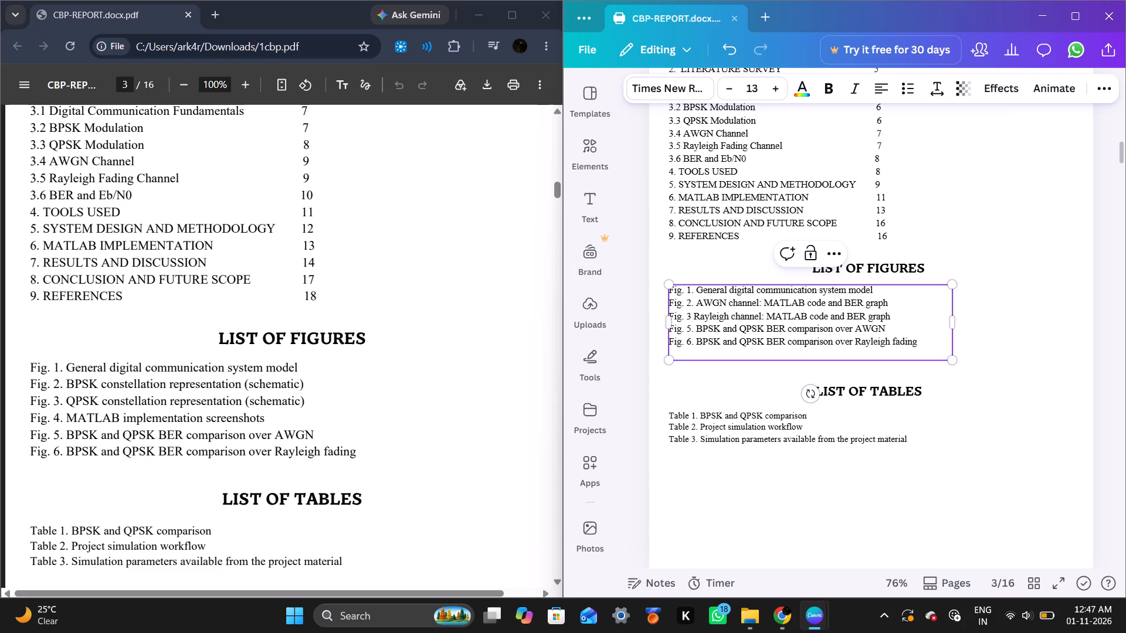
# Renumber the AWGN BER comparison entry as "Fig. 4." and the Rayleigh fading comparison entry as "Fig. 5." in the List of Figures.
pyautogui.click(693, 326)
pyautogui.press('Left')
pyautogui.press('BackSpace')
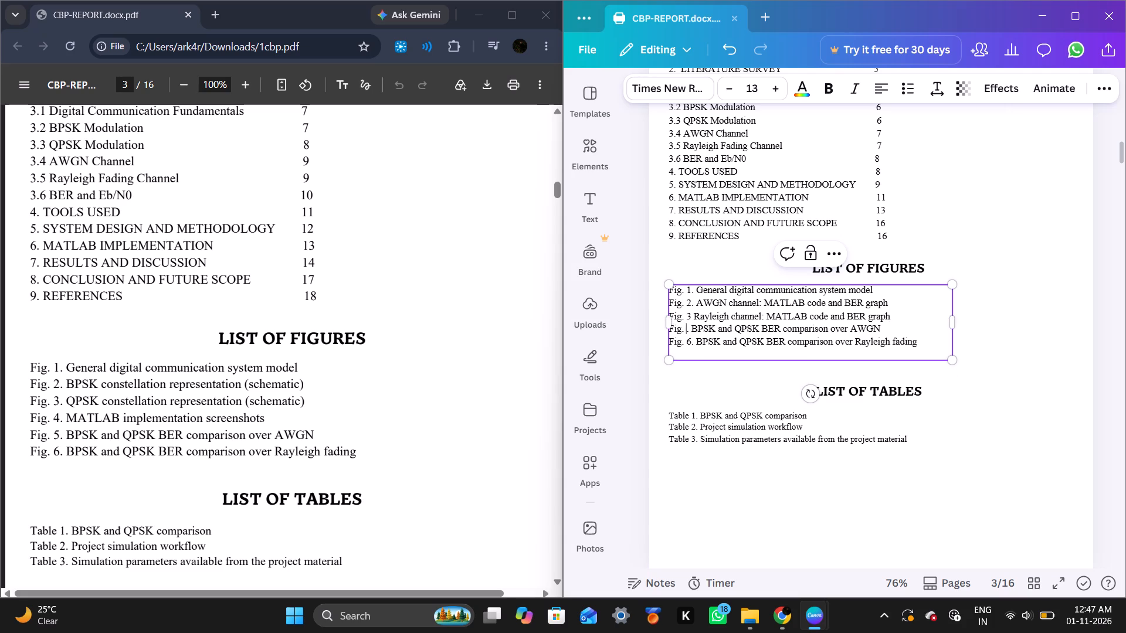
pyautogui.press('4')
pyautogui.press('Down')
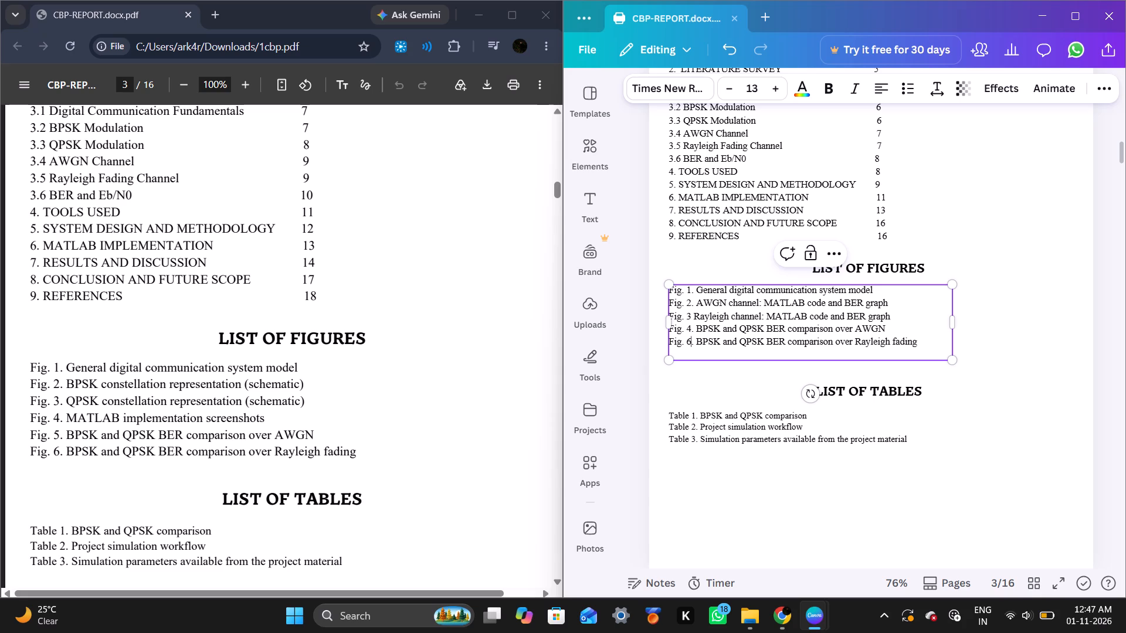
pyautogui.press('BackSpace')
pyautogui.press('5')
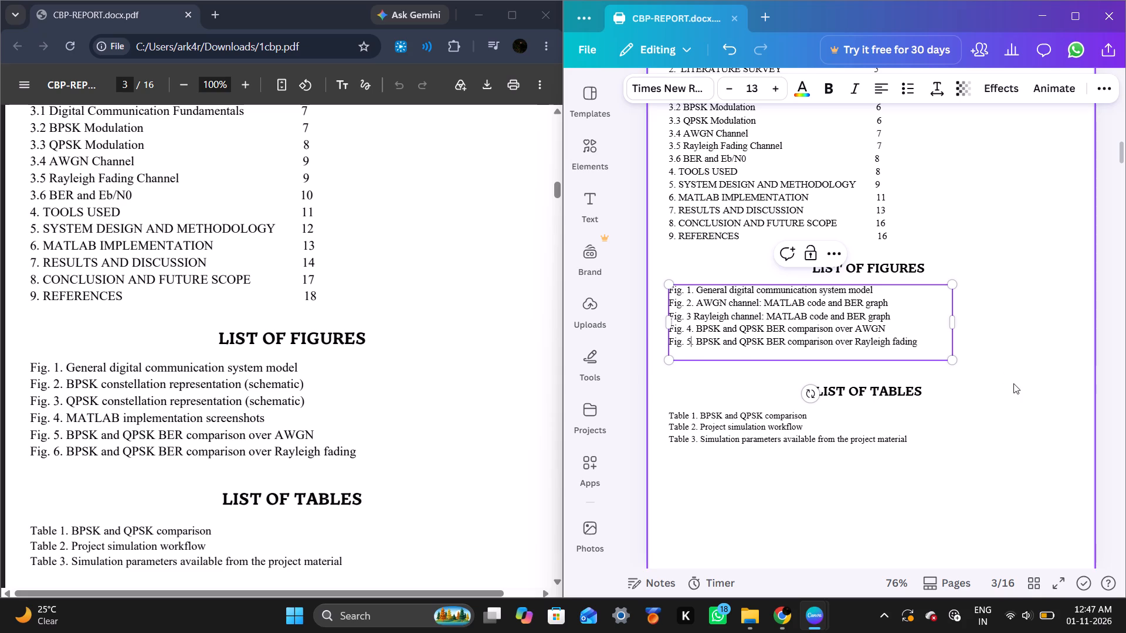
pyautogui.click(1013, 383)
# Review the lists on page 3 and look through the opening pages of the previously exported PDF, including its cover page.
pyautogui.scroll(-3, 1013, 383)
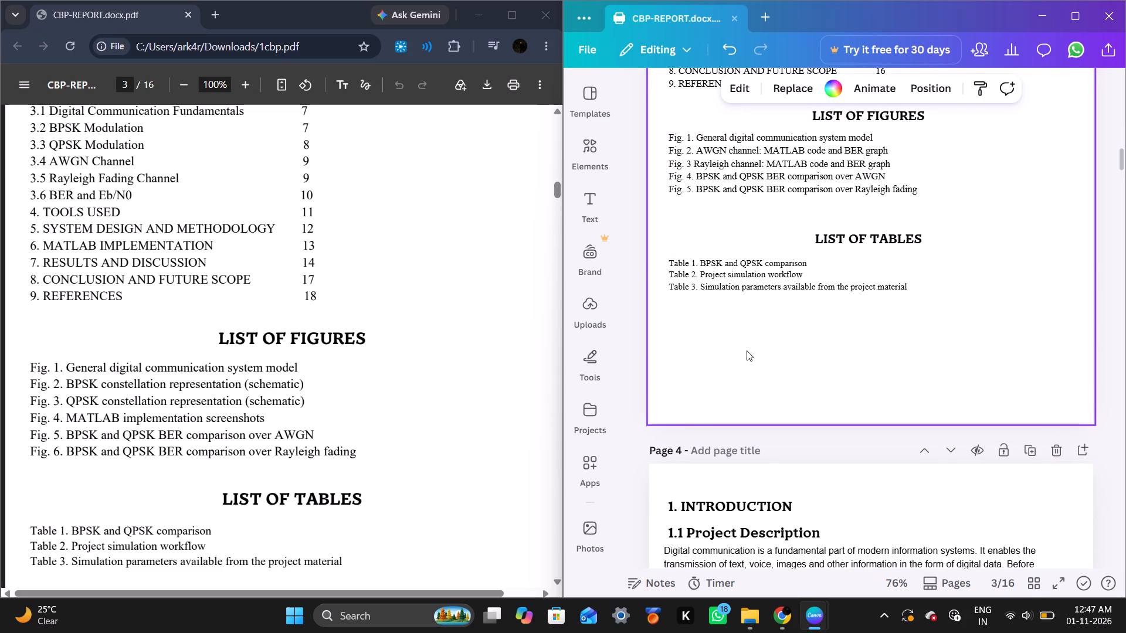
pyautogui.scroll(-3, 456, 369)
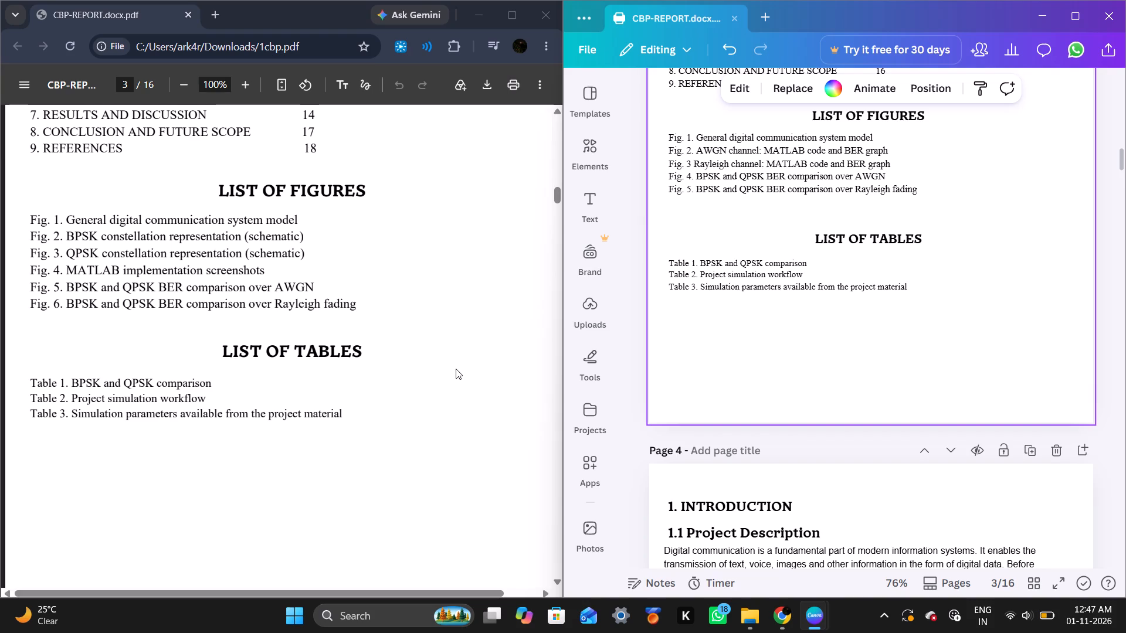
pyautogui.scroll(-7, 456, 369)
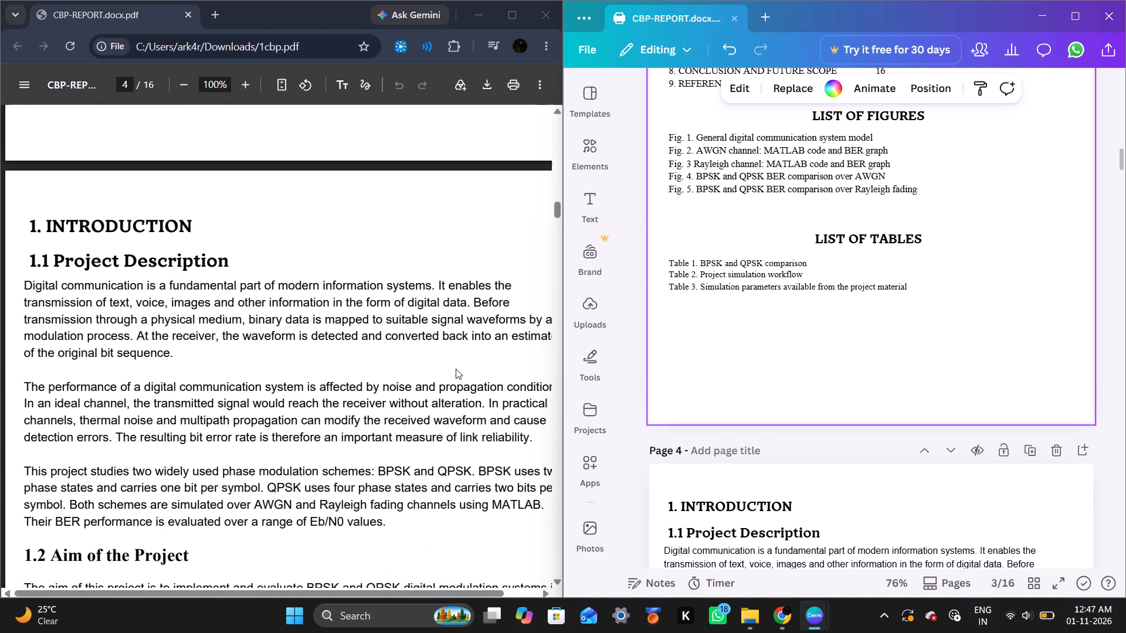
pyautogui.scroll(-7, 456, 369)
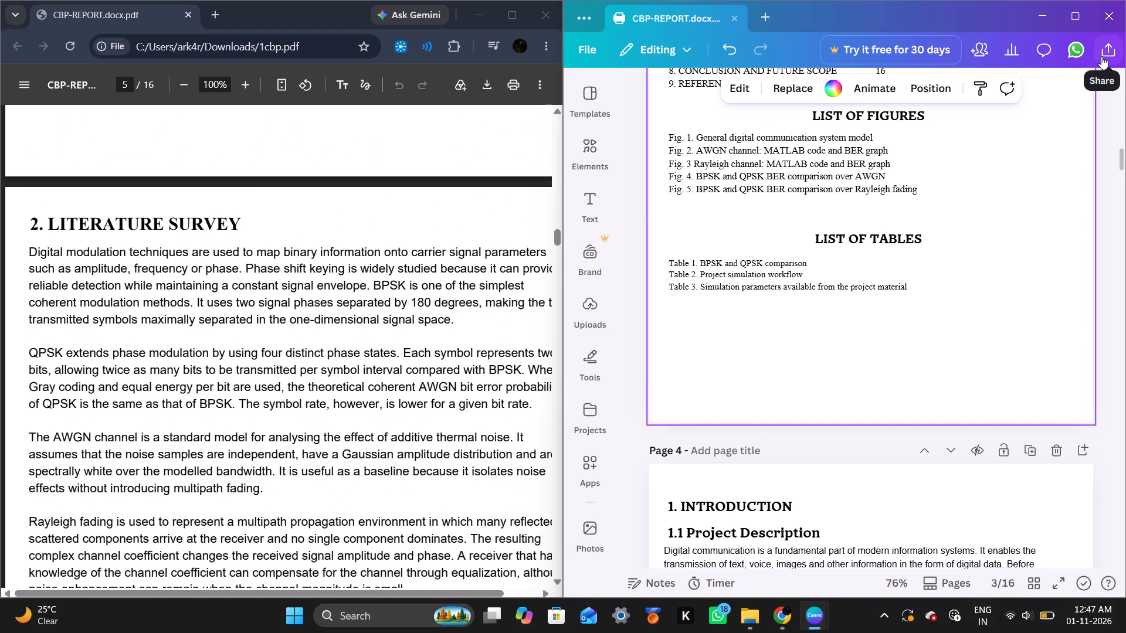
pyautogui.scroll(10, 500, 137)
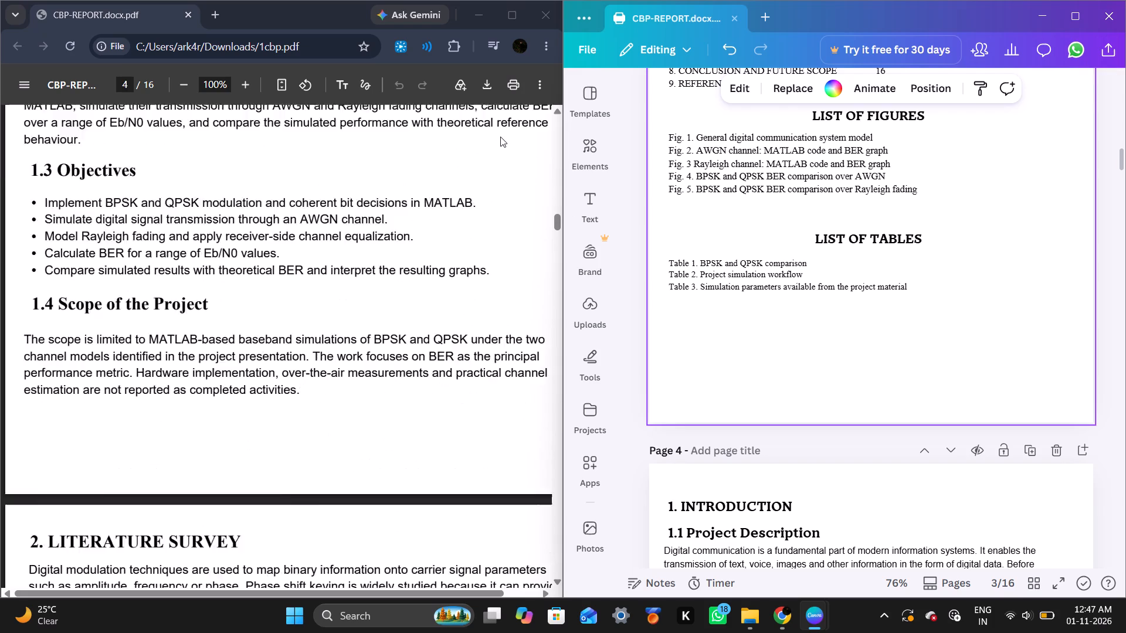
pyautogui.scroll(5, 500, 137)
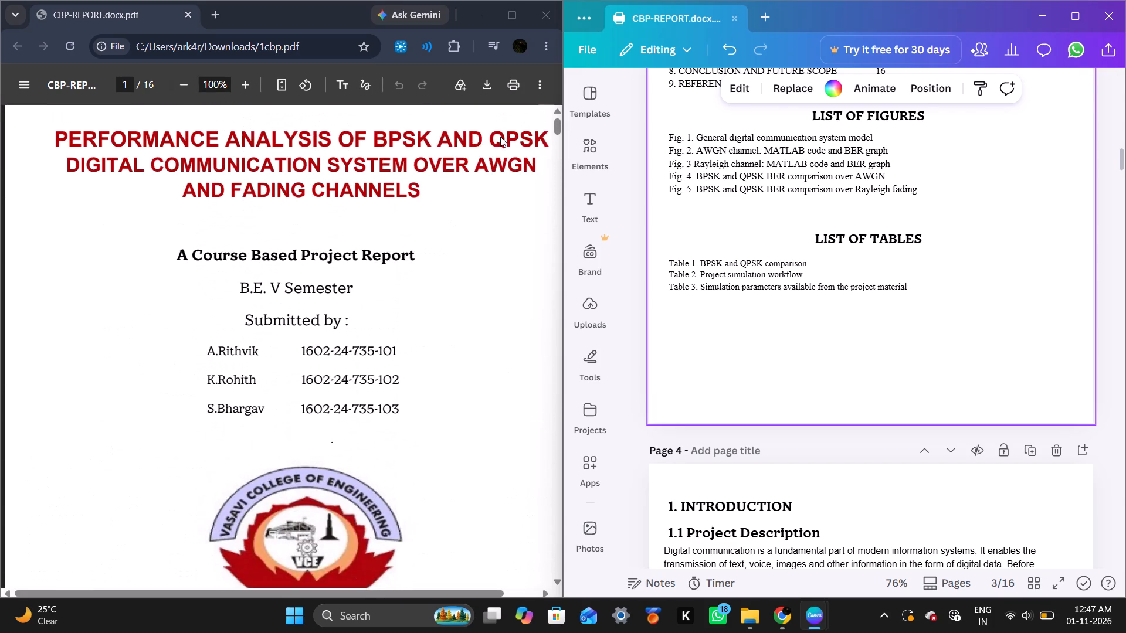
pyautogui.scroll(-2, 500, 137)
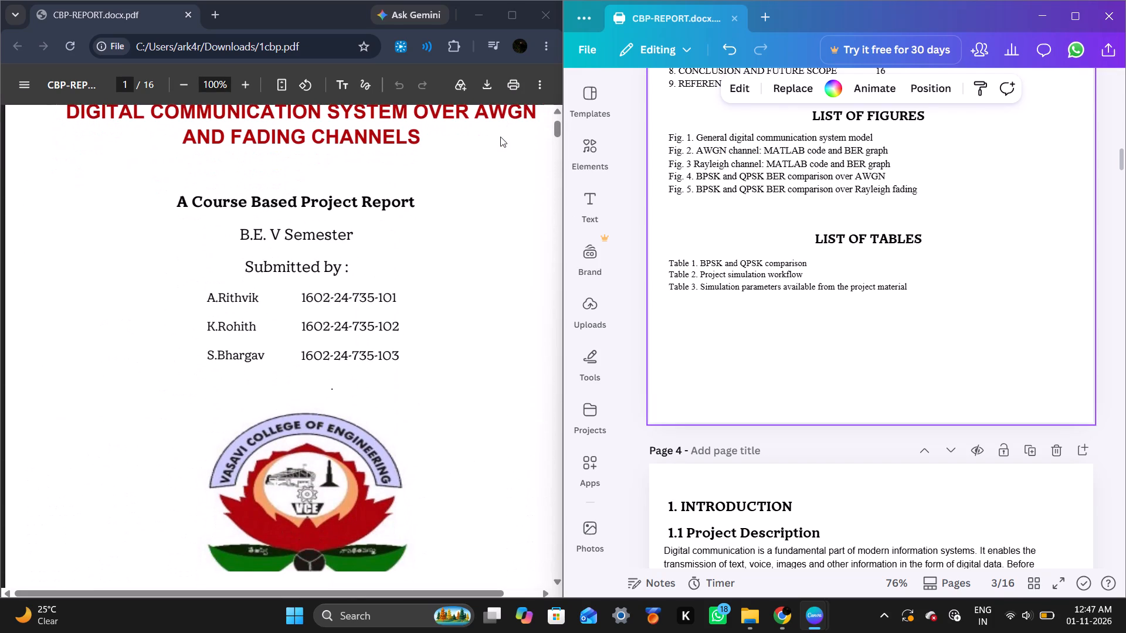
pyautogui.scroll(-1, 500, 137)
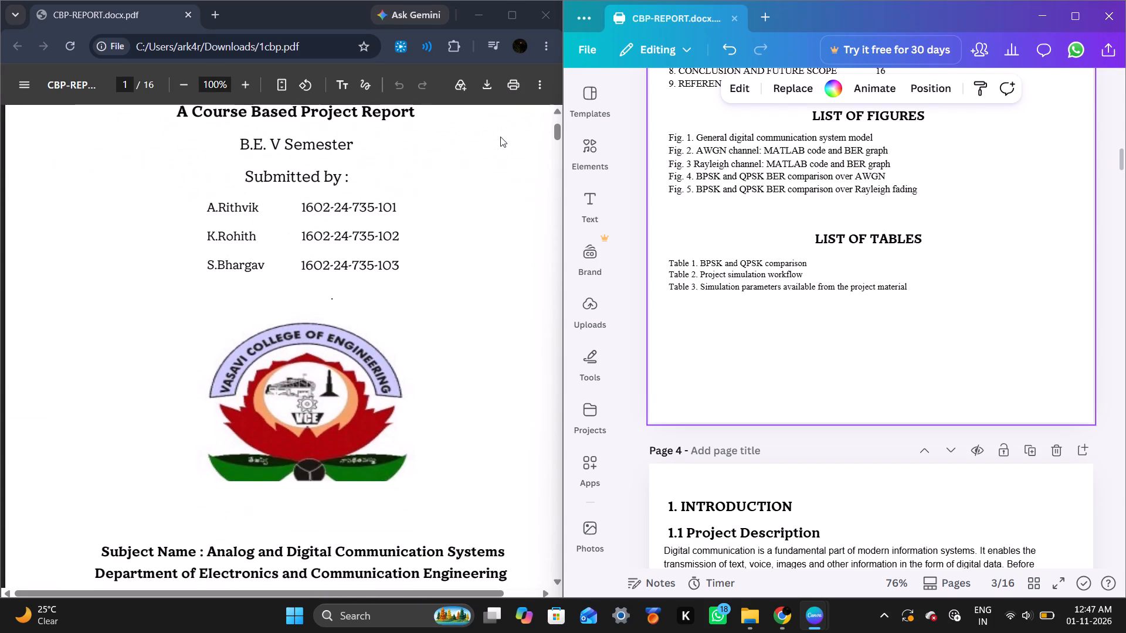
pyautogui.scroll(-1, 500, 137)
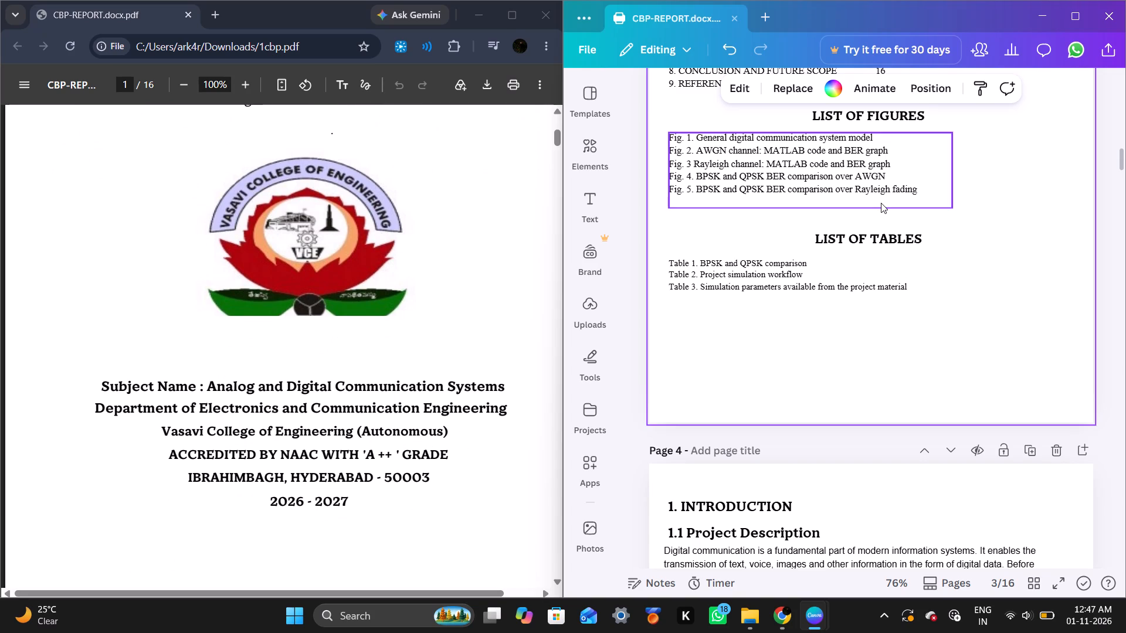
# Export all pages of the report as a digital PDF and save it in Downloads as cbp_adcs_report.
pyautogui.click(1109, 47)
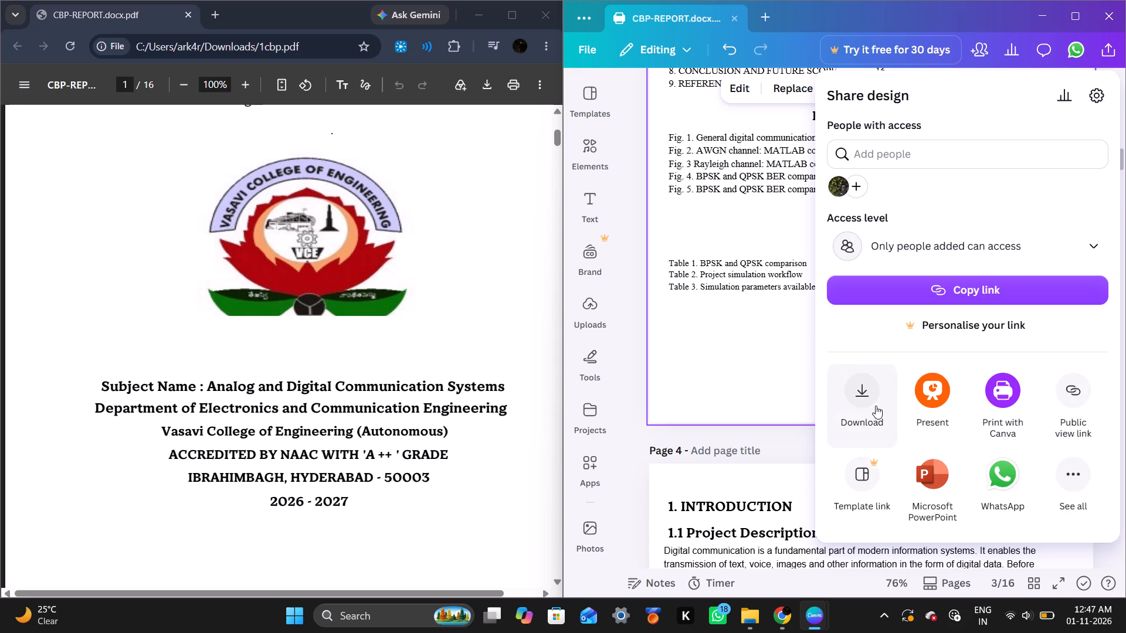
pyautogui.click(876, 406)
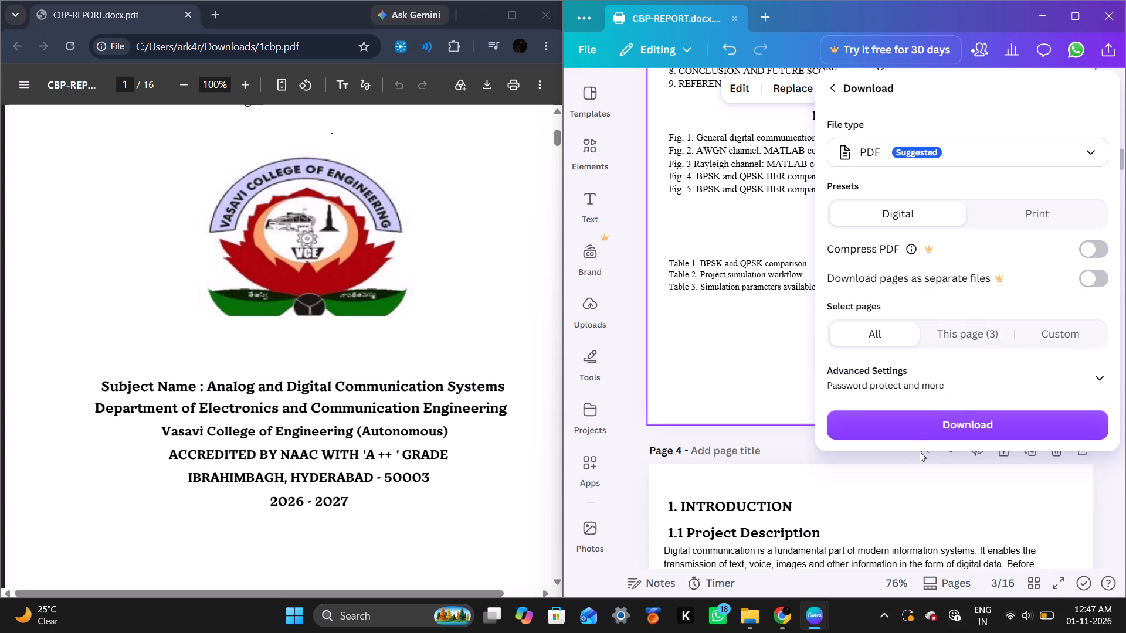
pyautogui.click(919, 434)
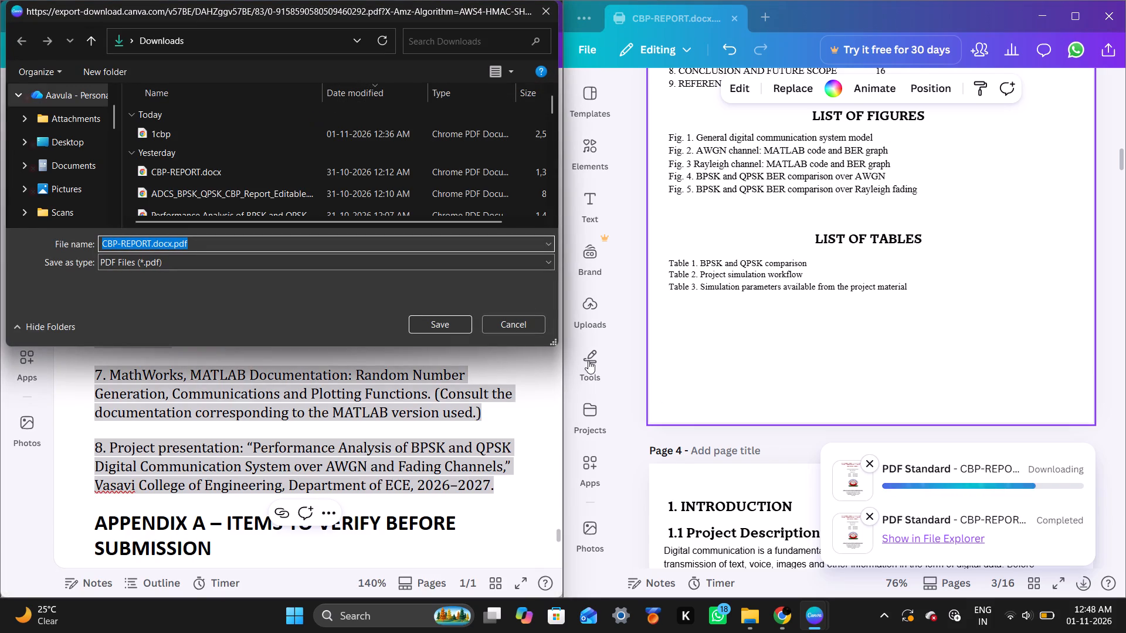
pyautogui.press('BackSpace')
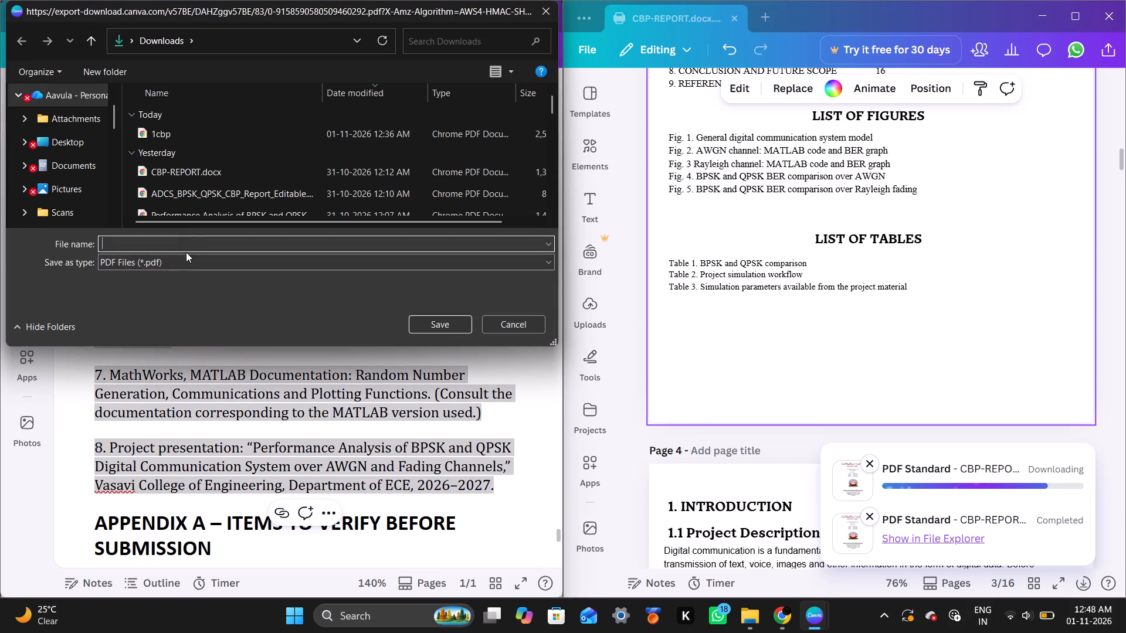
pyautogui.press('a')
pyautogui.press('BackSpace')
pyautogui.write('cbp_adcs')
pyautogui.press('space')
pyautogui.press('BackSpace')
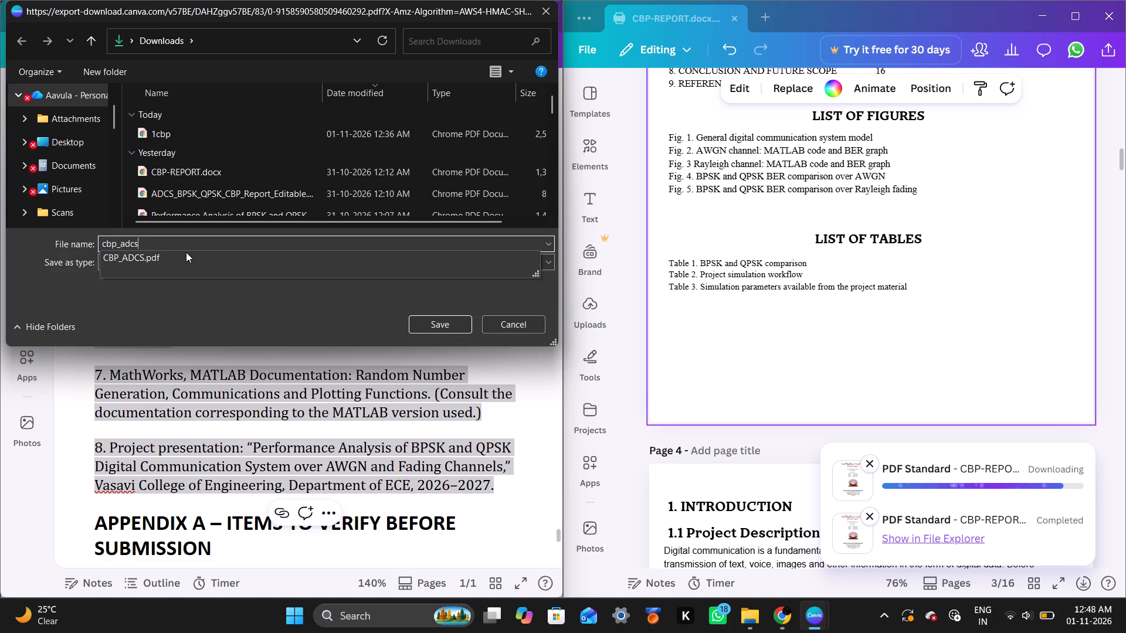
pyautogui.write('_repo')
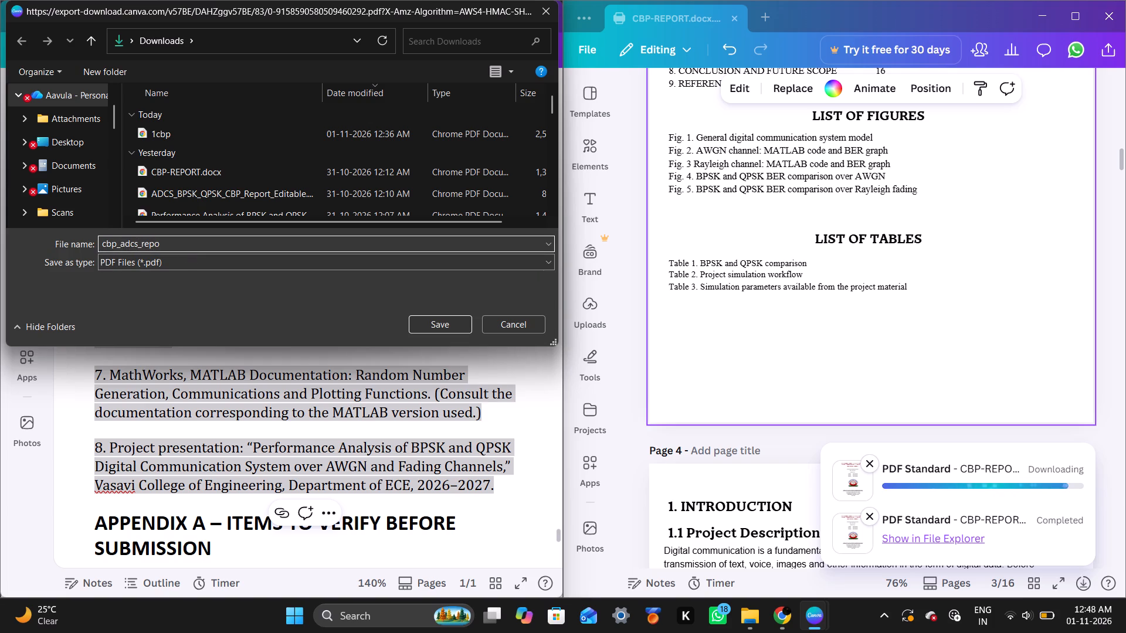
pyautogui.write('rt')
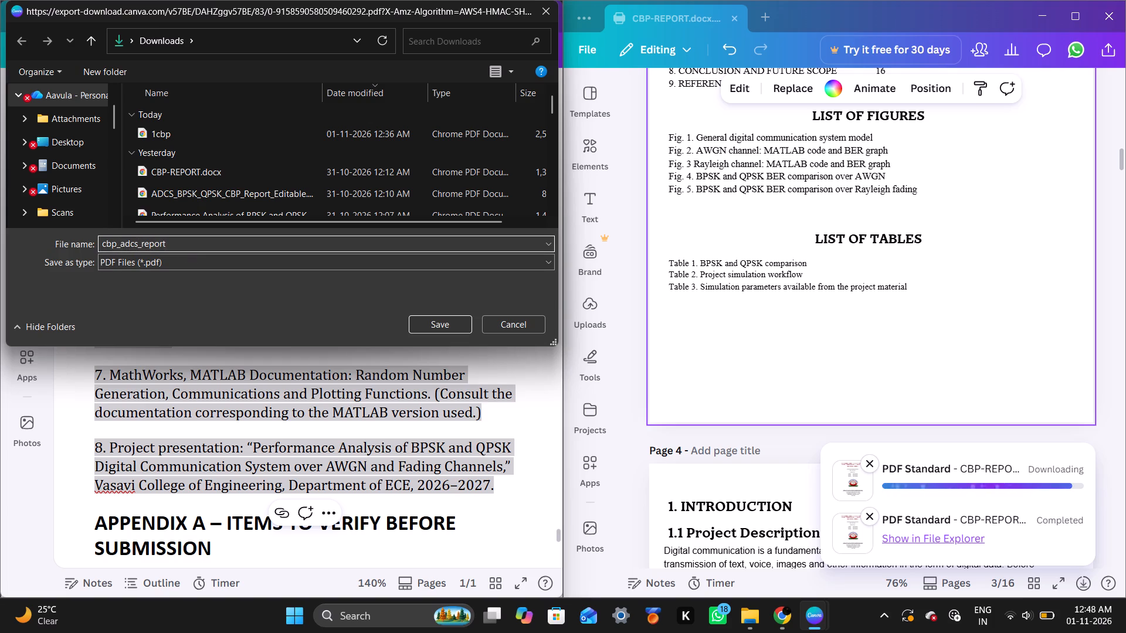
pyautogui.press('Return')
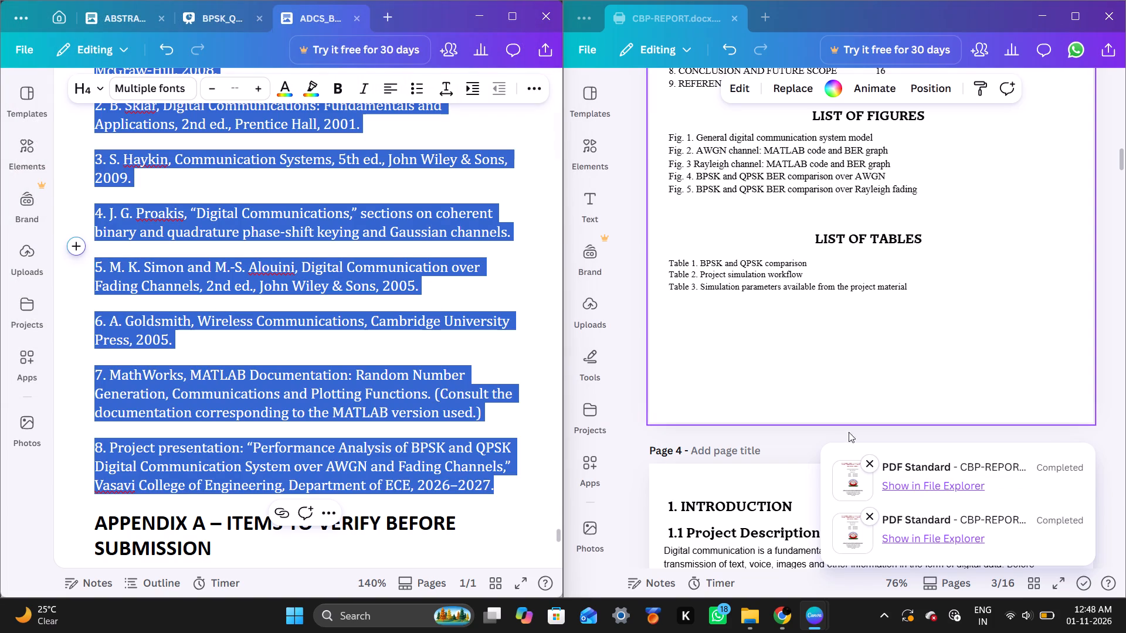
# Show the exported cbp_adcs_report PDF in File Explorer and share it to WhatsApp.
pyautogui.click(917, 486)
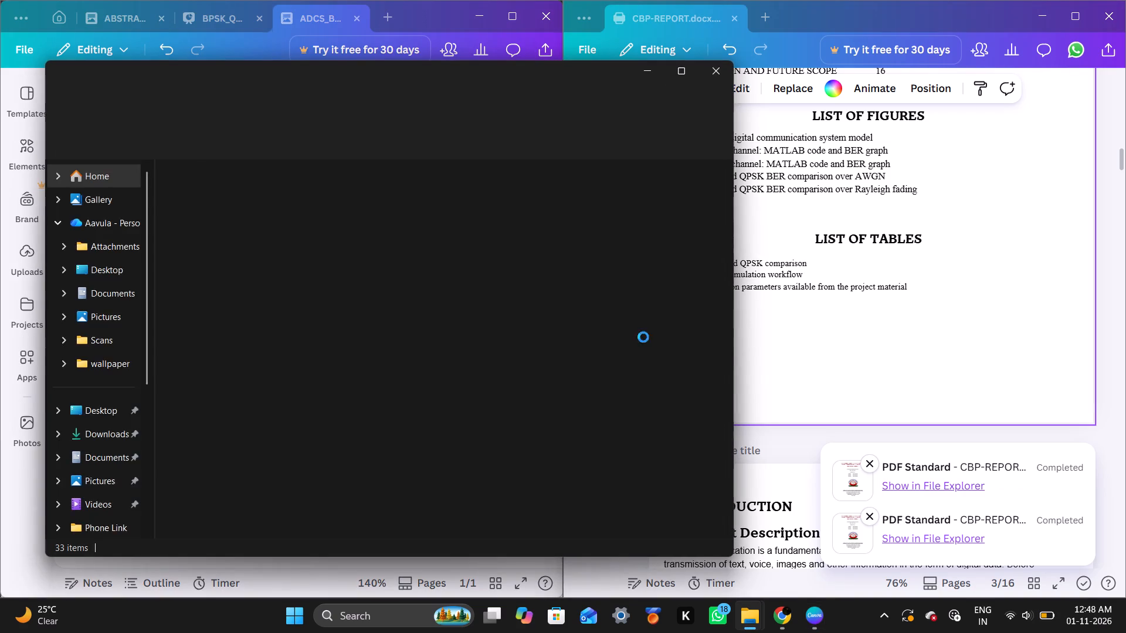
pyautogui.rightClick(324, 205)
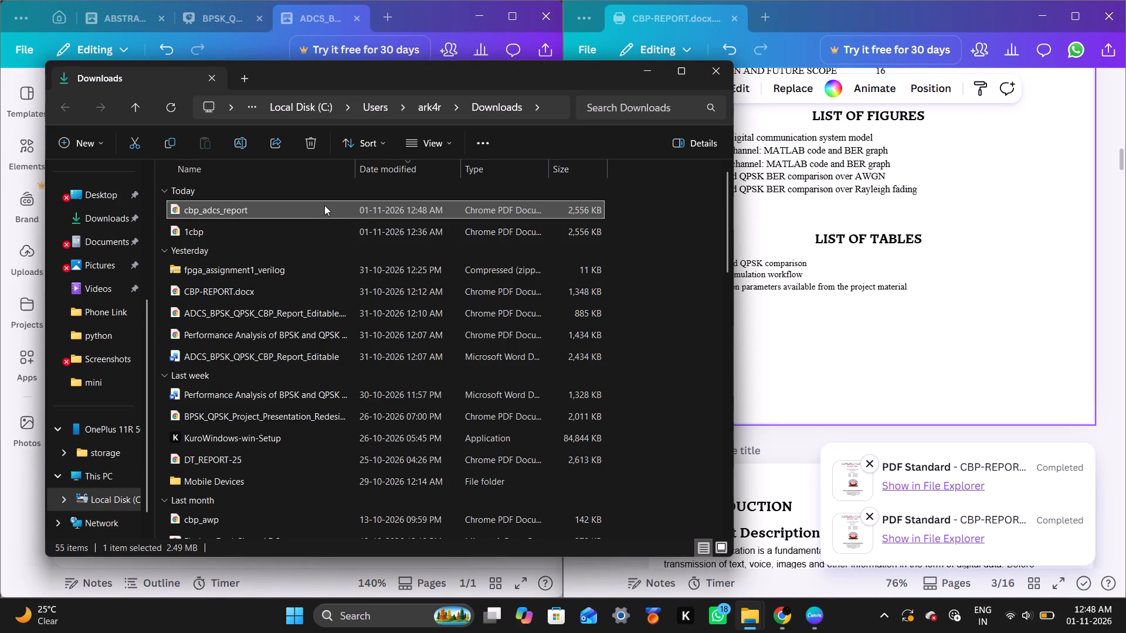
pyautogui.click(496, 181)
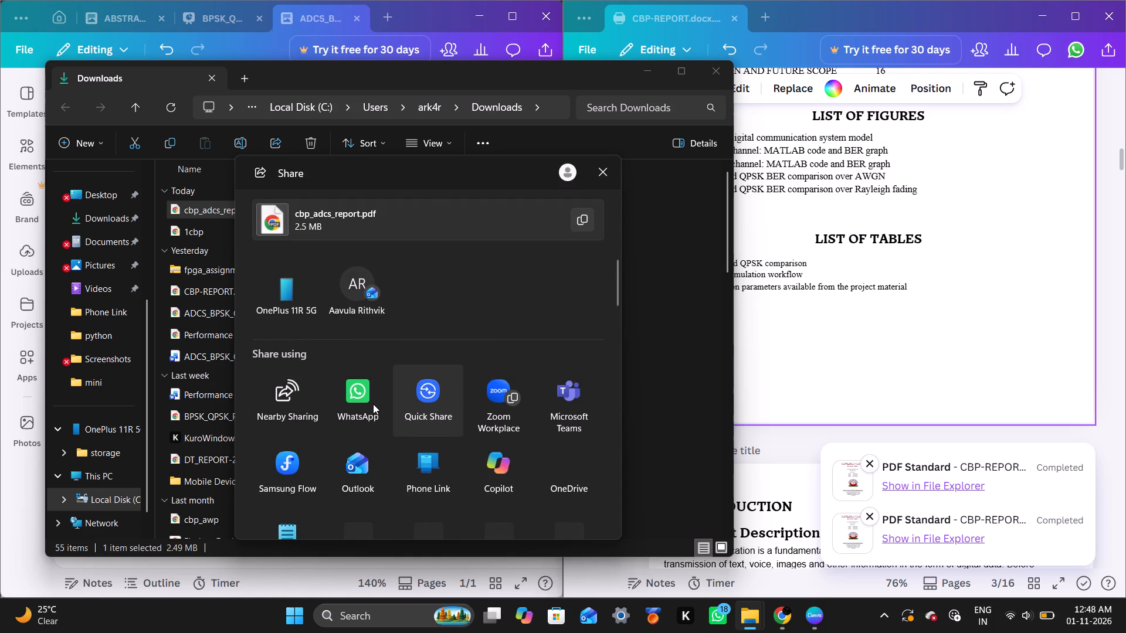
pyautogui.click(371, 403)
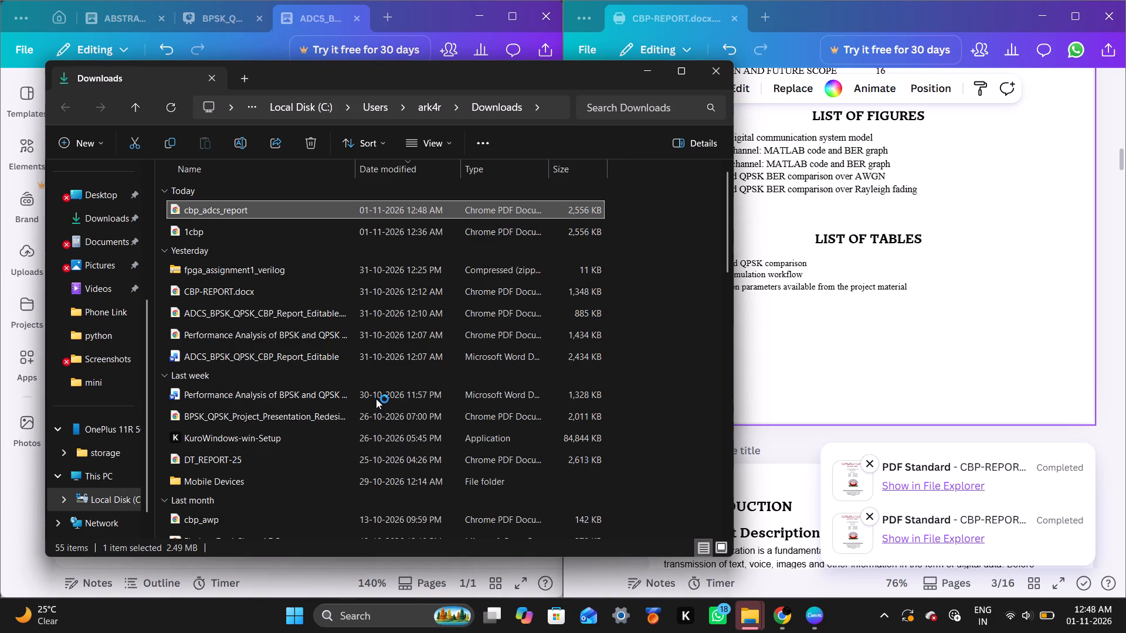
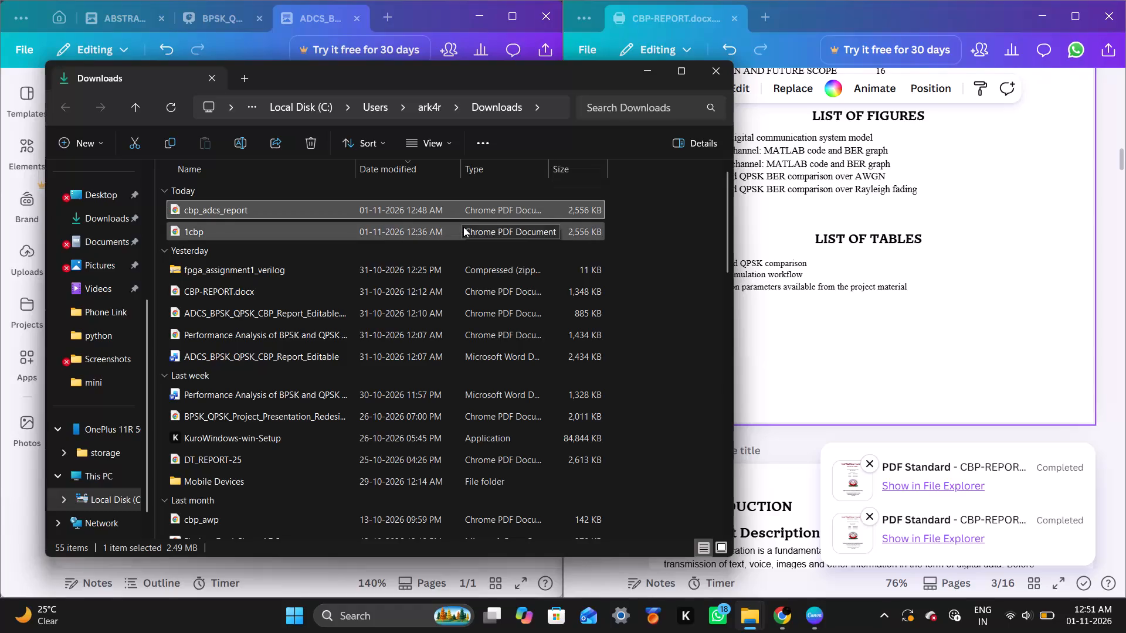
# Delete the 1cbp PDF and the fpga_assignment1_verilog archive from Downloads, and close the folder window.
pyautogui.rightClick(463, 227)
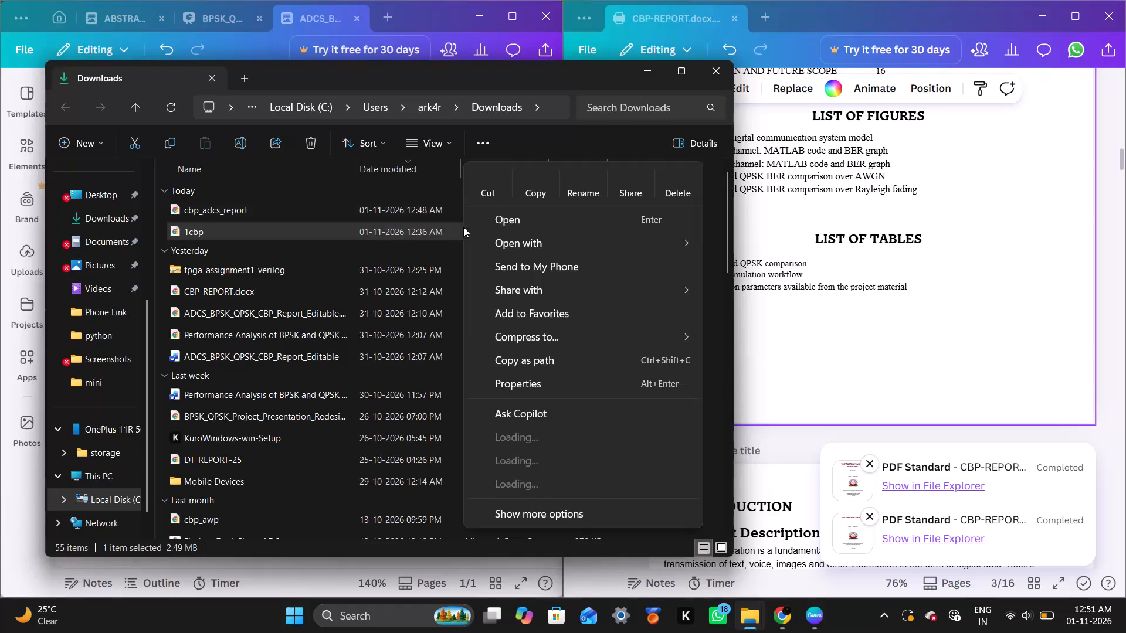
pyautogui.click(679, 188)
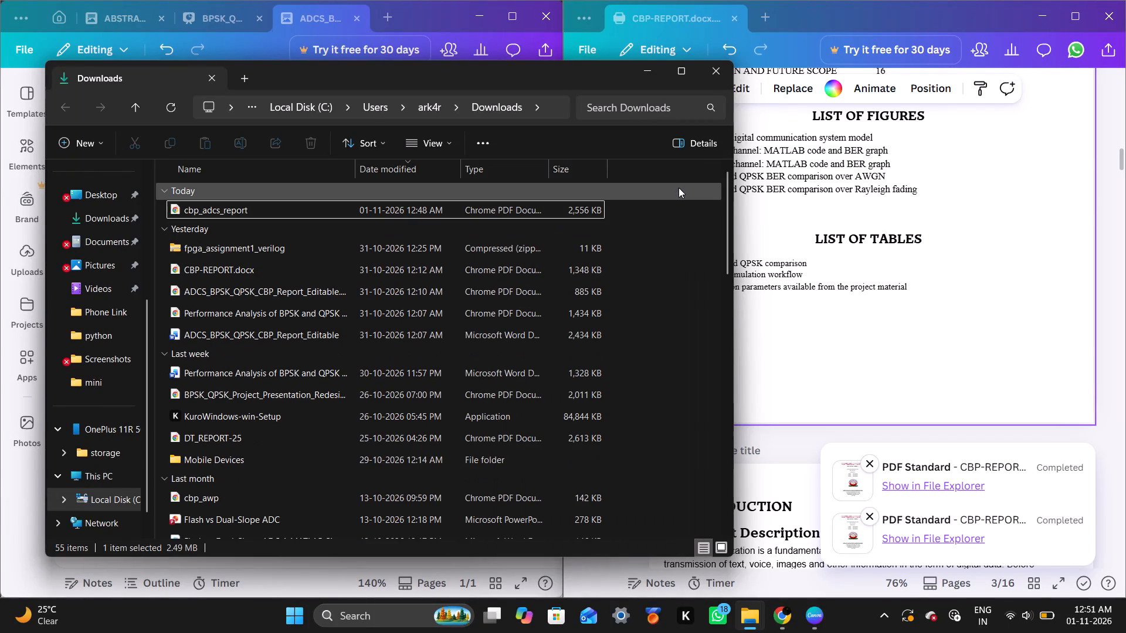
pyautogui.rightClick(578, 256)
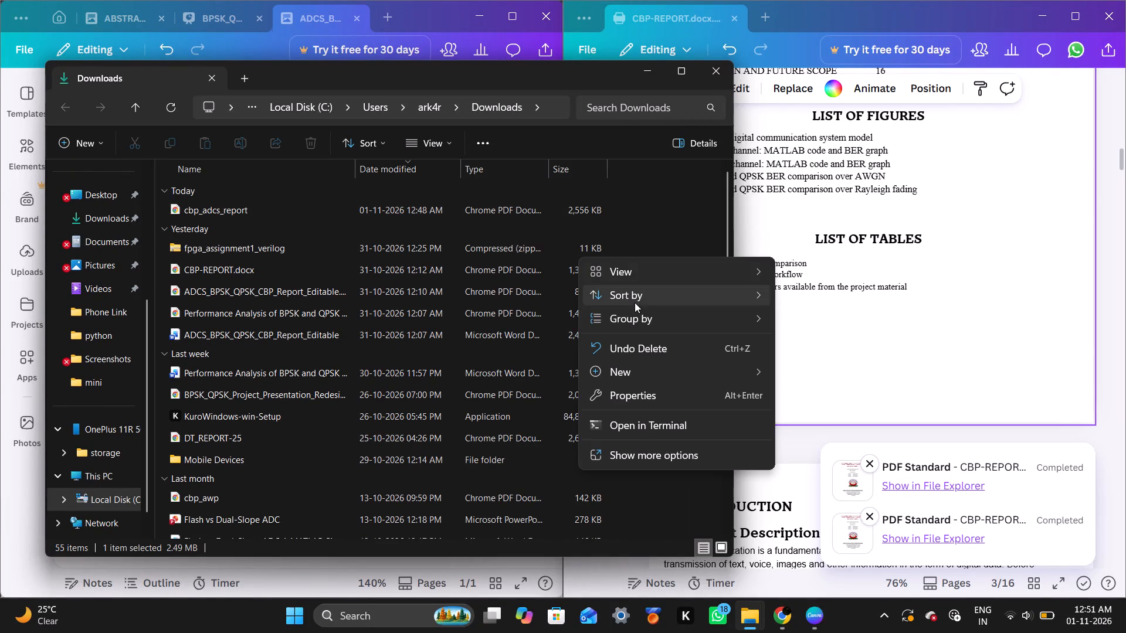
pyautogui.click(538, 249)
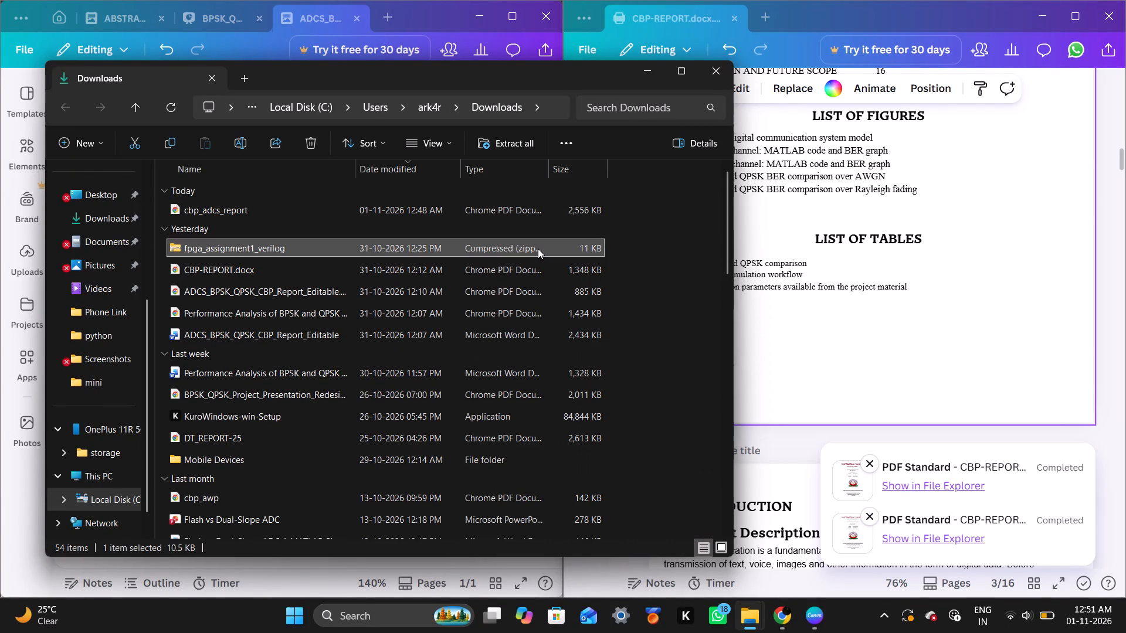
pyautogui.press('Delete')
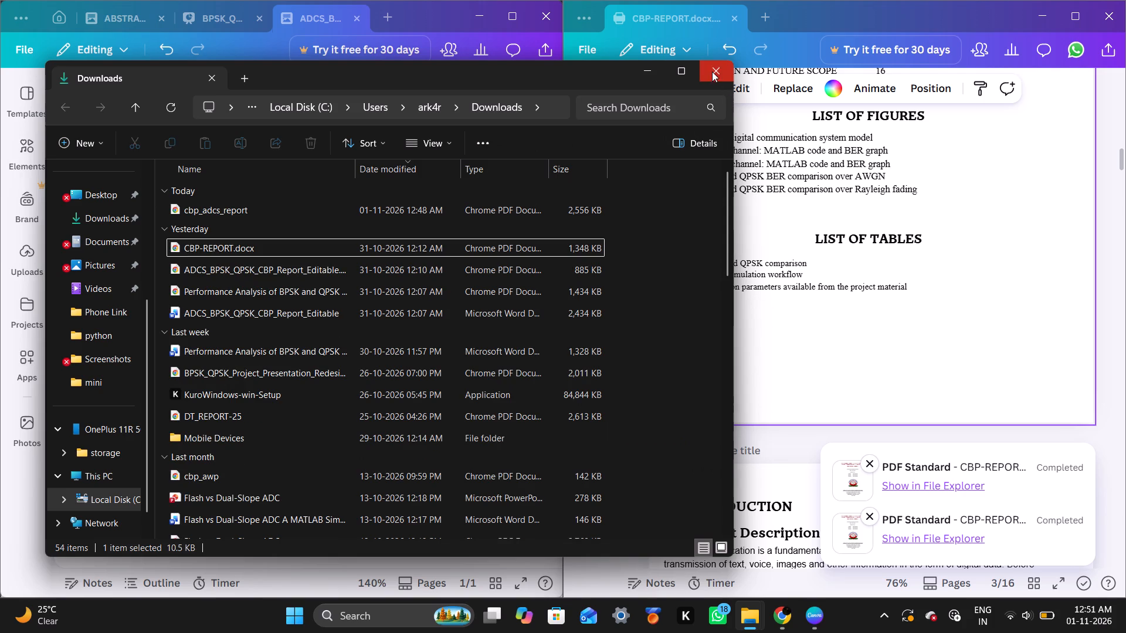
pyautogui.click(707, 69)
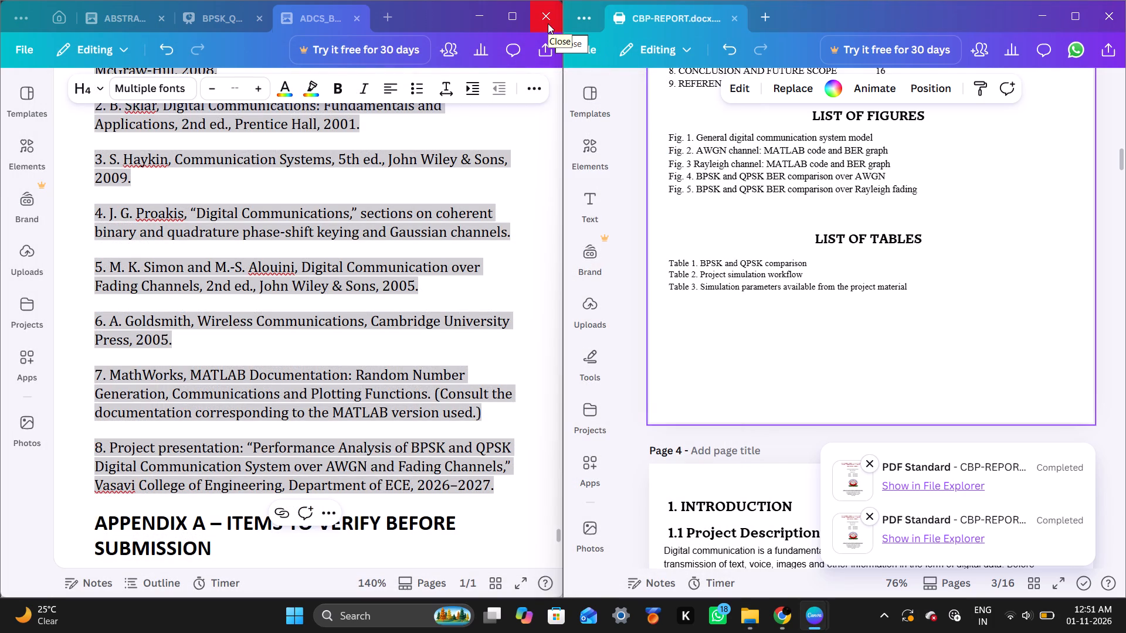
# Merge the CBP-REPORT design back into the main Canva window, maximize it, and close the ADCS_BPSK_QPSK design.
pyautogui.moveTo(677, 12); pyautogui.dragTo(401, 15)
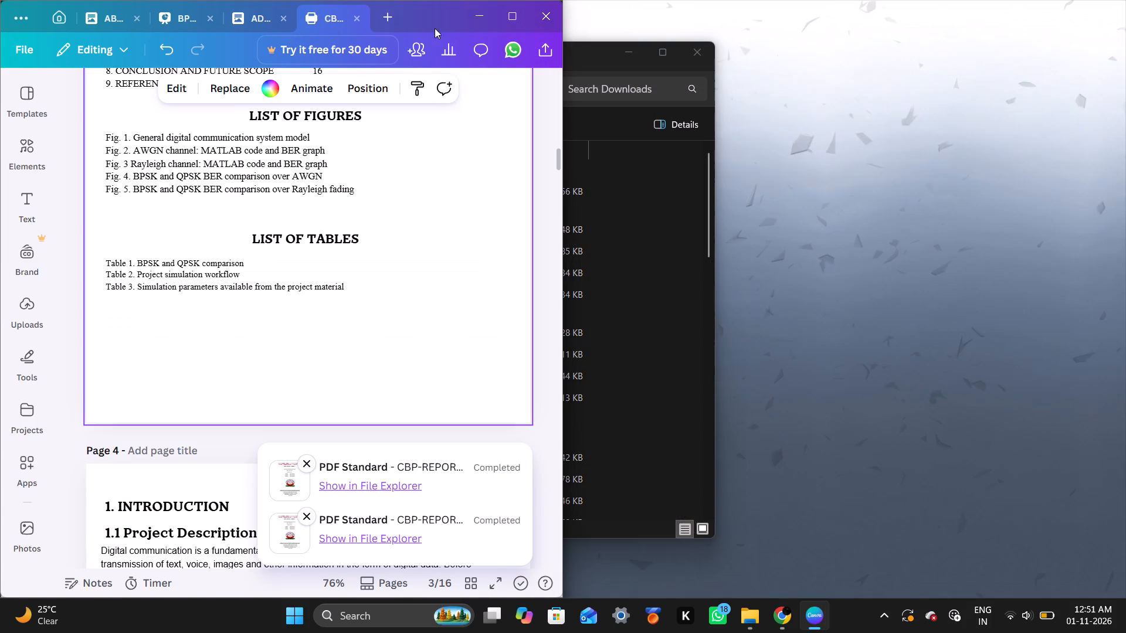
pyautogui.click(505, 16)
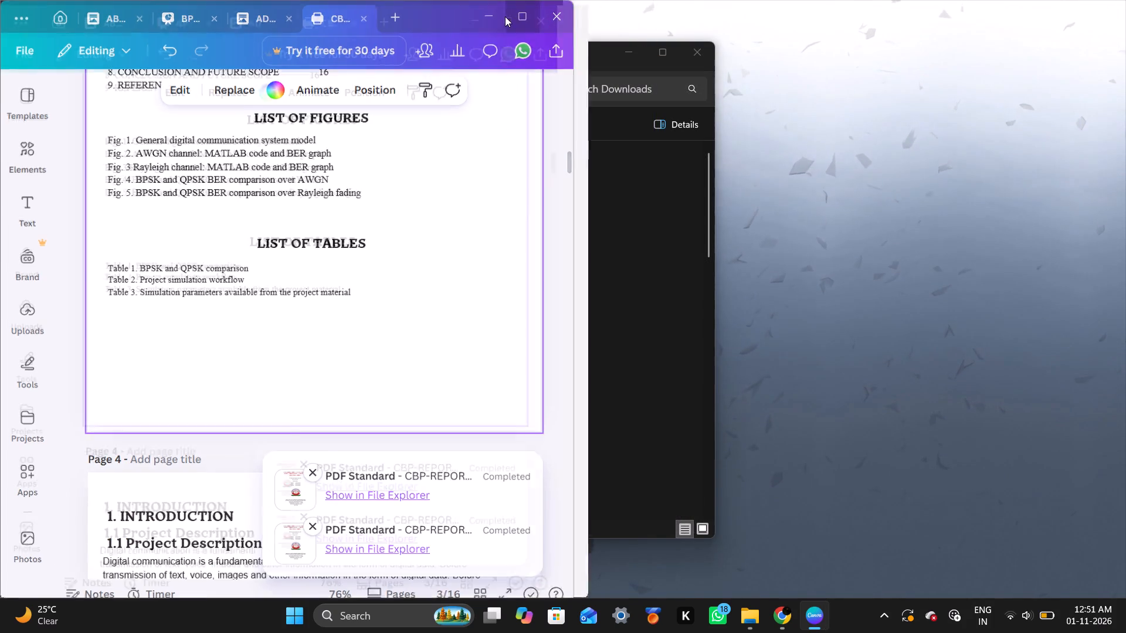
pyautogui.click(435, 19)
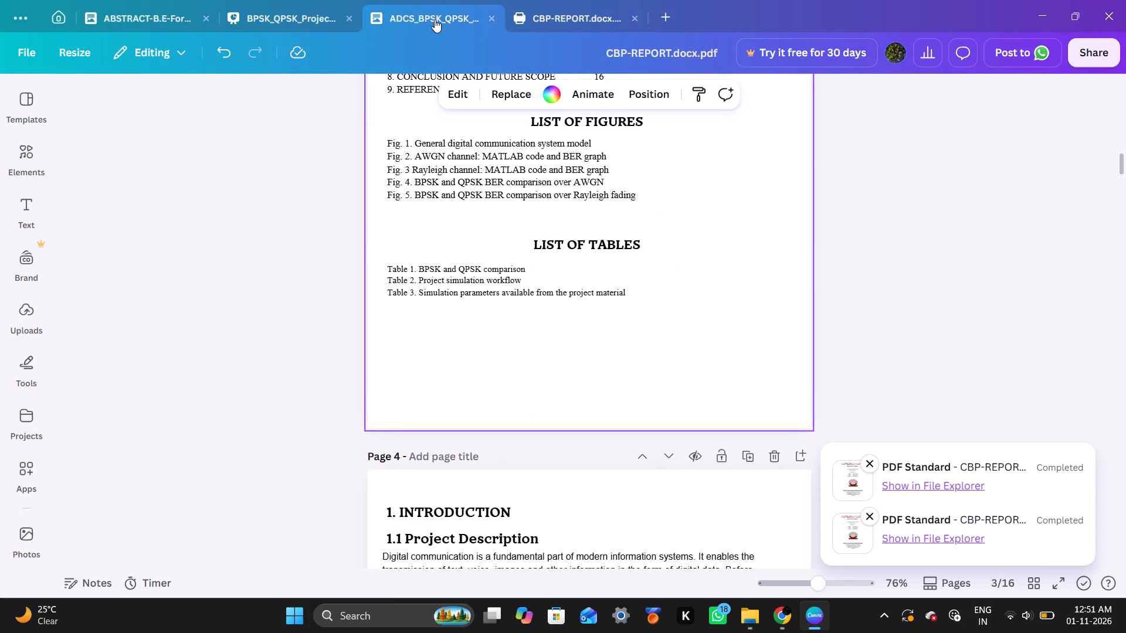
pyautogui.click(492, 19)
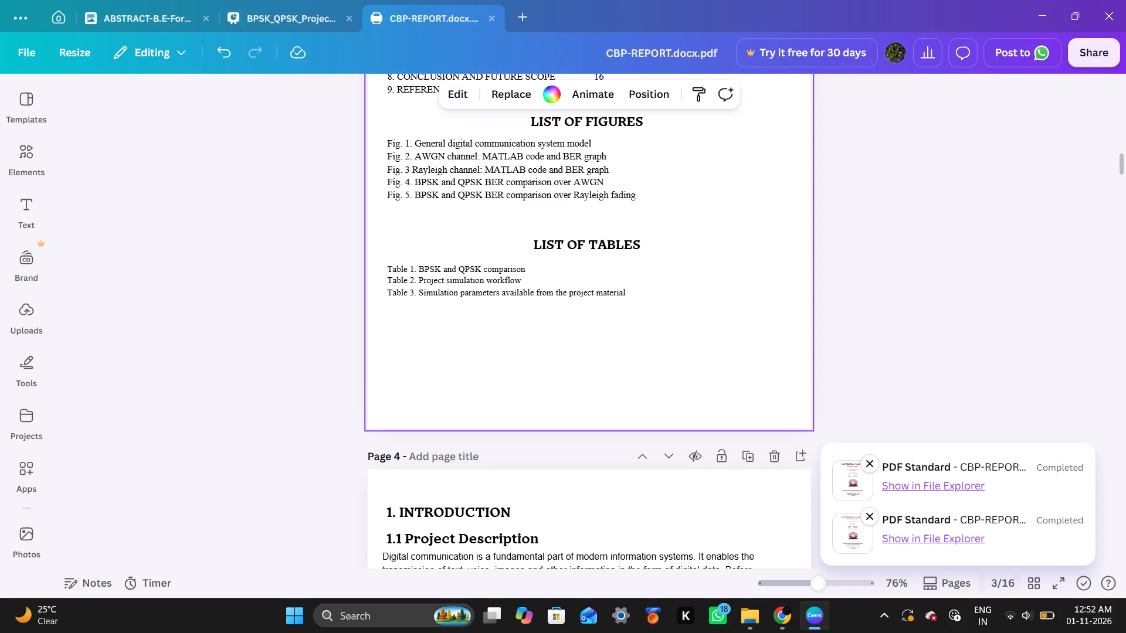
# Dismiss both completed PDF export notifications and deselect the element on page 3.
pyautogui.click(870, 464)
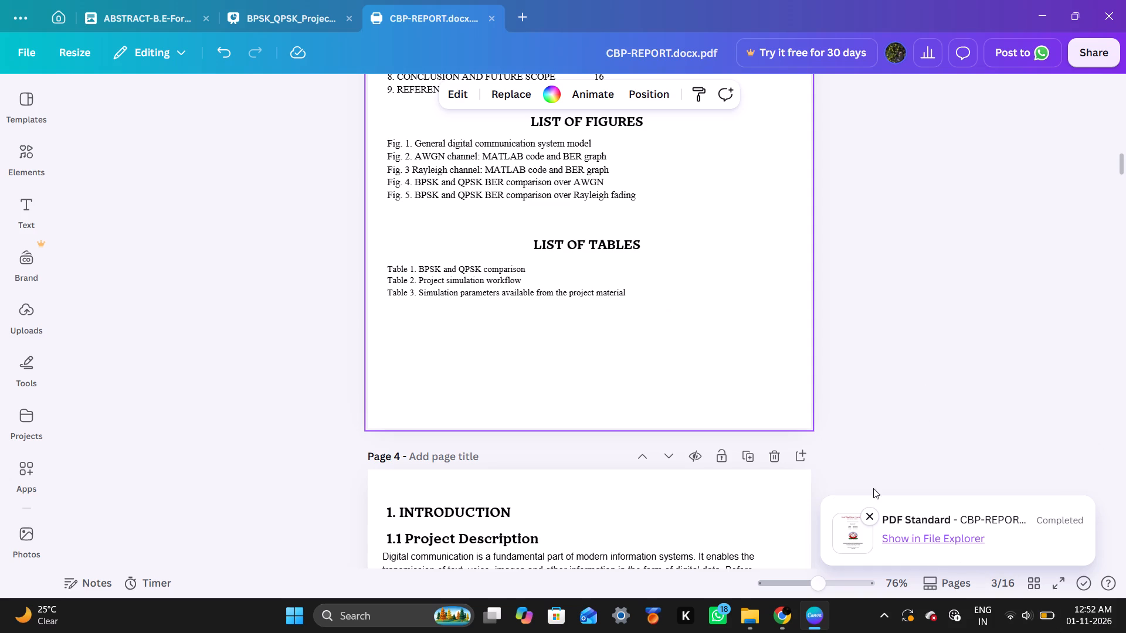
pyautogui.click(870, 510)
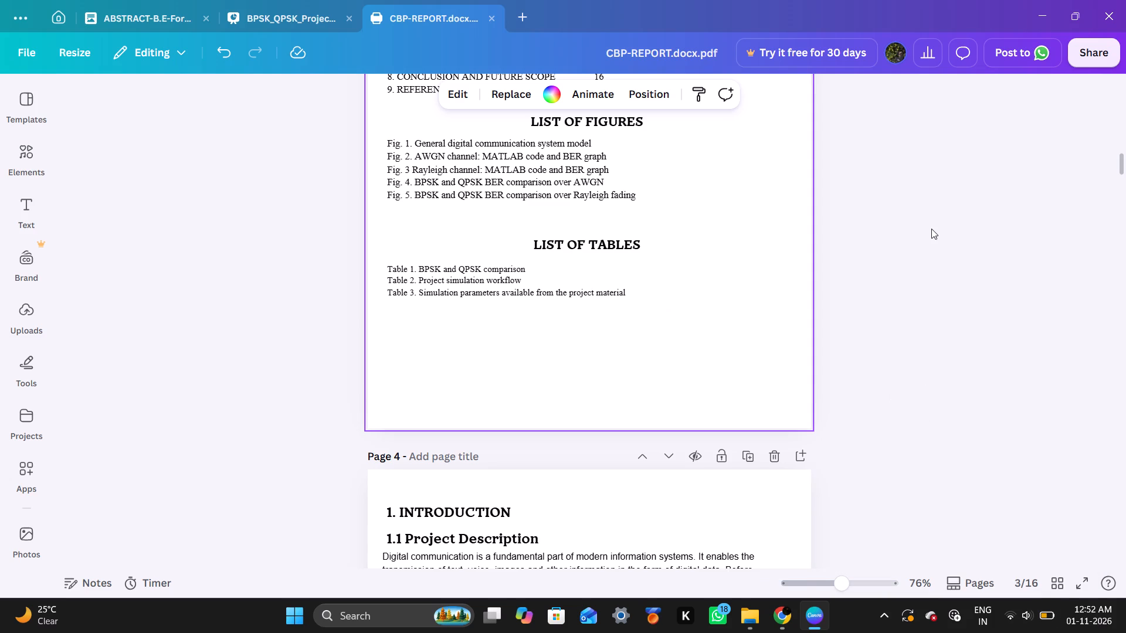
pyautogui.click(931, 229)
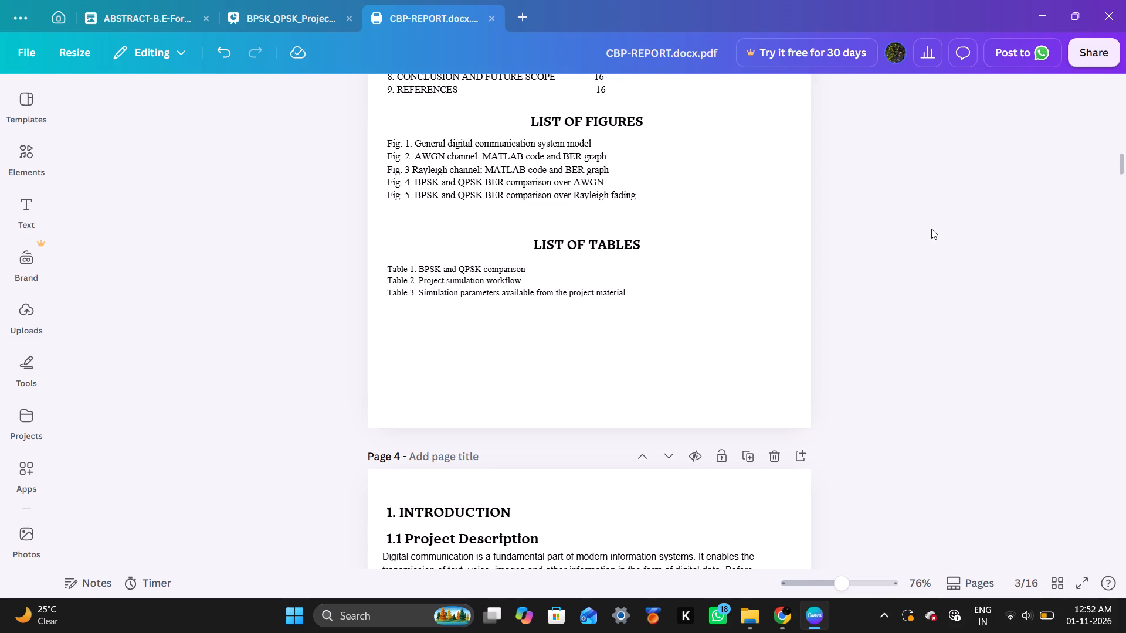
# Look over the table of contents and the lists of figures and tables on page 3, and the end of page 2.
pyautogui.scroll(2, 931, 229)
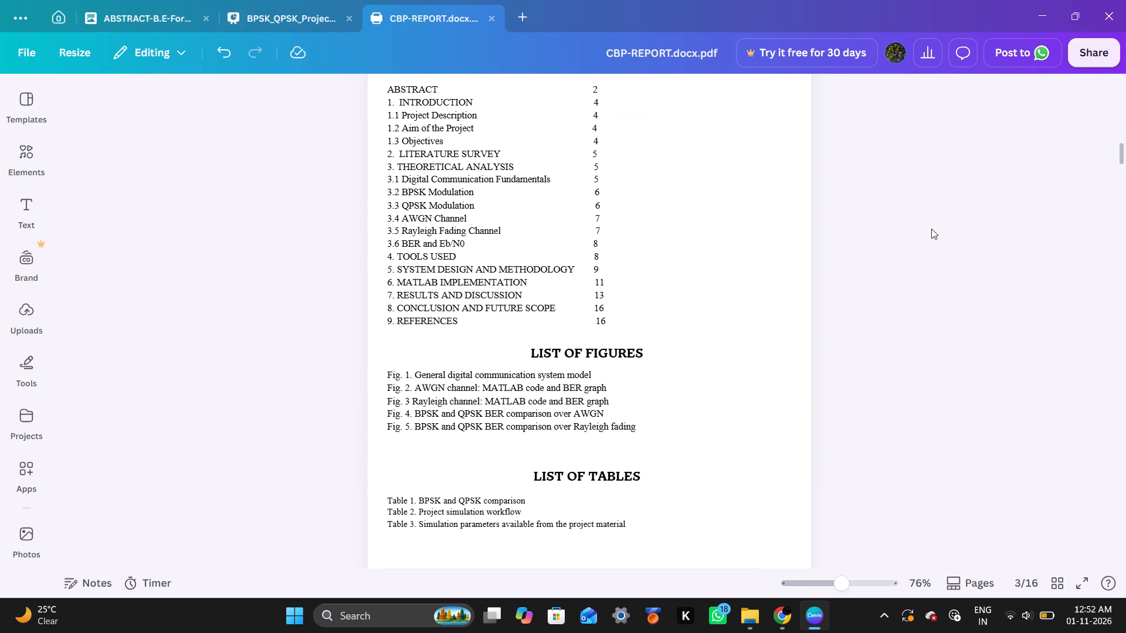
pyautogui.scroll(1, 931, 229)
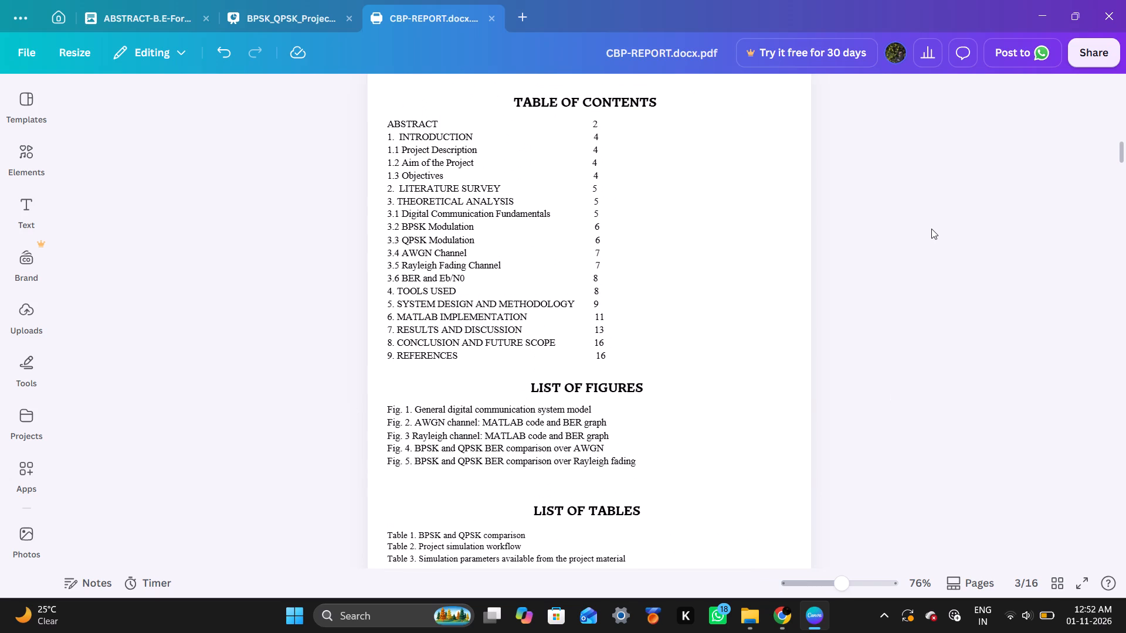
pyautogui.scroll(2, 931, 229)
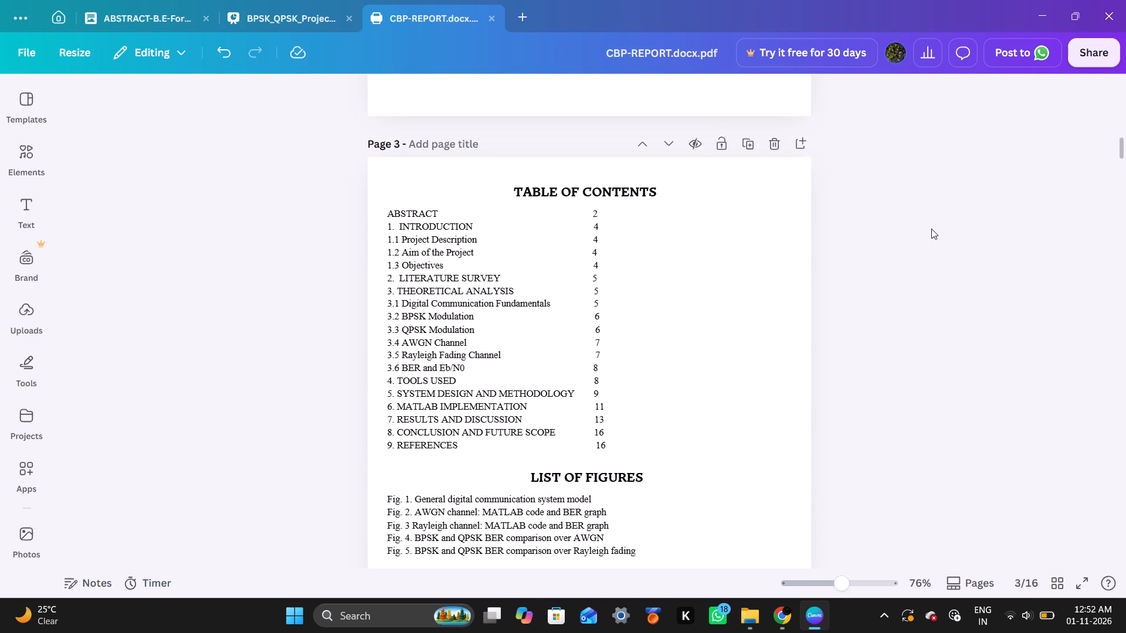
pyautogui.scroll(1, 931, 229)
pyautogui.moveTo(931, 229); pyautogui.dragTo(1056, 414)
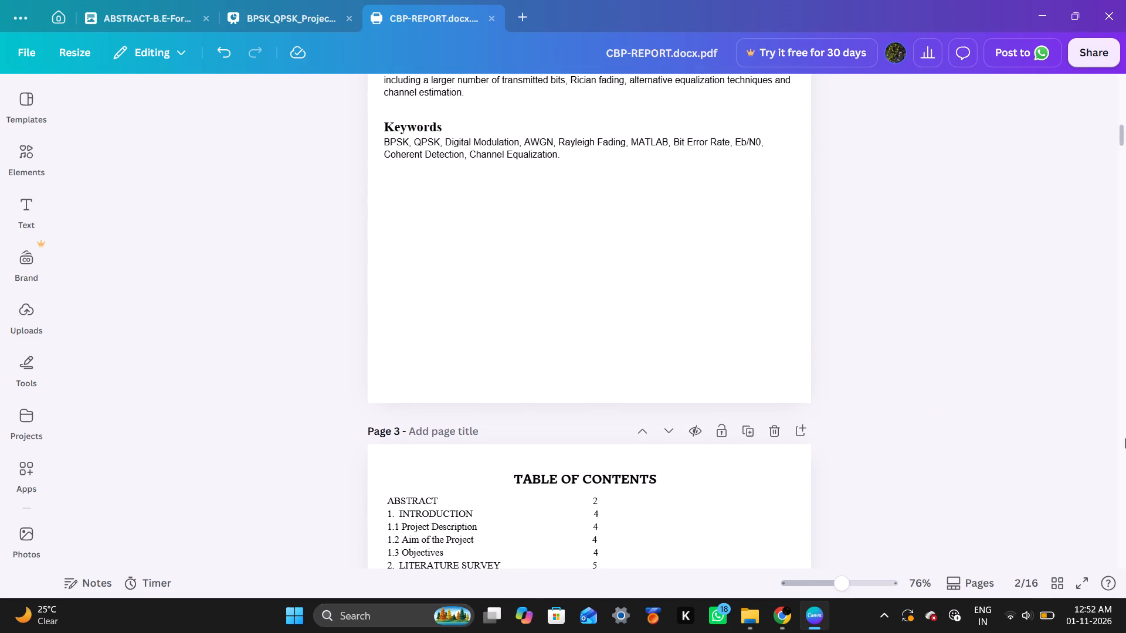
pyautogui.scroll(2, 1125, 632)
# Remove the second virtual desktop and close the remaining Downloads window from the window overview.
pyautogui.click(1125, 632)
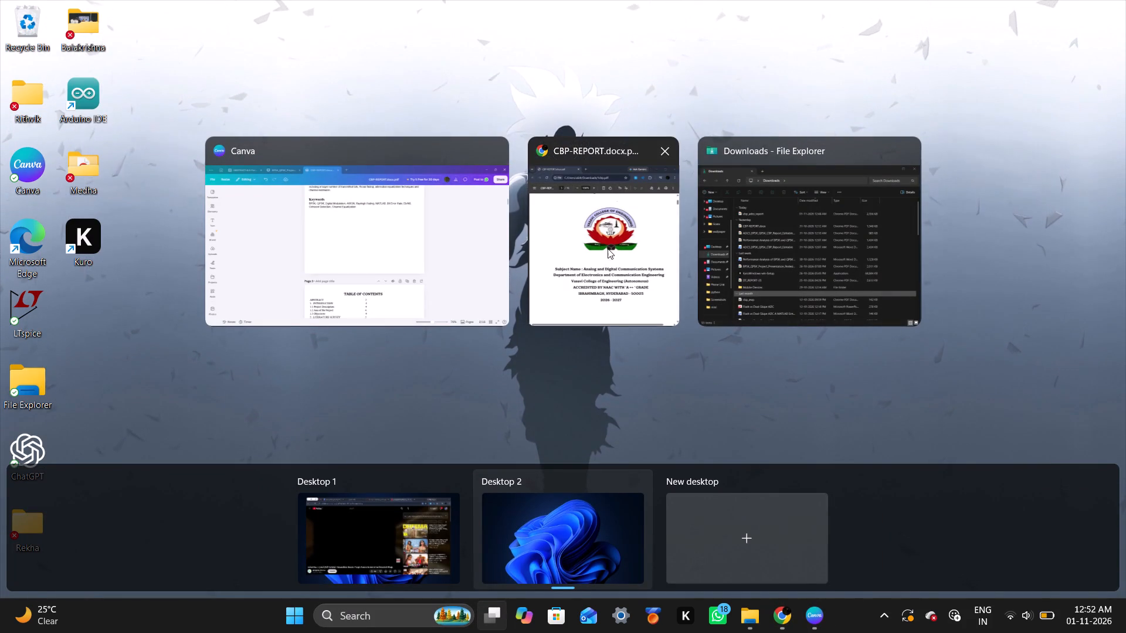
pyautogui.click(644, 481)
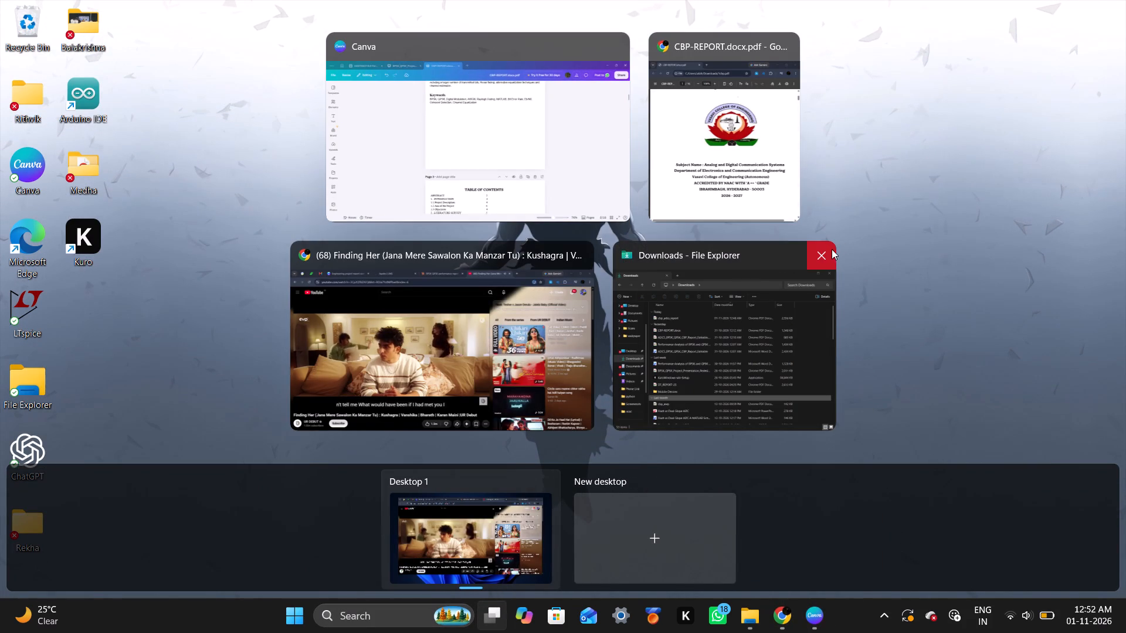
pyautogui.click(827, 251)
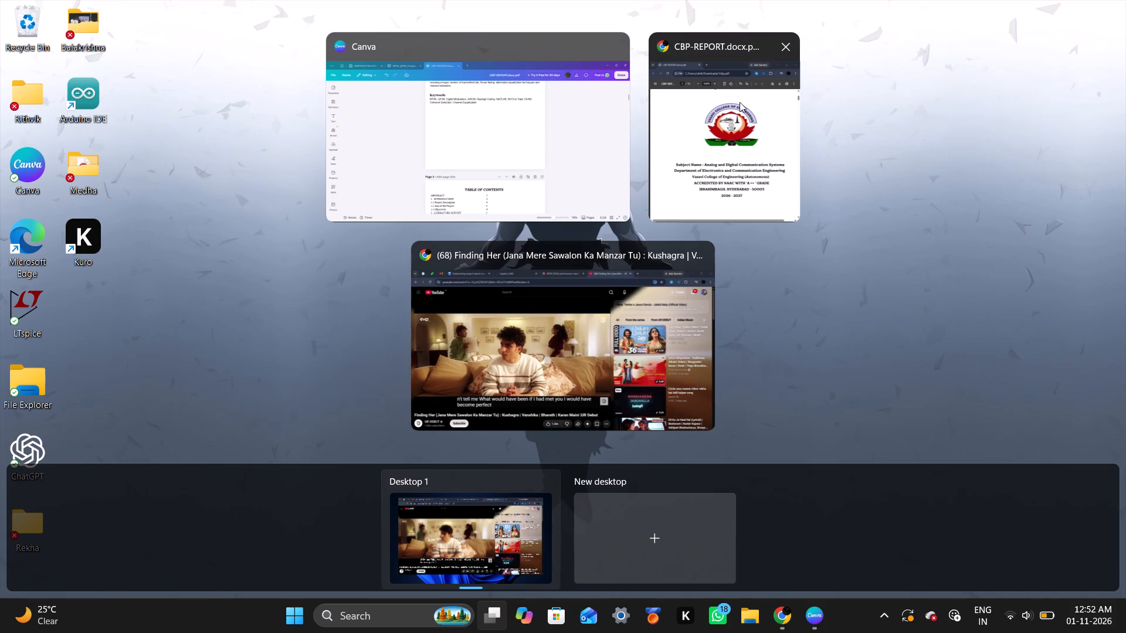
# Switch to the Chrome window showing the CBP-REPORT.docx.pdf preview and close it.
pyautogui.click(755, 62)
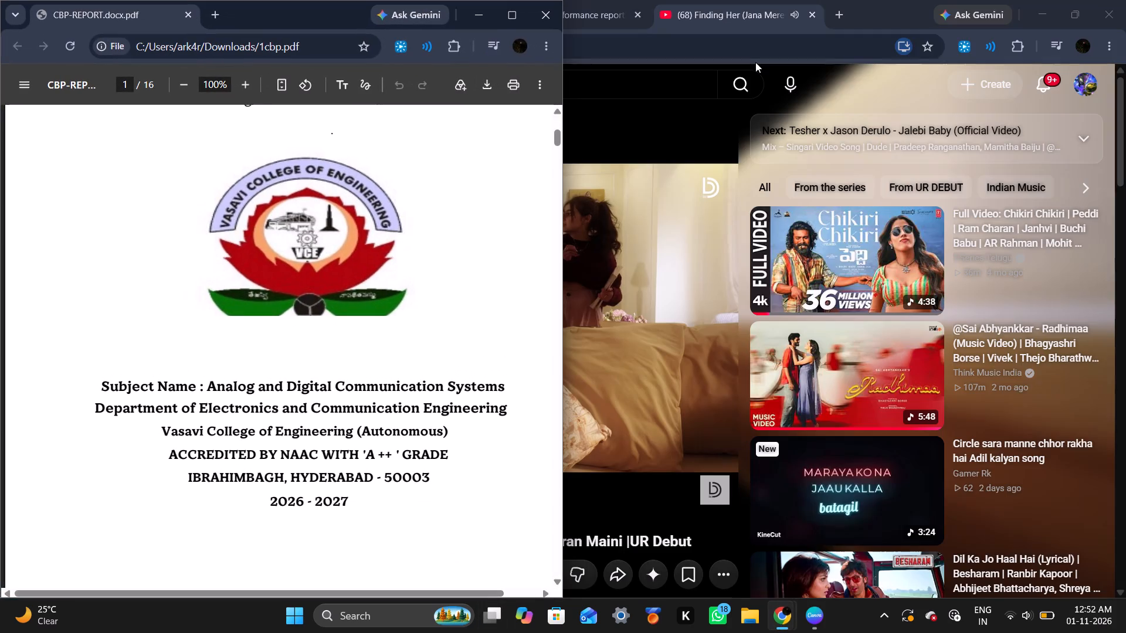
pyautogui.click(550, 13)
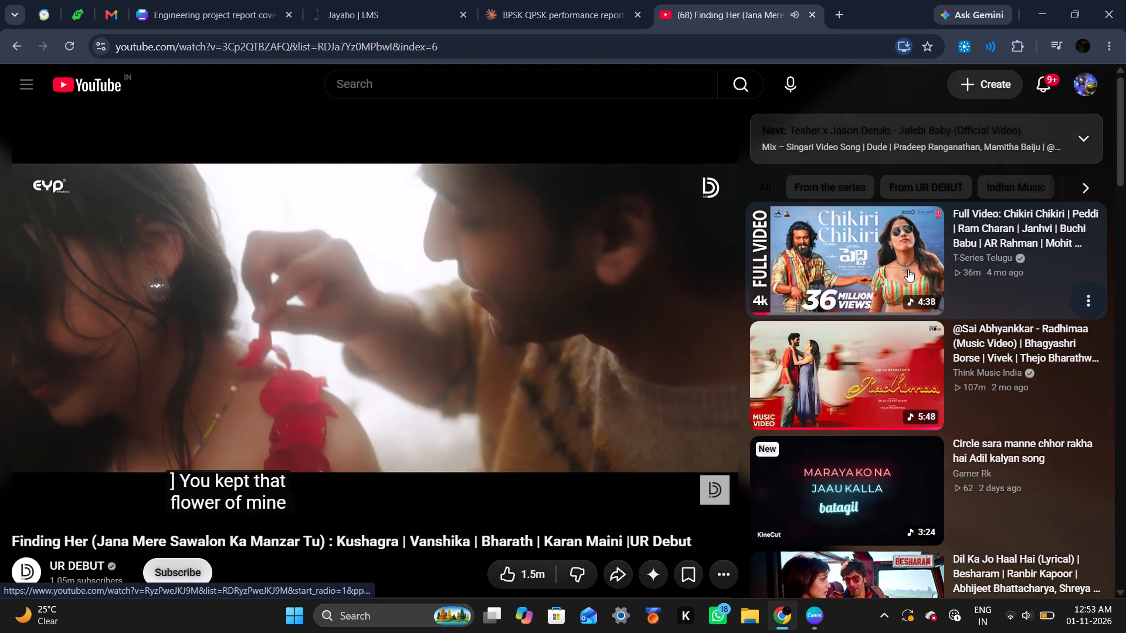
# Play the suggested Chikiri Chikiri full video on YouTube.
pyautogui.click(870, 236)
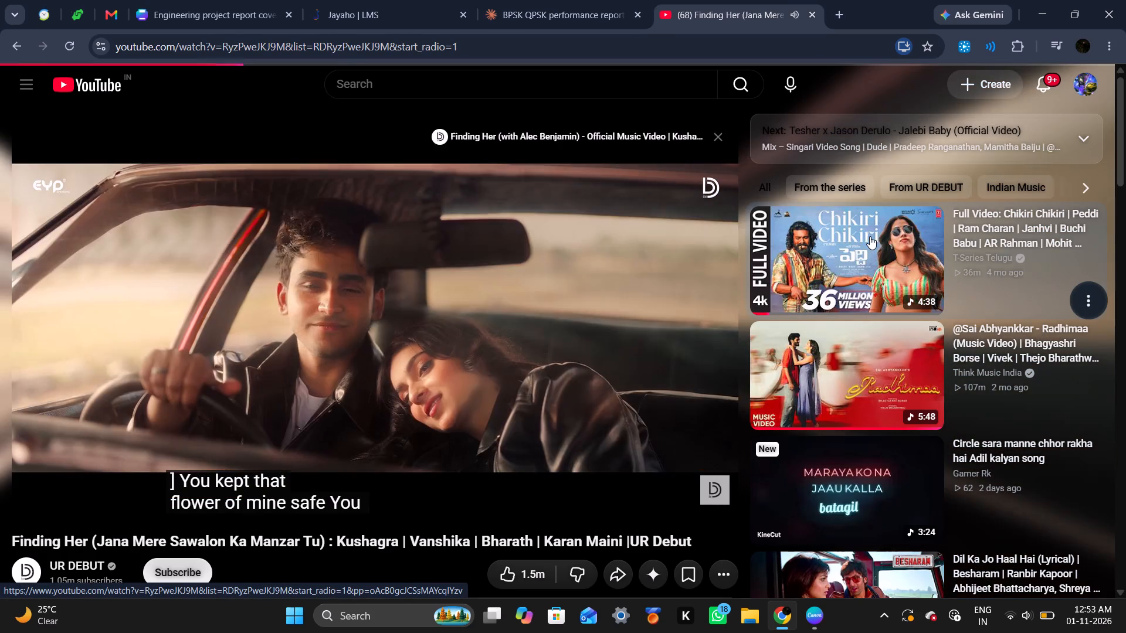
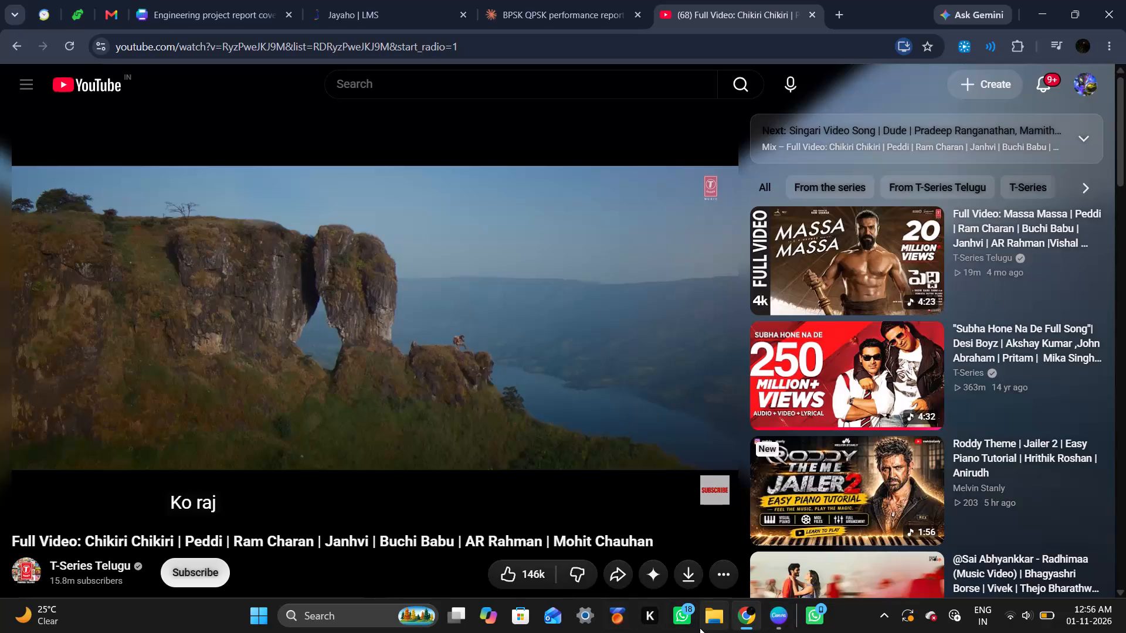
# Open the app marked with a white K.
pyautogui.click(658, 621)
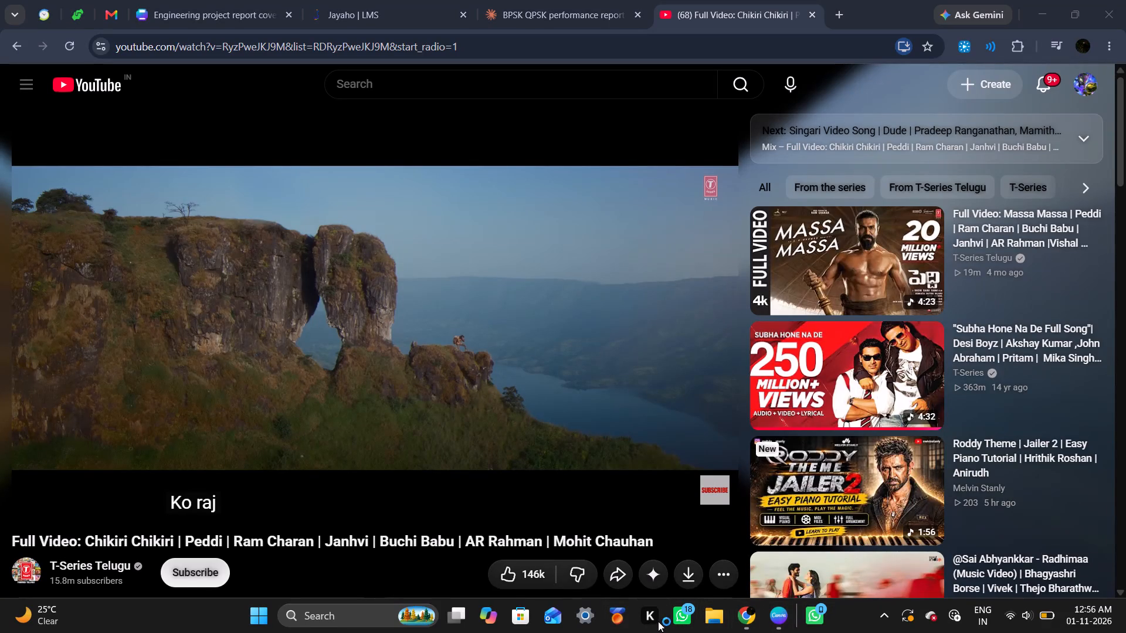